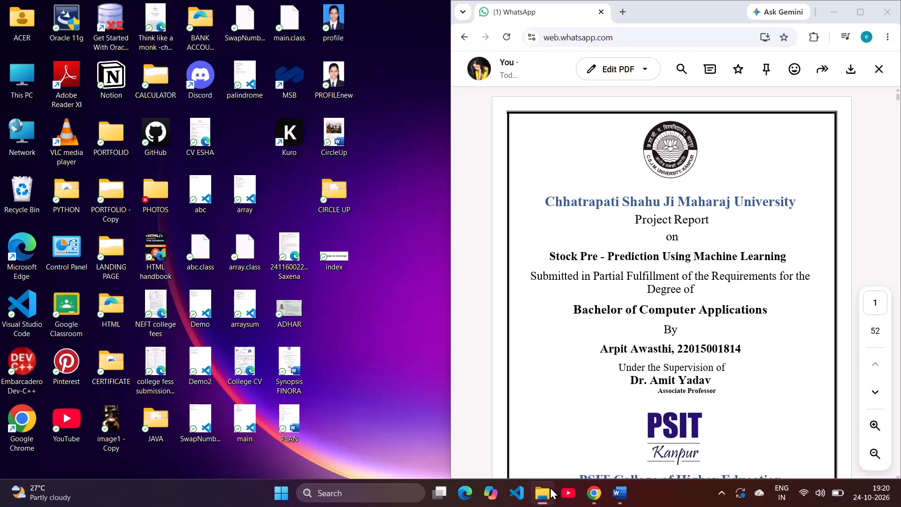
Switch to File Explorer, tile it beside the WhatsApp PDF, and open Finora_Project_Report from the recent files.
left_click(545, 490)
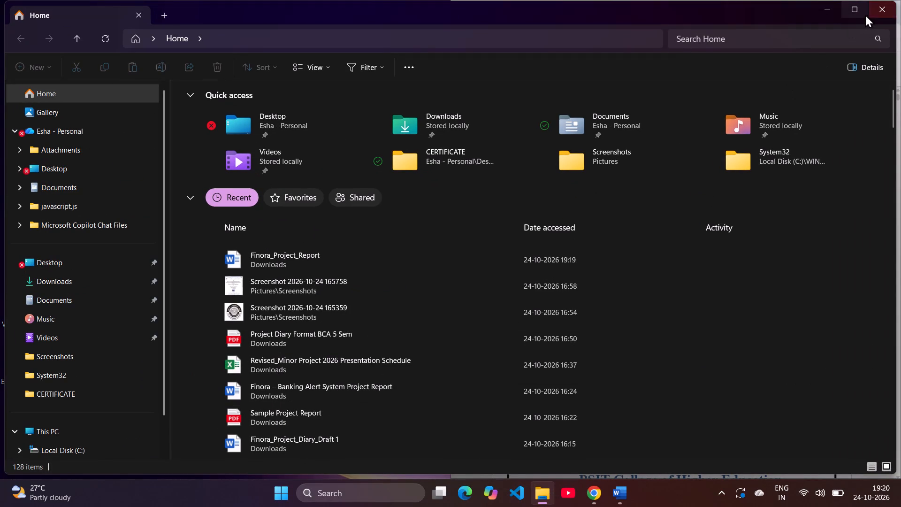
left_click(770, 47)
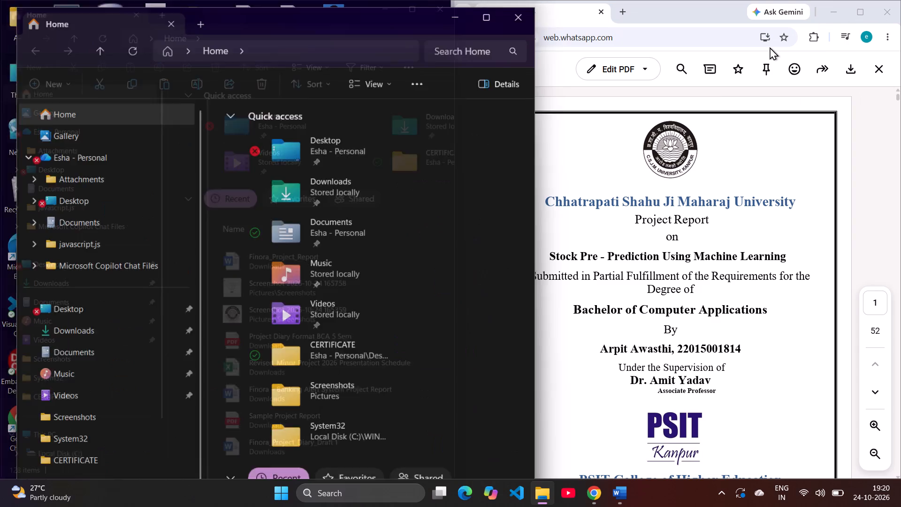
scroll(310, 210, "down", 3)
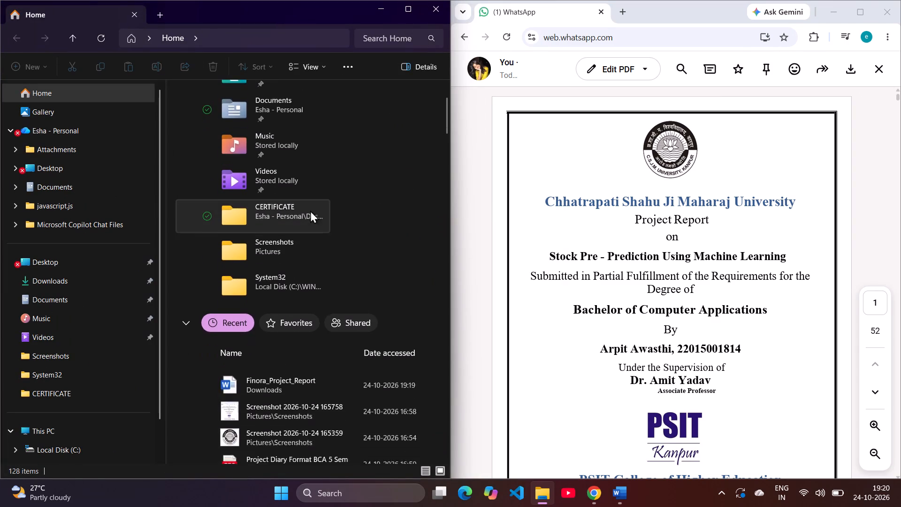
scroll(310, 210, "down", 1)
left_click(264, 340)
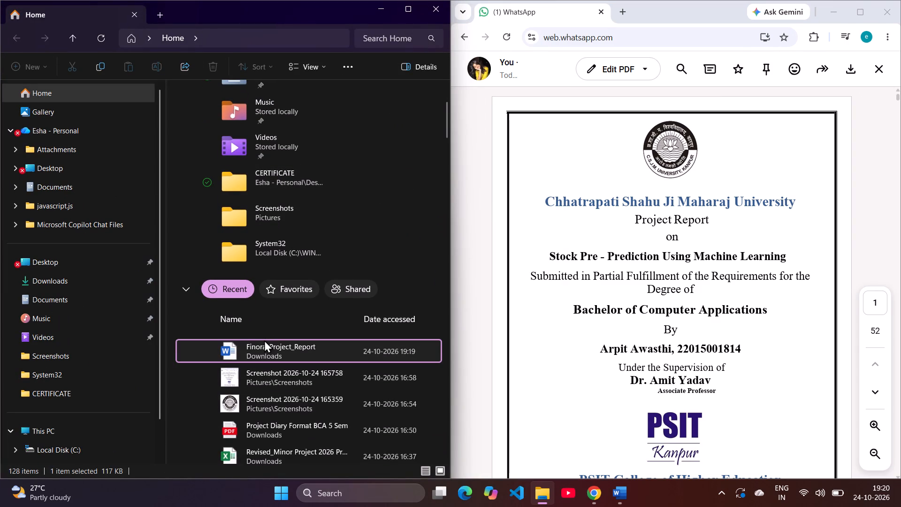
double_click(264, 340)
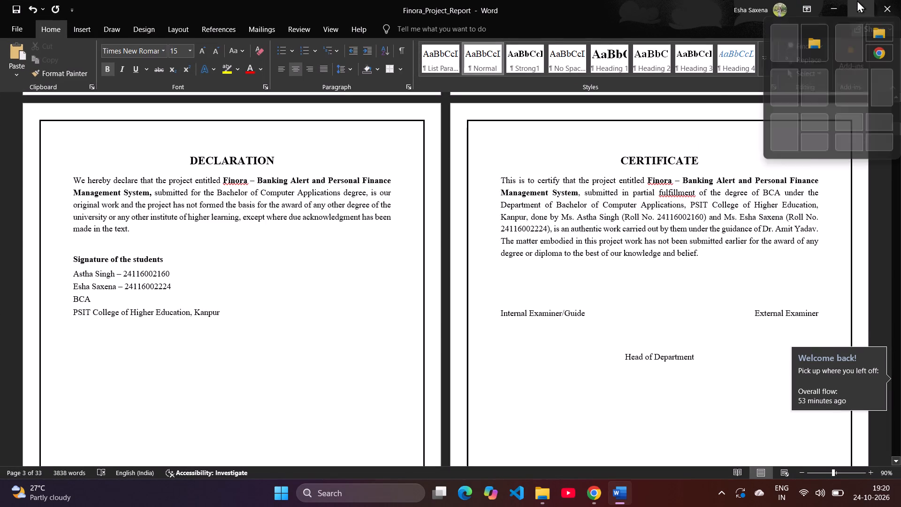
Arrange the Finora_Project_Report document side by side with the sample project report PDF in WhatsApp Web.
left_click(794, 54)
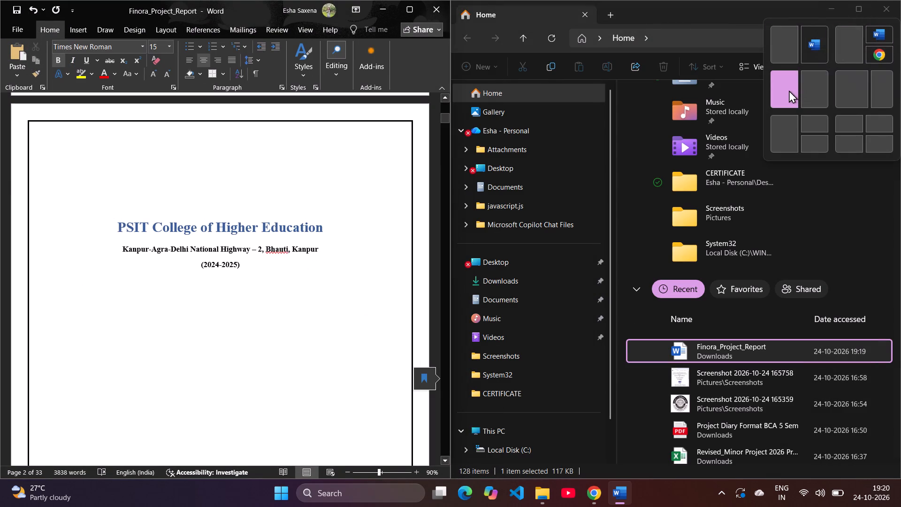
left_click(789, 90)
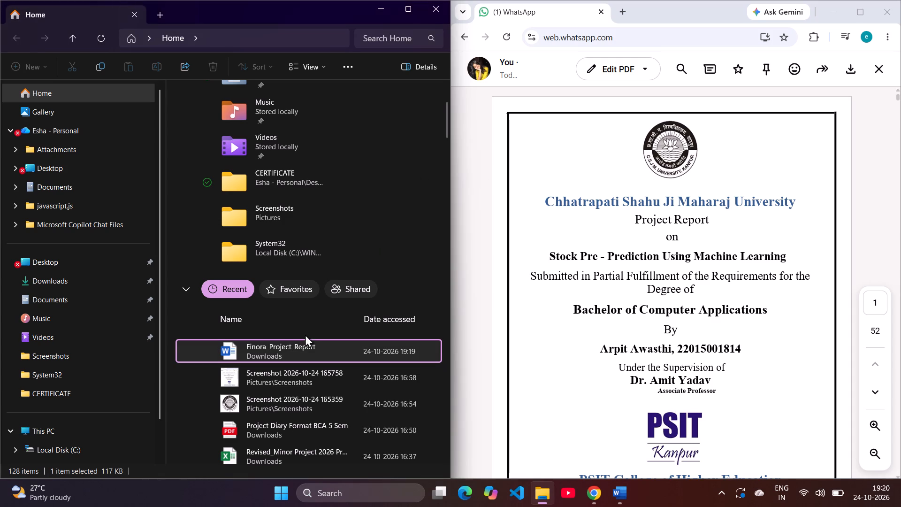
left_click(349, 341)
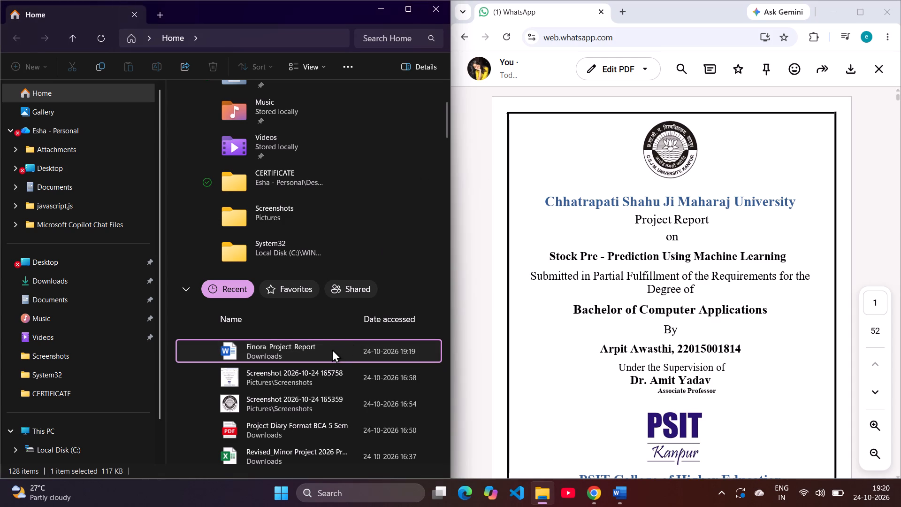
left_click(332, 349)
double_click(332, 349)
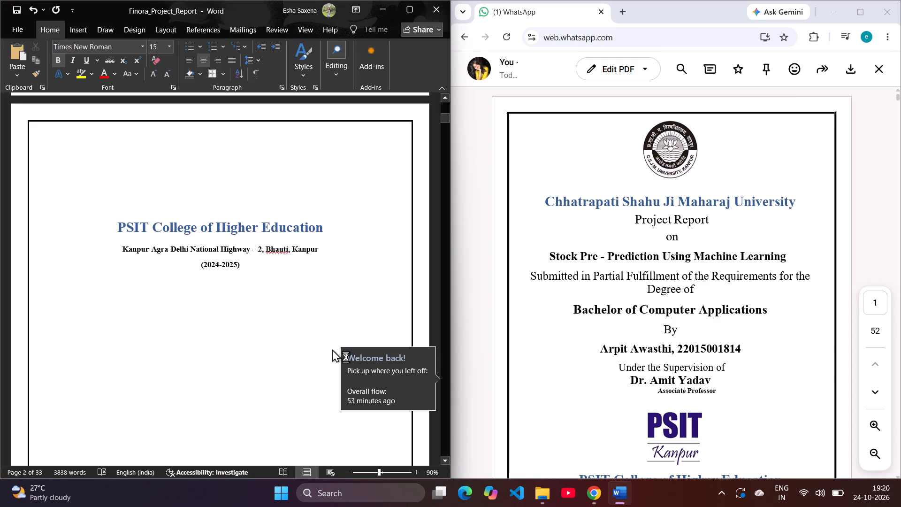
Examine the Finora report's declaration and chapter 1 pages against the sample PDF's cover, certificate and index pages.
scroll(329, 224, "up", 3)
scroll(329, 224, "down", 3)
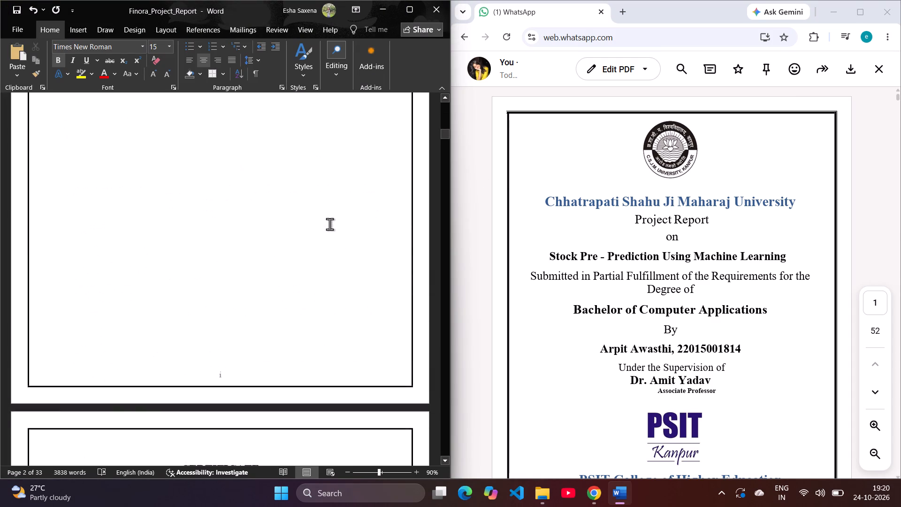
scroll(329, 224, "down", 2)
scroll(329, 224, "up", 2)
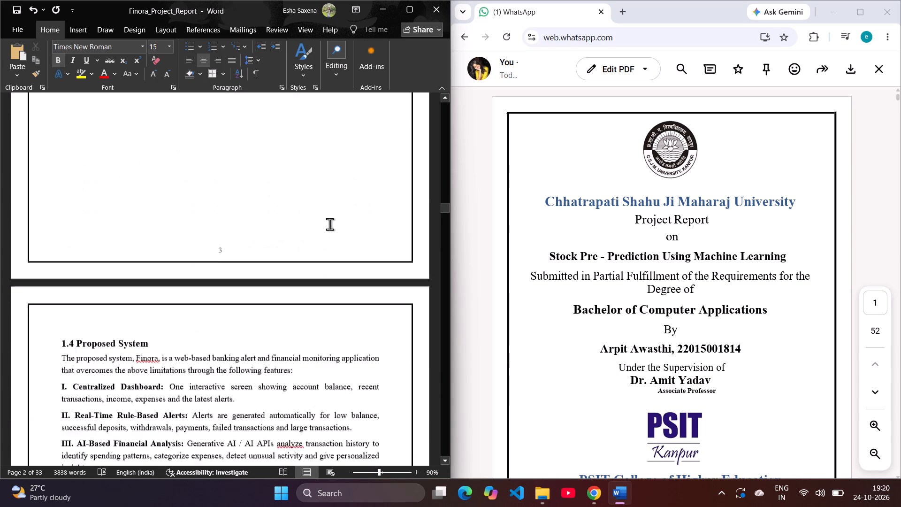
scroll(329, 224, "up", 1)
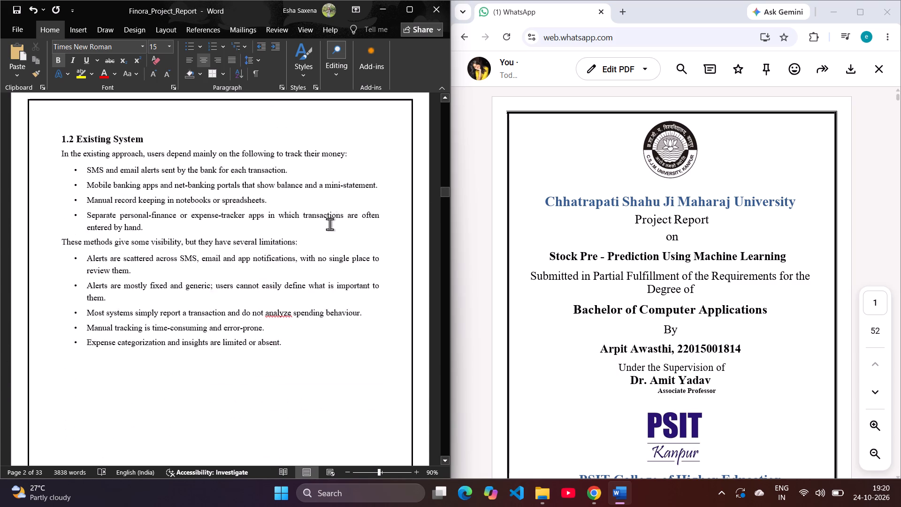
scroll(329, 224, "up", 1)
scroll(585, 346, "down", 3)
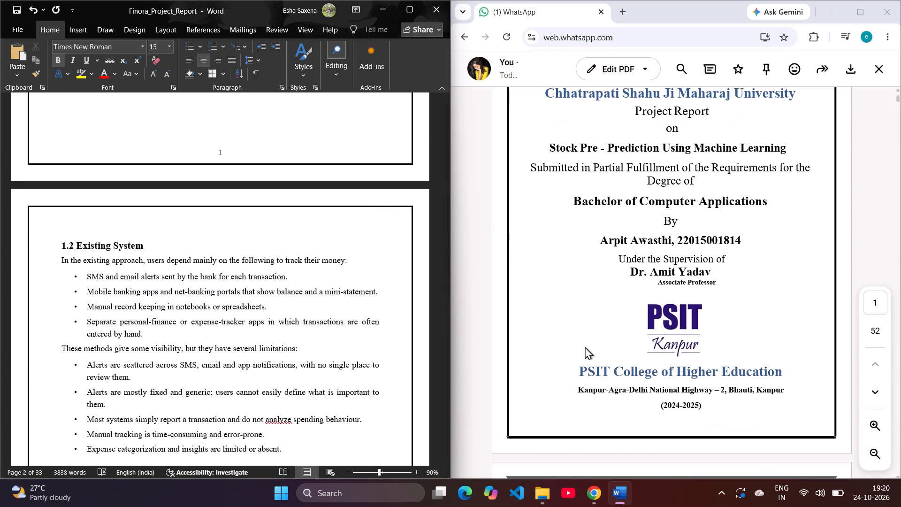
scroll(585, 346, "down", 10)
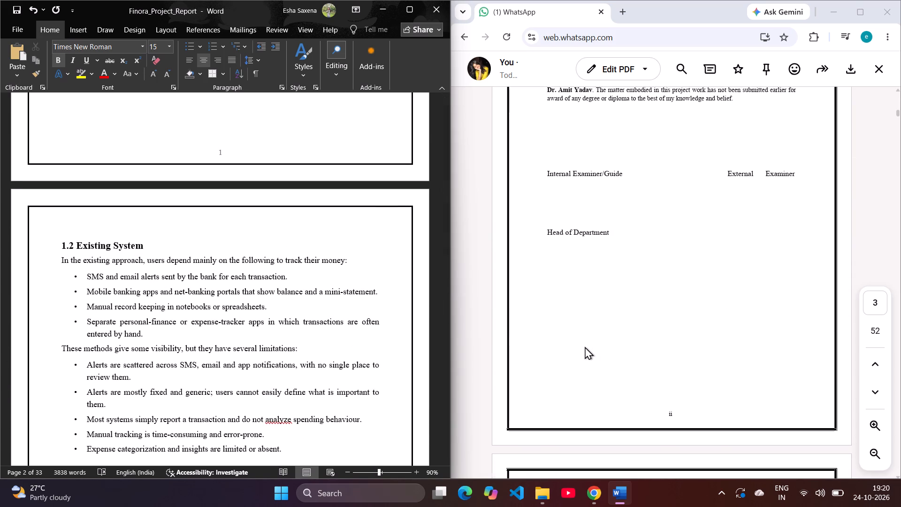
scroll(585, 346, "down", 10)
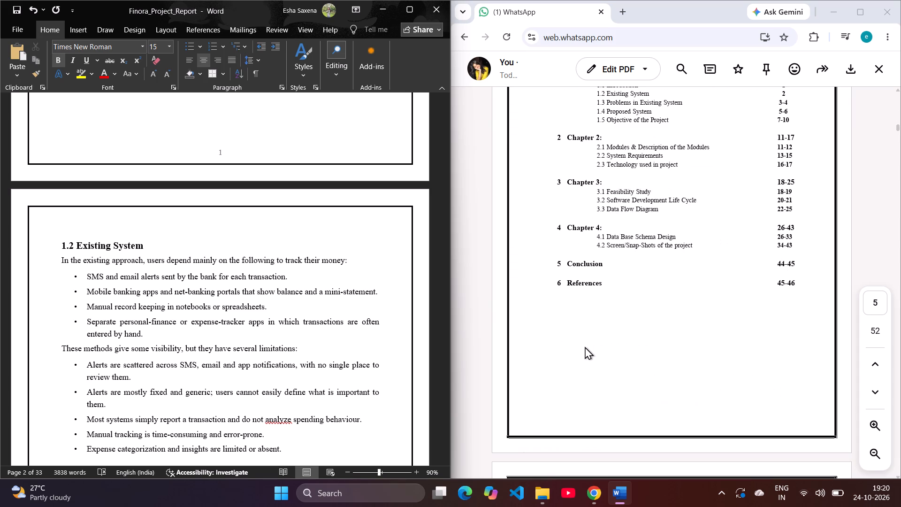
scroll(585, 346, "up", 2)
scroll(199, 301, "up", 5)
scroll(199, 301, "down", 1)
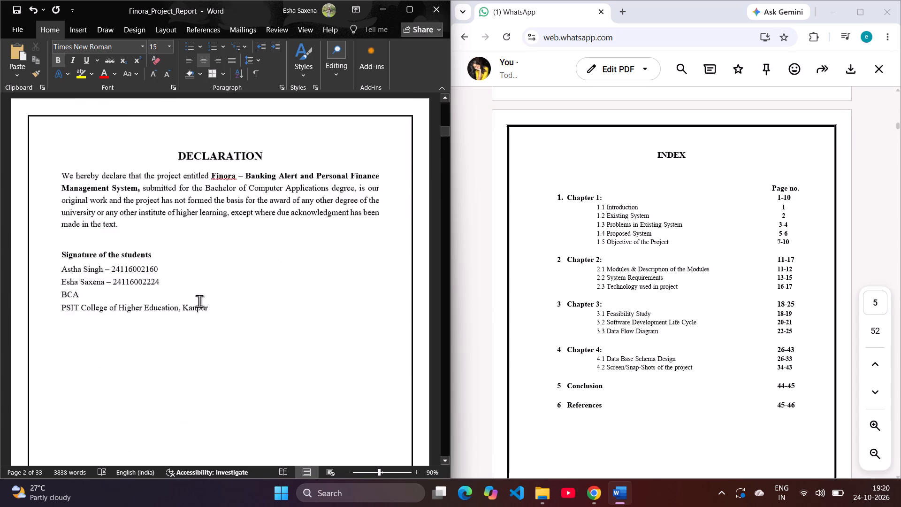
Compare the Finora report's Chapter 1 introduction with the sample PDF's abstract and Chapter 1 pages.
scroll(199, 301, "down", 1)
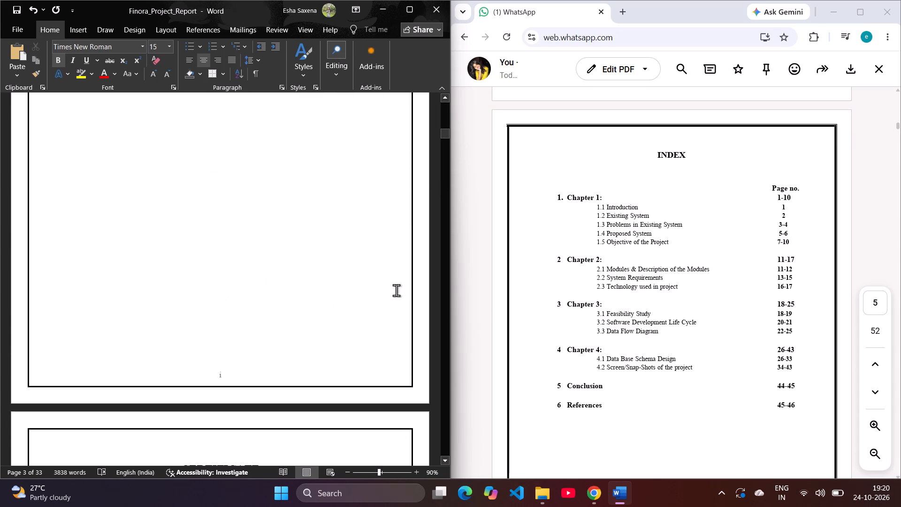
scroll(553, 396, "down", 7)
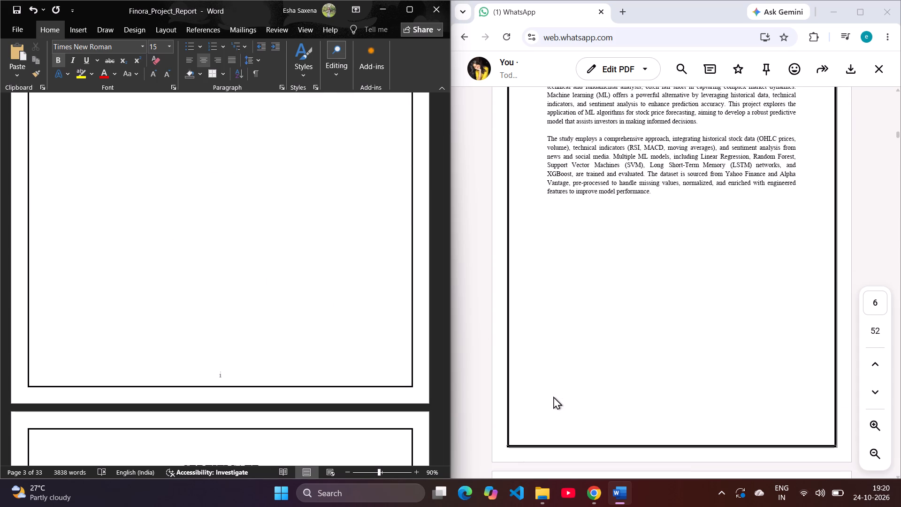
scroll(553, 396, "down", 5)
scroll(257, 389, "down", 2)
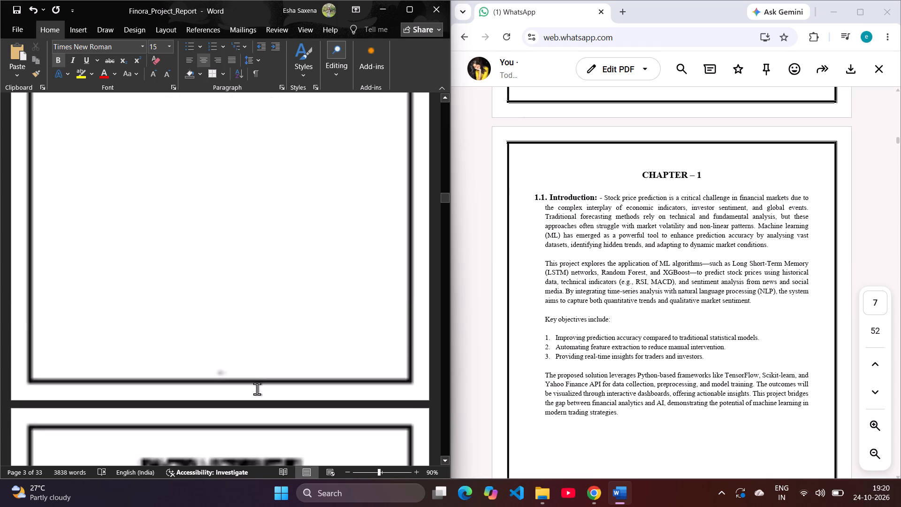
scroll(257, 389, "down", 1)
scroll(257, 389, "up", 1)
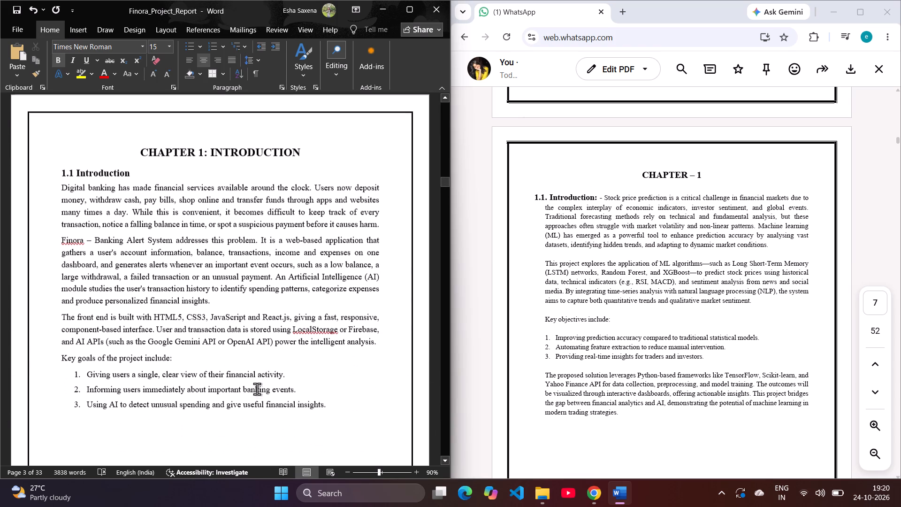
scroll(257, 389, "up", 1)
scroll(243, 252, "down", 1)
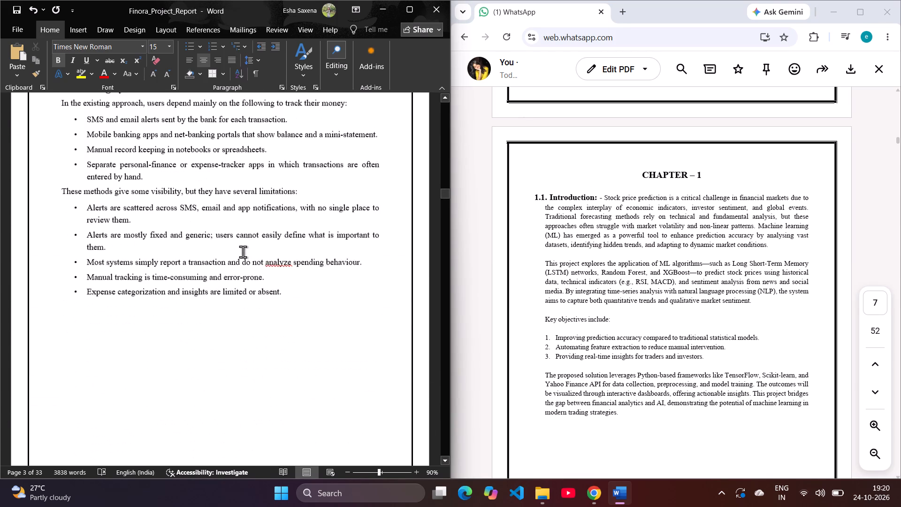
scroll(243, 252, "down", 2)
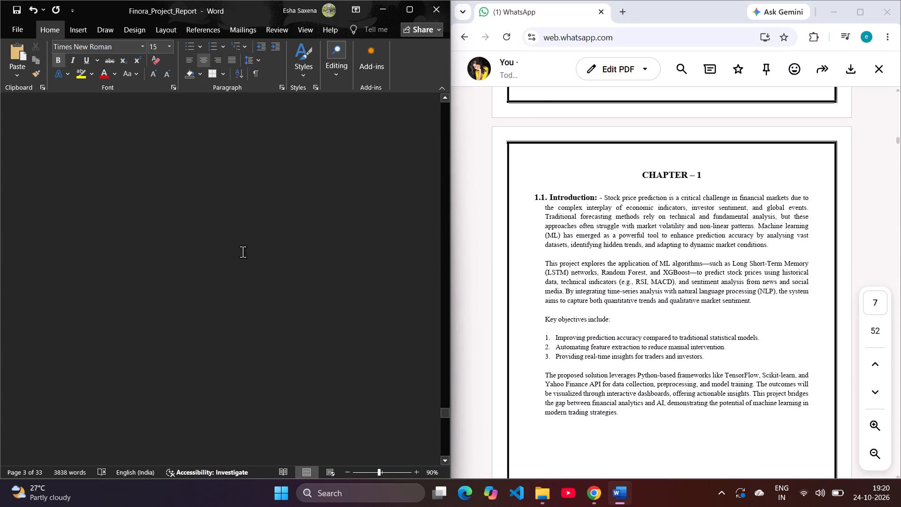
scroll(243, 252, "down", 1)
scroll(243, 252, "up", 2)
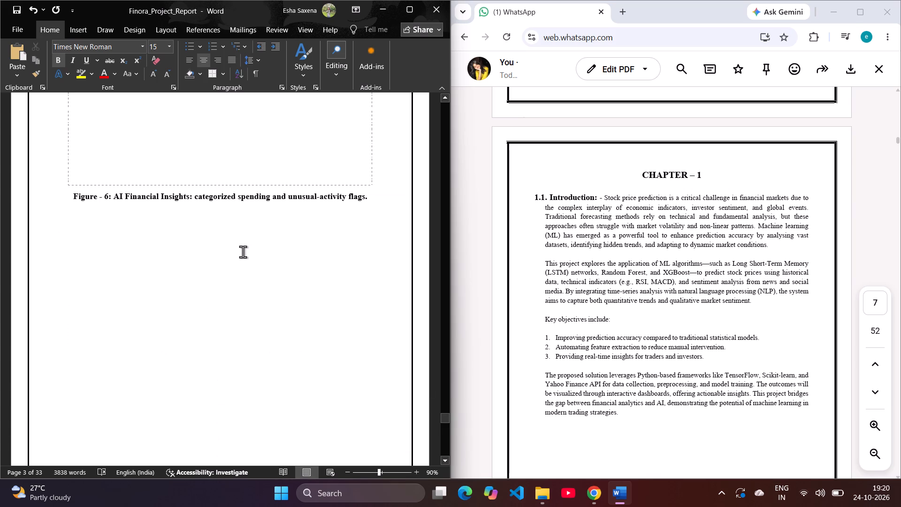
scroll(243, 252, "up", 7)
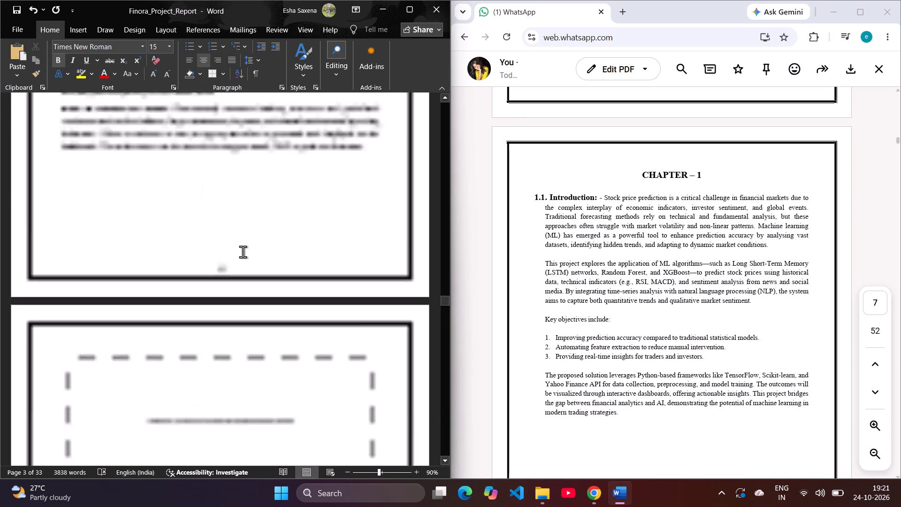
scroll(262, 225, "up", 10)
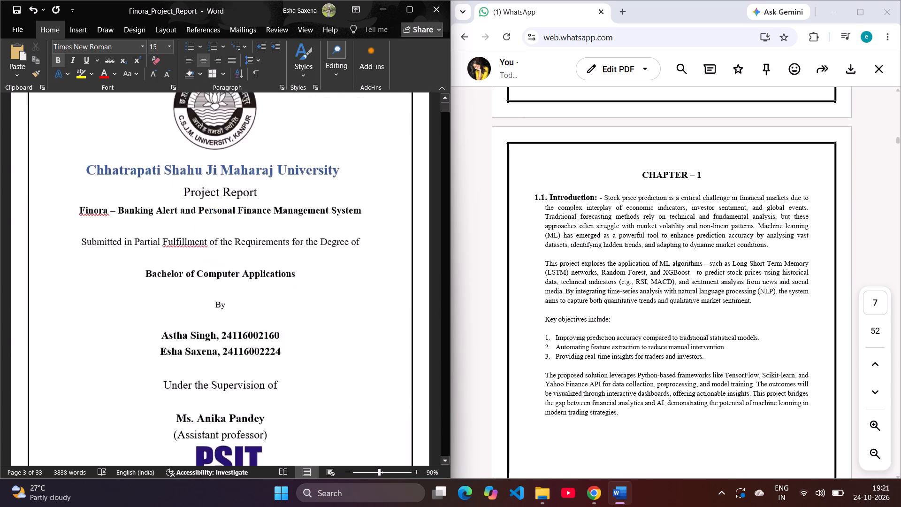
scroll(262, 225, "down", 4)
scroll(262, 225, "up", 3)
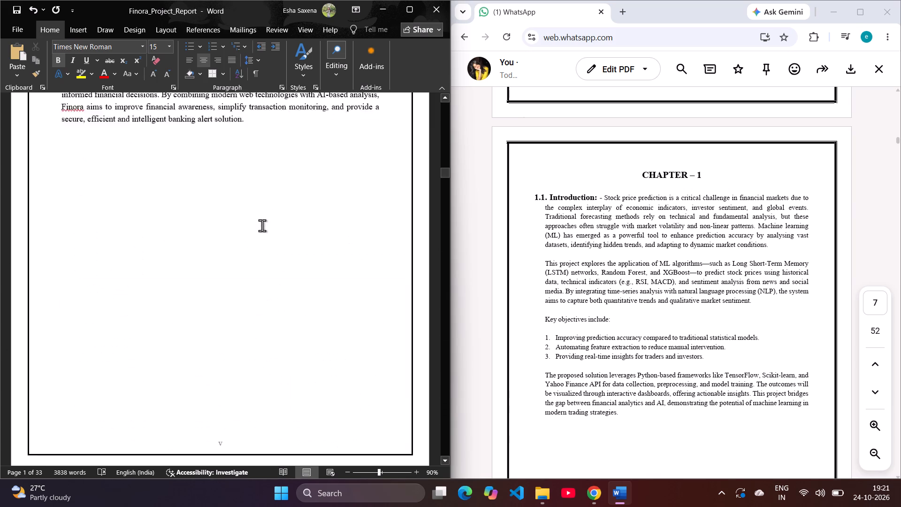
scroll(262, 225, "up", 1)
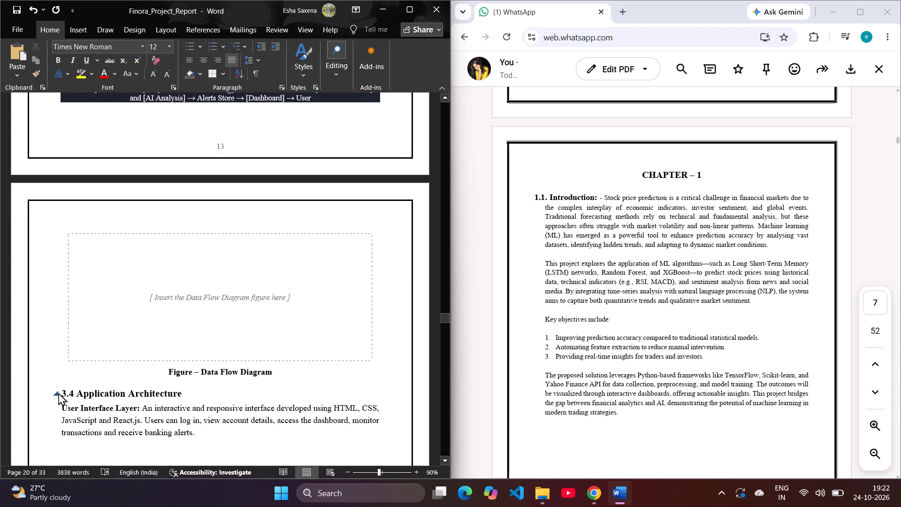
left_click_drag(60, 390, 190, 430)
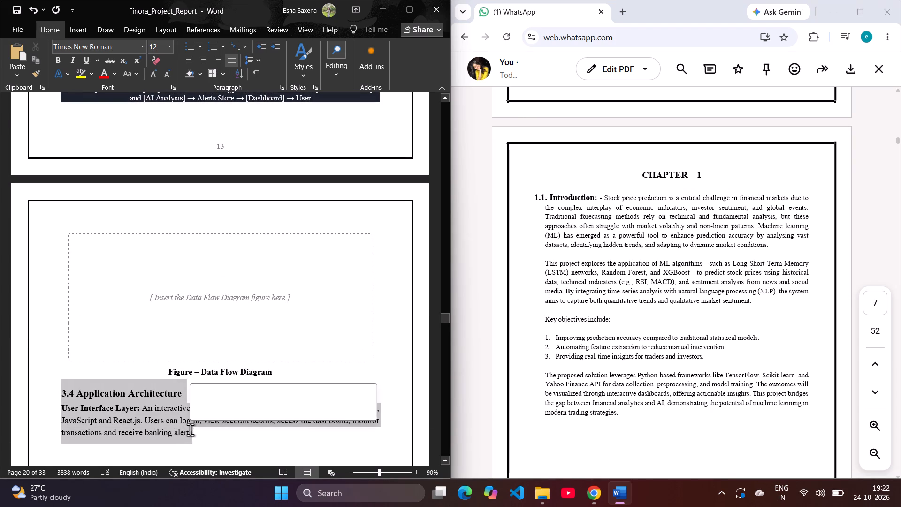
key("ctrl+c")
scroll(190, 430, "down", 1)
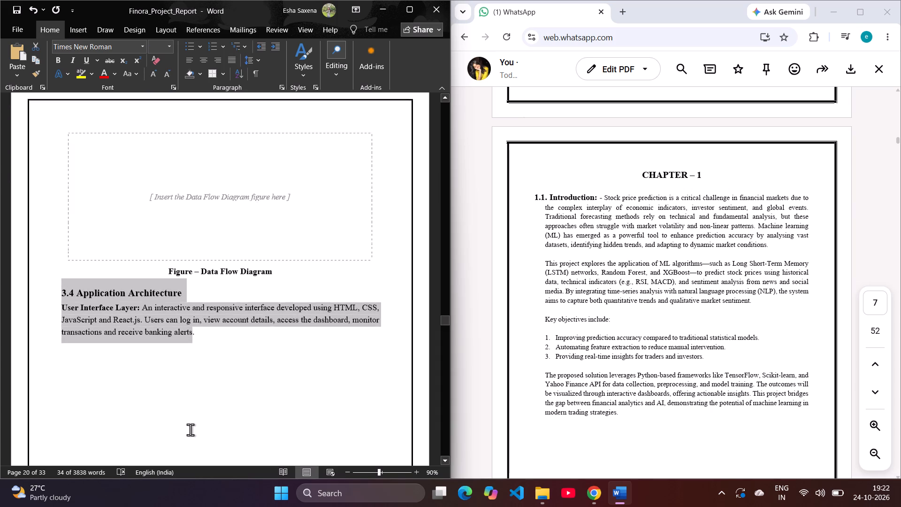
scroll(190, 430, "down", 1)
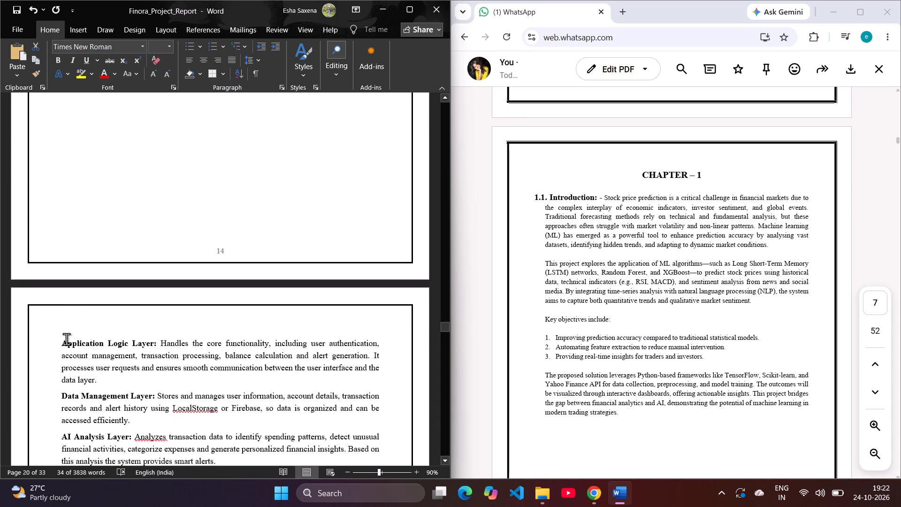
left_click(61, 338)
key("ctrl+v")
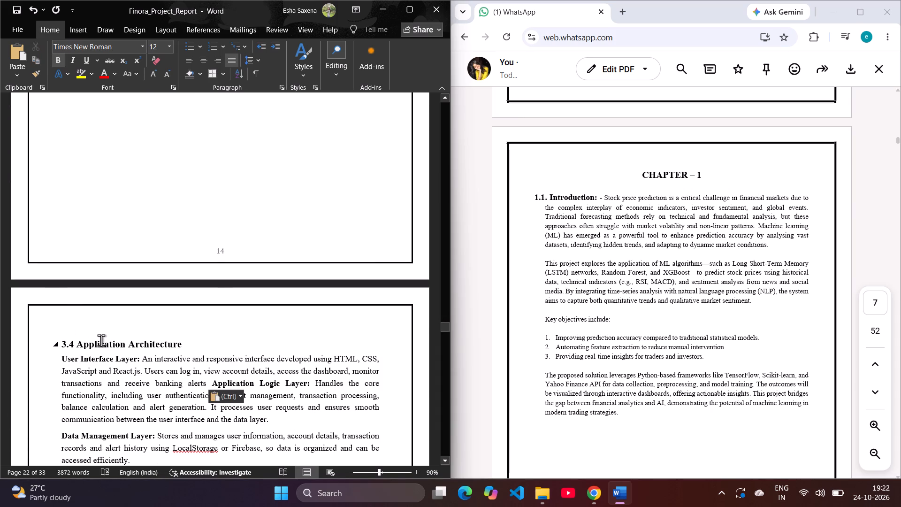
key("Return")
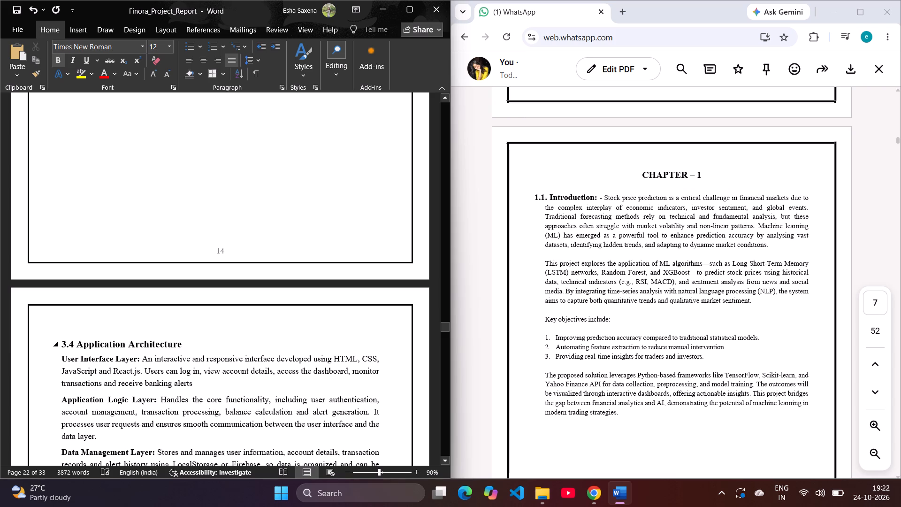
Delete the original 3.4 heading and User Interface Layer text beneath the Data Flow Diagram figure caption.
scroll(152, 325, "up", 1)
left_click_drag(193, 349, 151, 342)
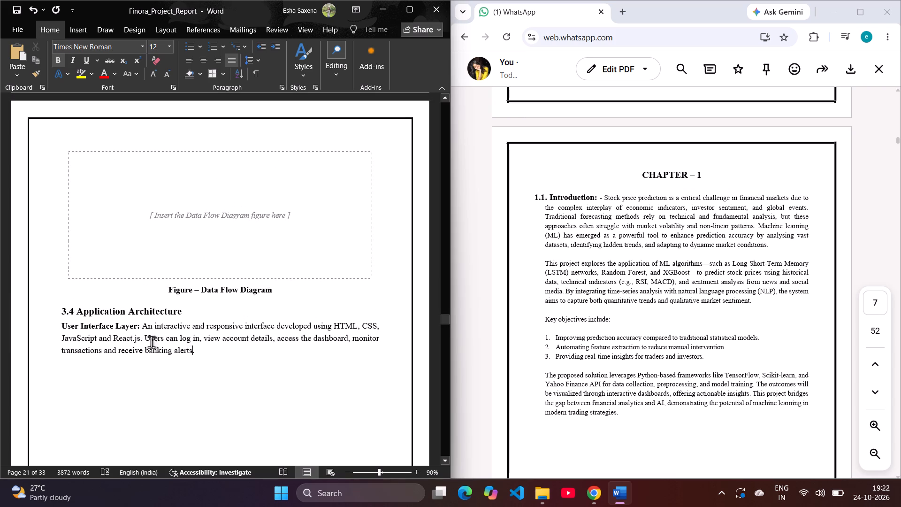
left_click_drag(151, 342, 85, 318)
key("BackSpace")
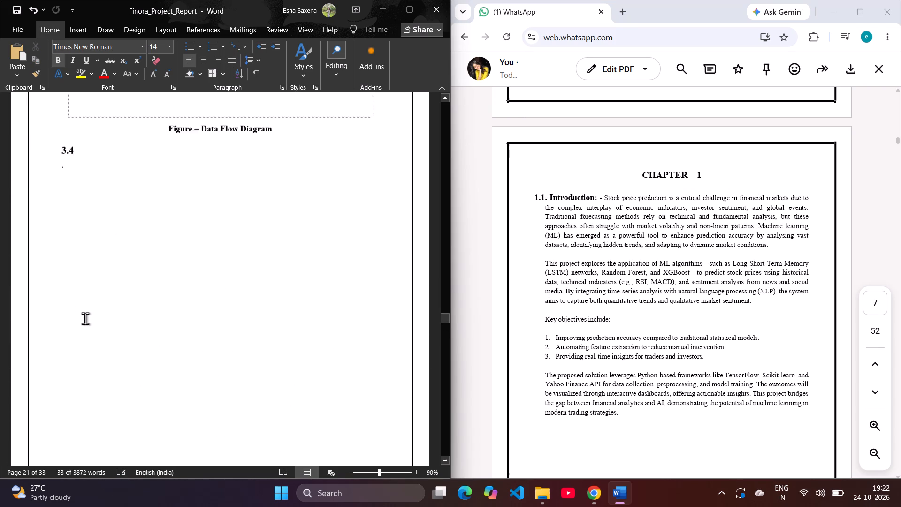
scroll(85, 318, "up", 1)
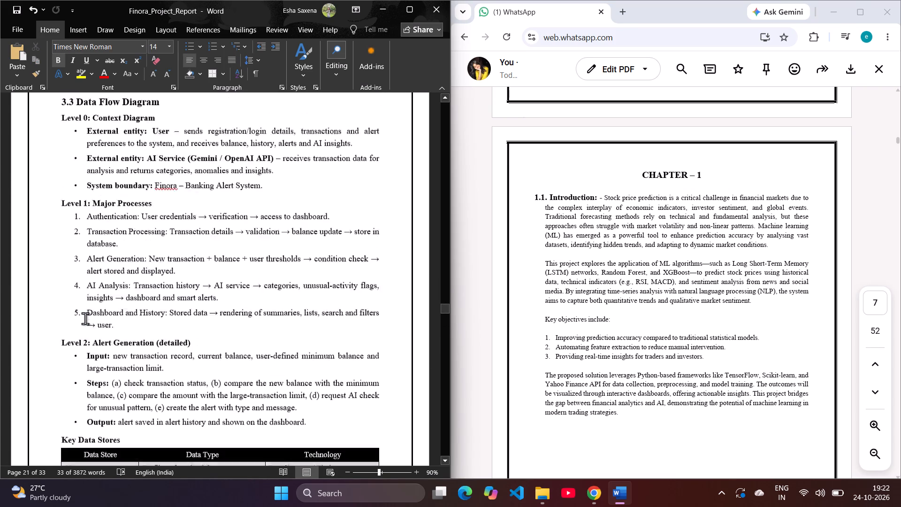
scroll(85, 318, "up", 1)
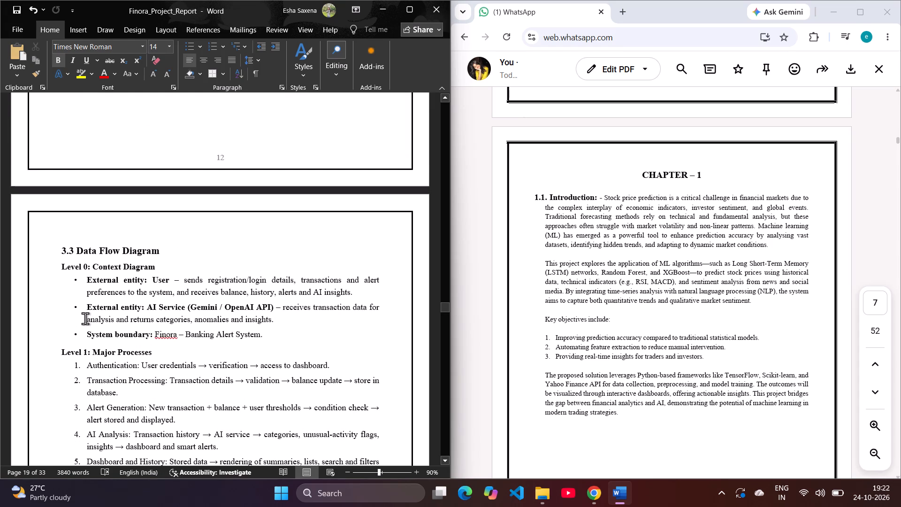
scroll(85, 318, "down", 2)
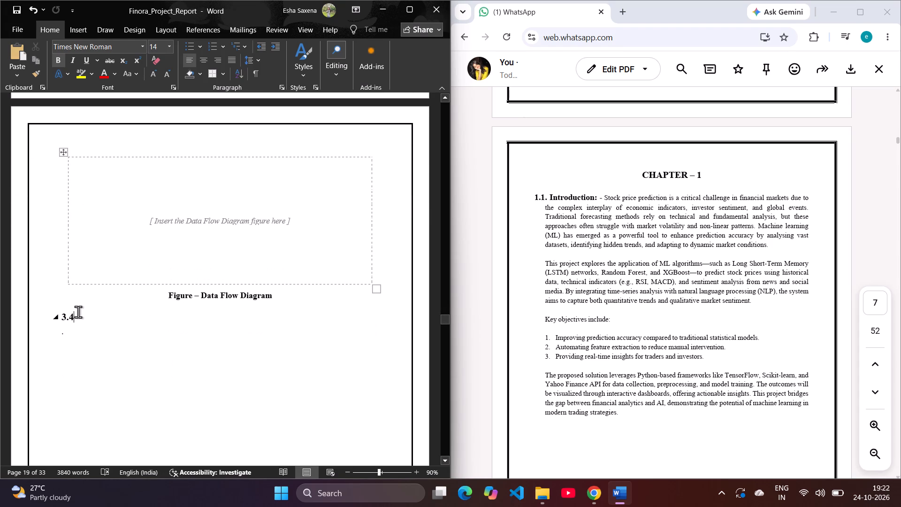
key("BackSpace")
key("BackSpace")
key("BackSpace")
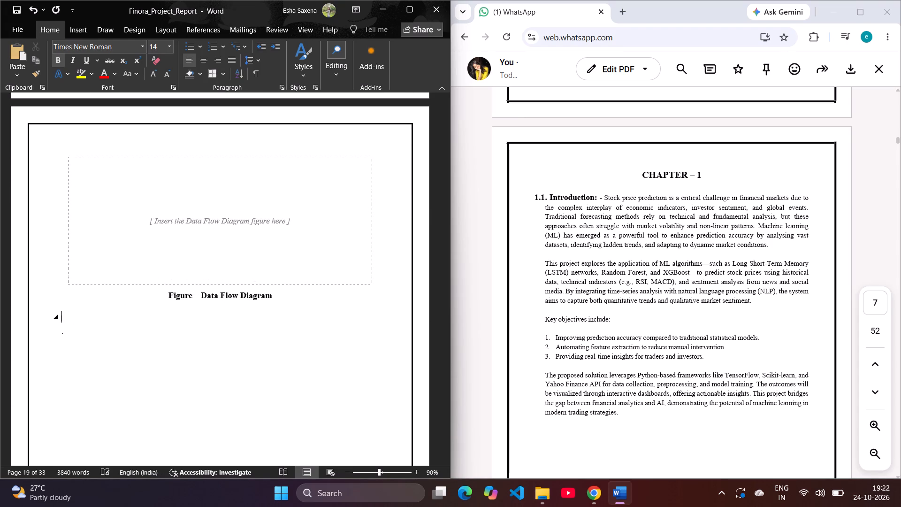
scroll(134, 386, "down", 1)
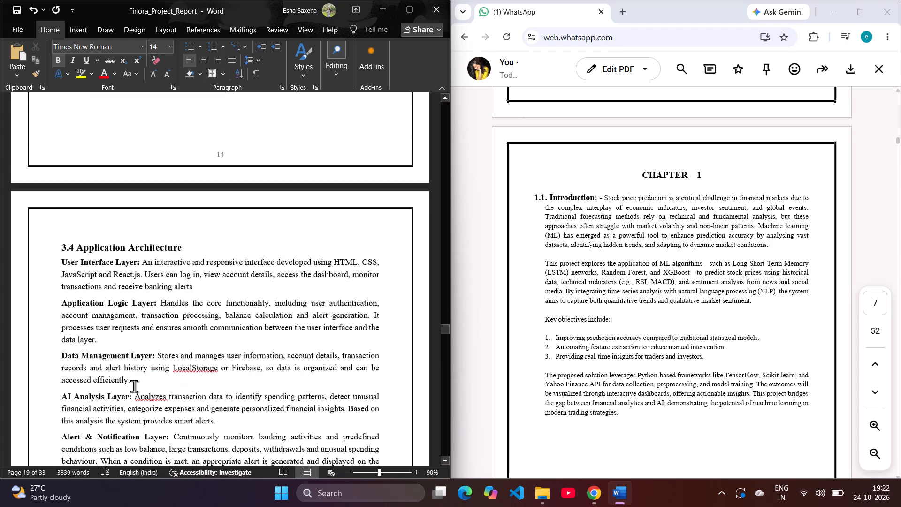
scroll(134, 386, "down", 1)
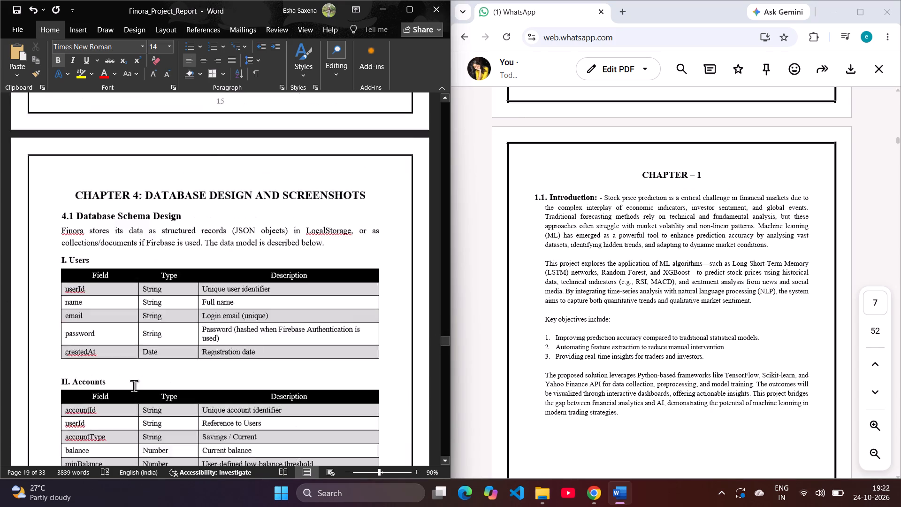
scroll(134, 386, "down", 2)
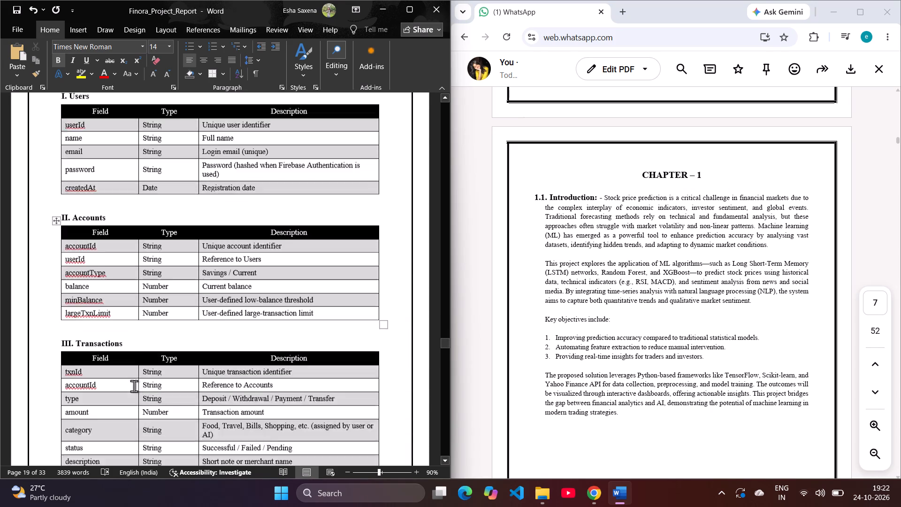
scroll(134, 386, "down", 2)
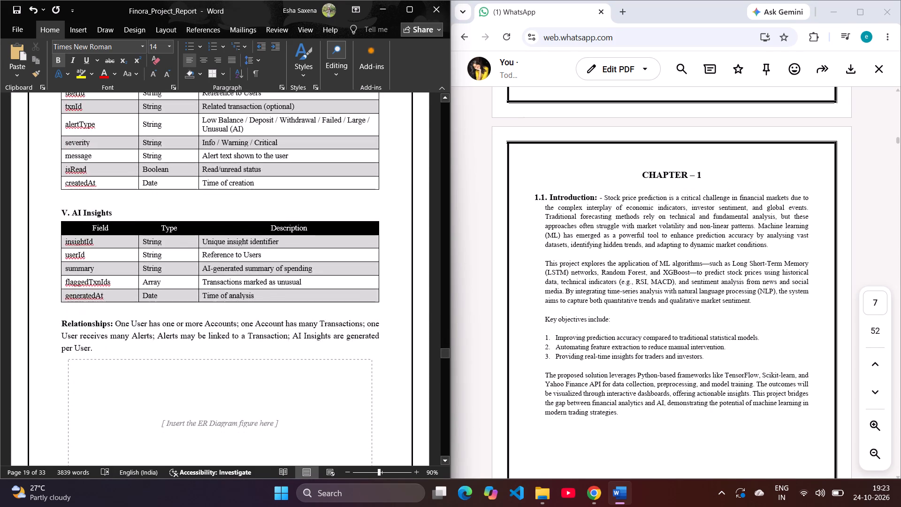
scroll(134, 386, "down", 2)
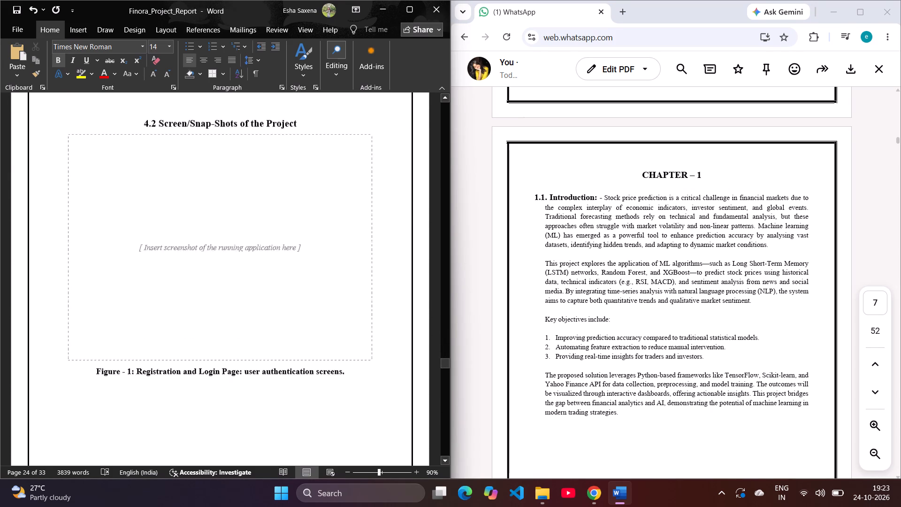
scroll(134, 386, "down", 2)
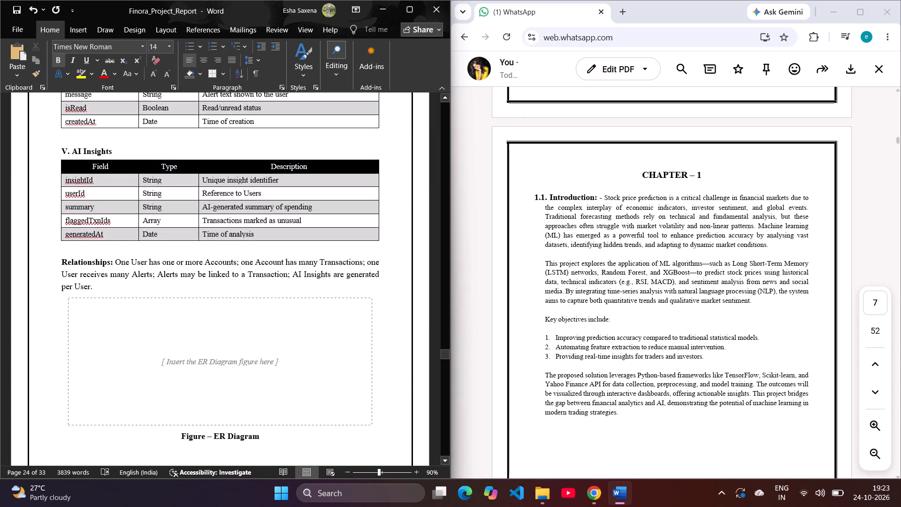
scroll(134, 386, "down", 2)
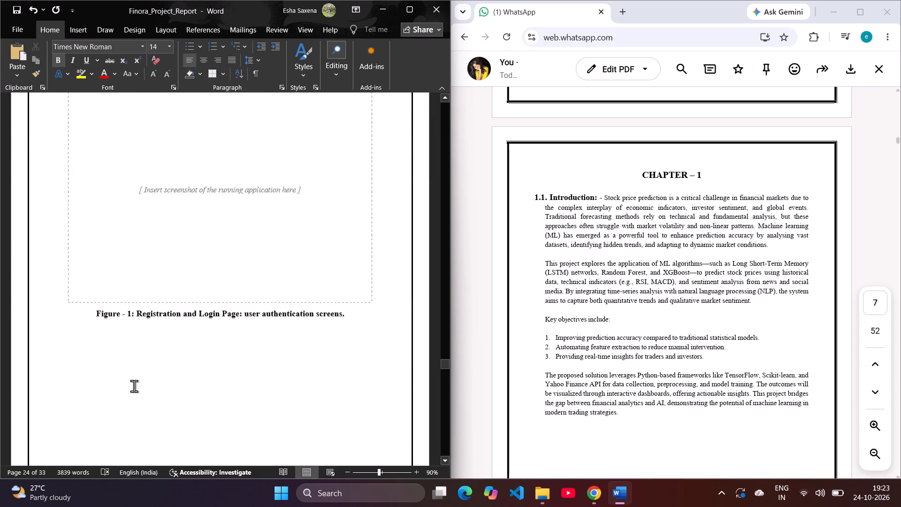
scroll(134, 386, "down", 1)
scroll(134, 386, "up", 2)
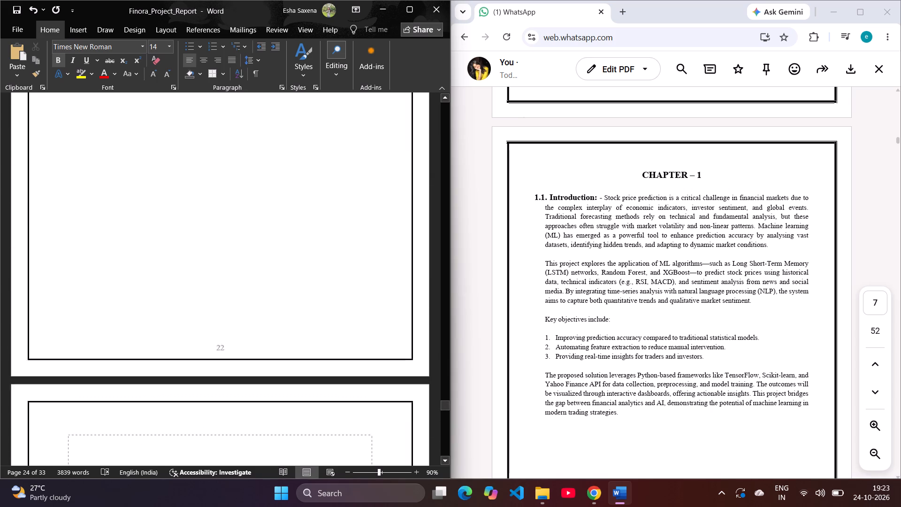
scroll(134, 386, "up", 2)
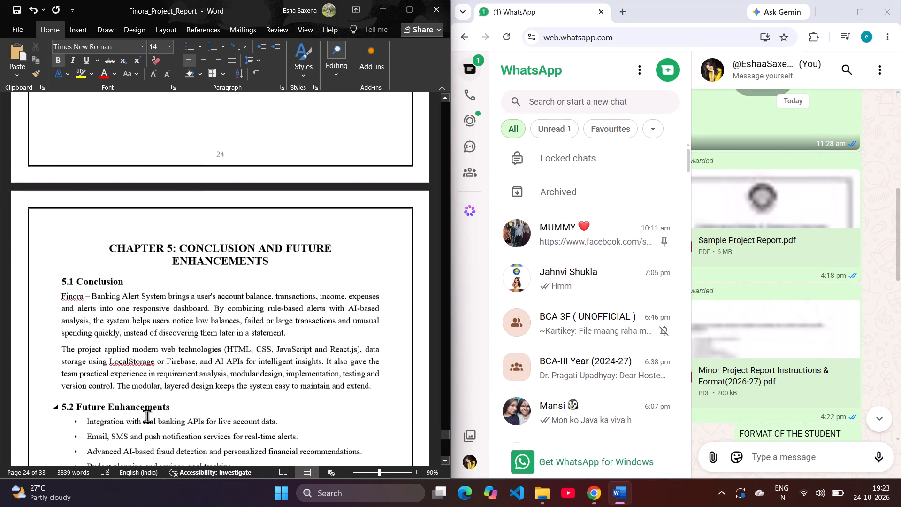
scroll(146, 416, "up", 2)
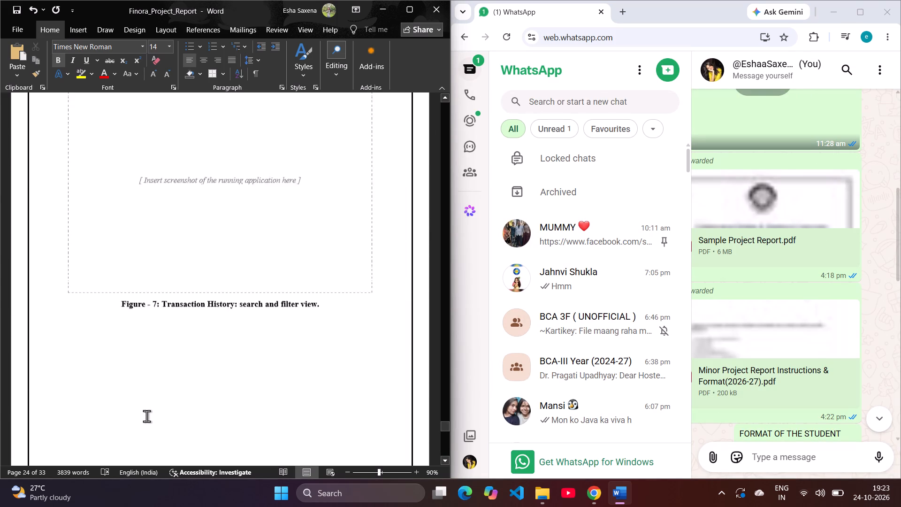
scroll(146, 416, "up", 2)
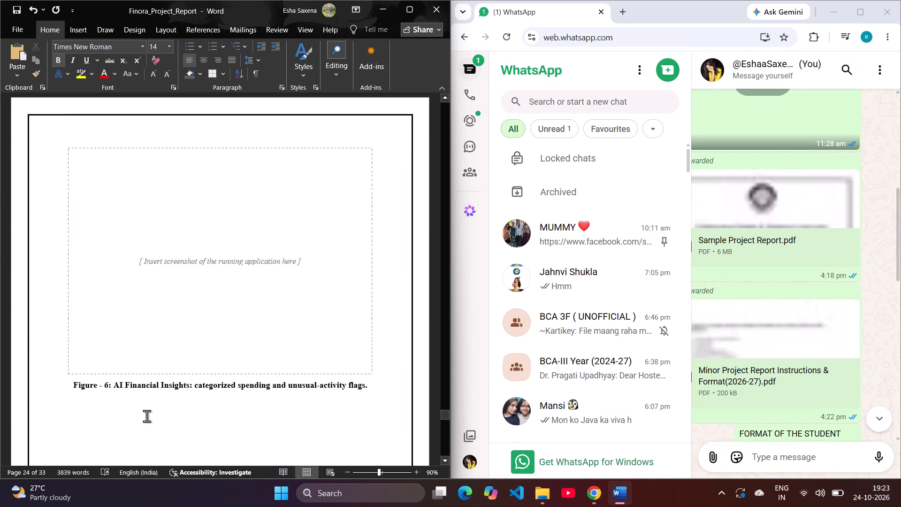
scroll(146, 416, "up", 1)
scroll(146, 416, "down", 1)
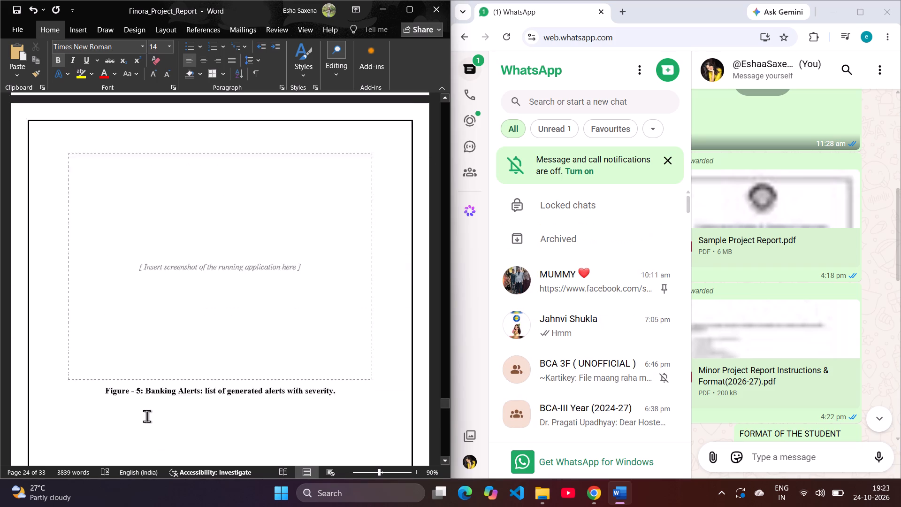
scroll(146, 416, "down", 1)
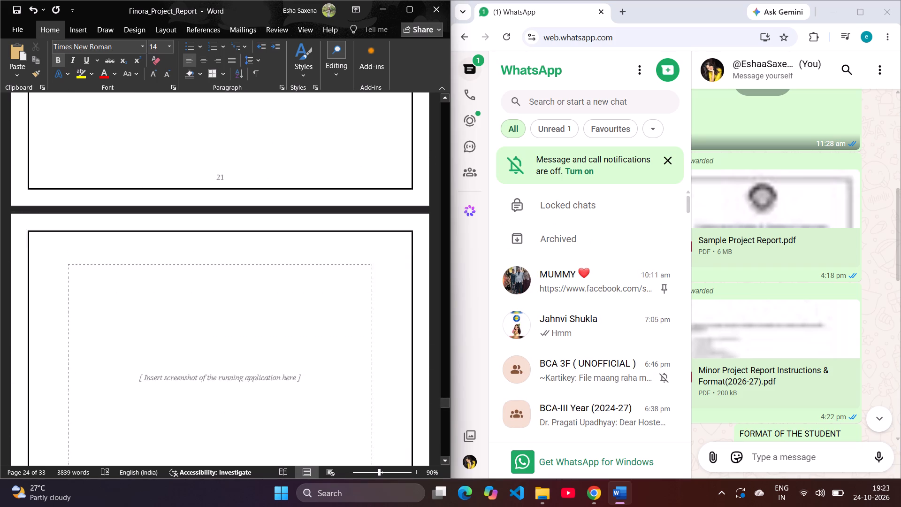
scroll(146, 416, "down", 2)
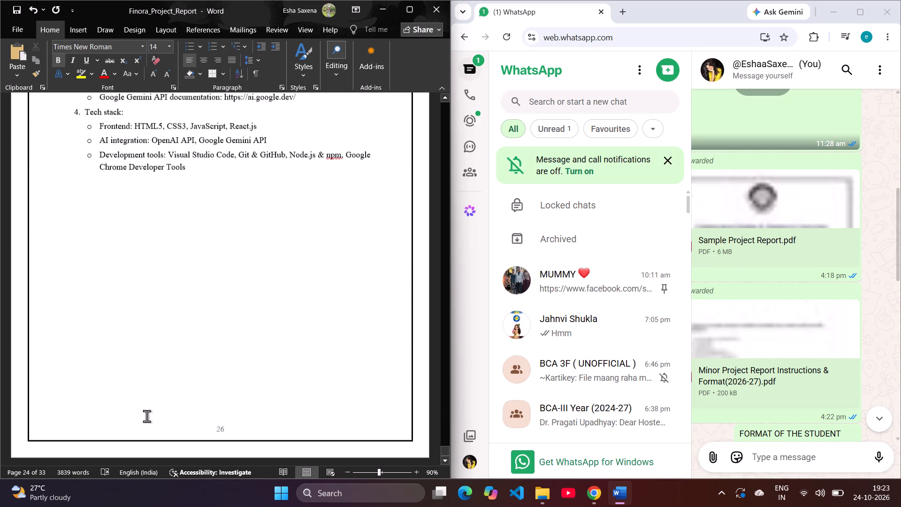
scroll(146, 416, "down", 1)
scroll(146, 416, "up", 2)
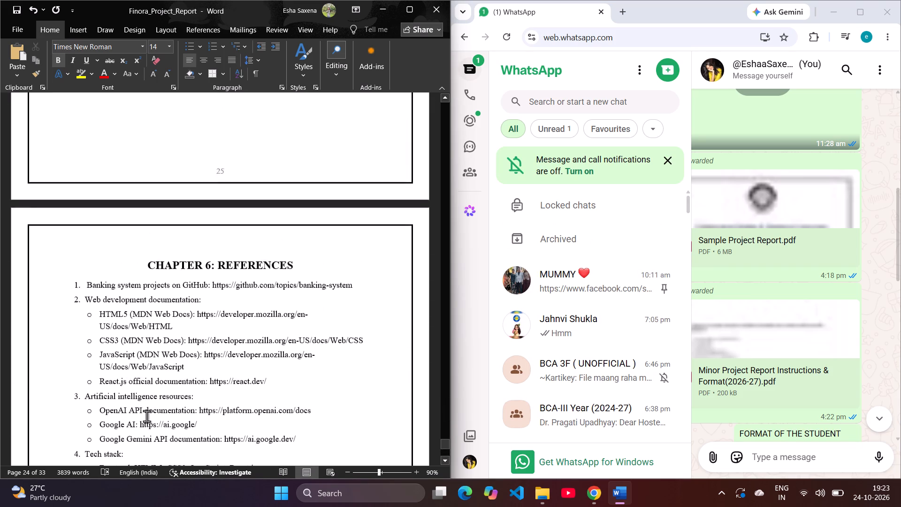
scroll(146, 416, "up", 2)
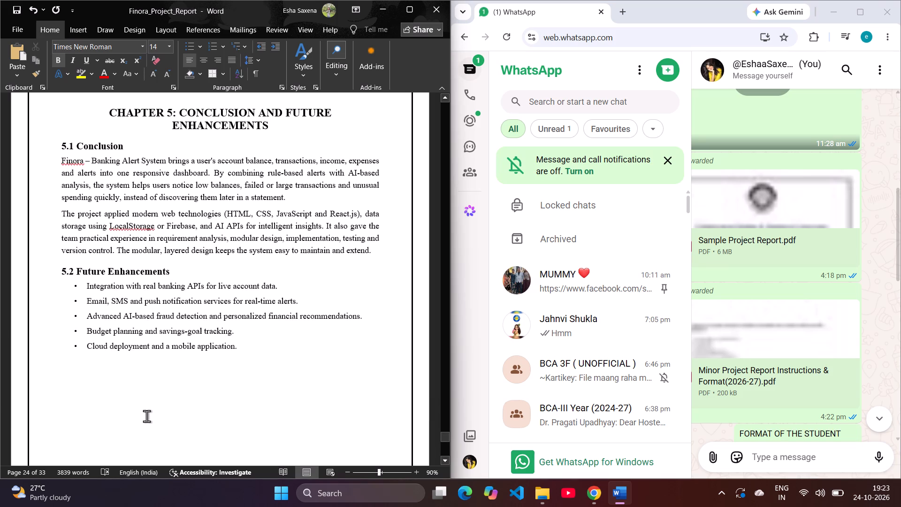
scroll(144, 303, "up", 1)
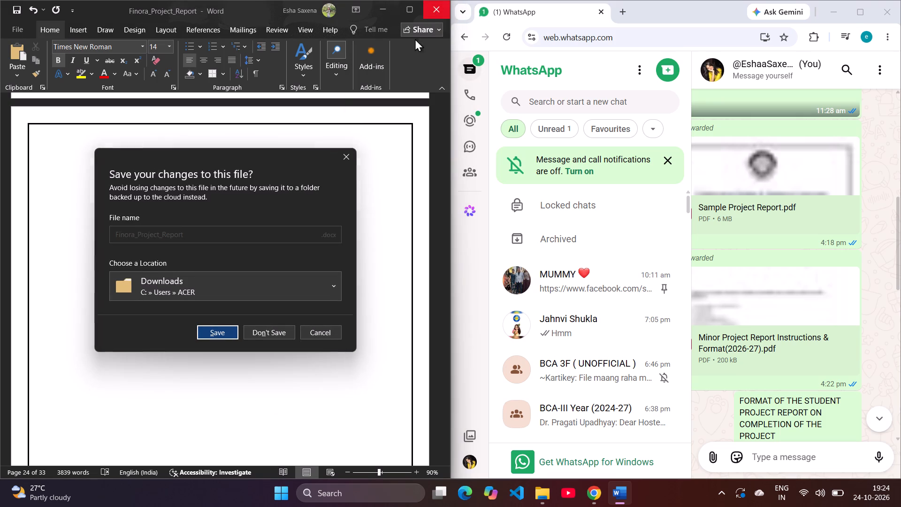
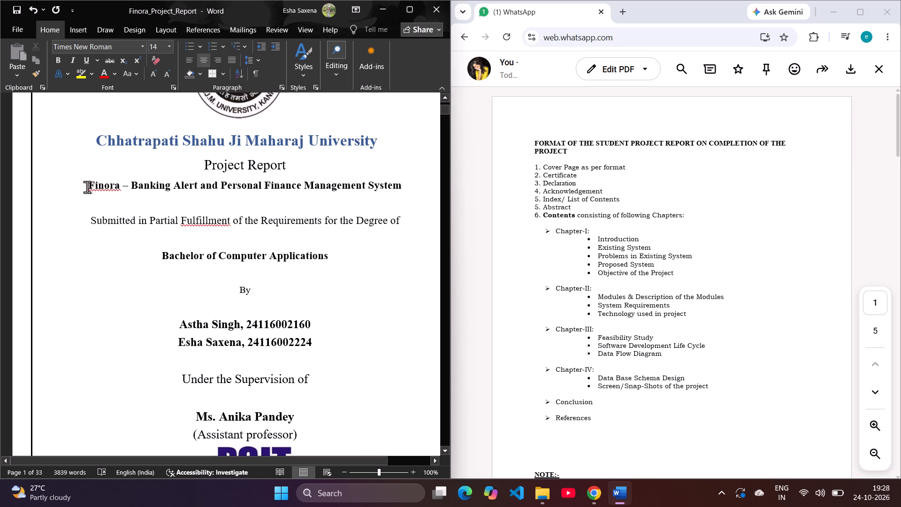
Apply single line spacing to the "Submitted in Partial Fulfillment" and "Bachelor of Computer Applications" lines on the cover page.
left_click_drag(92, 223, 255, 253)
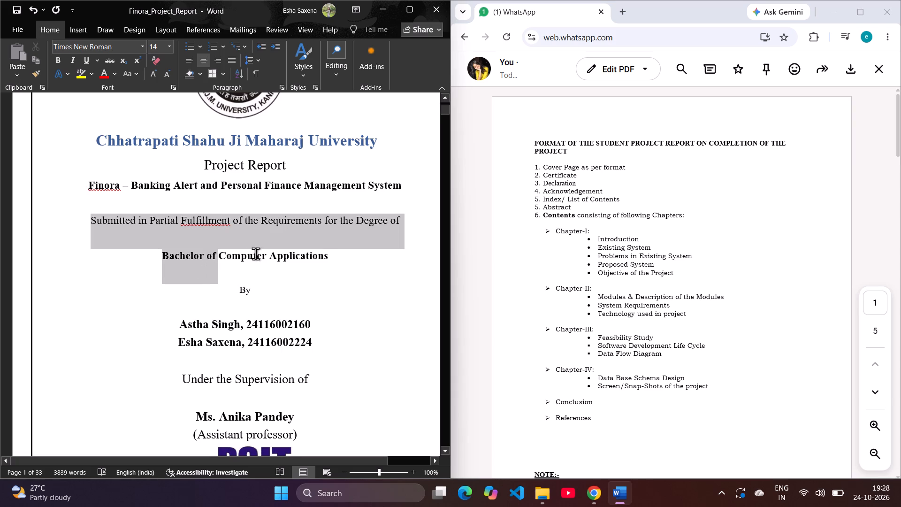
left_click_drag(255, 253, 370, 261)
key("ctrl+1")
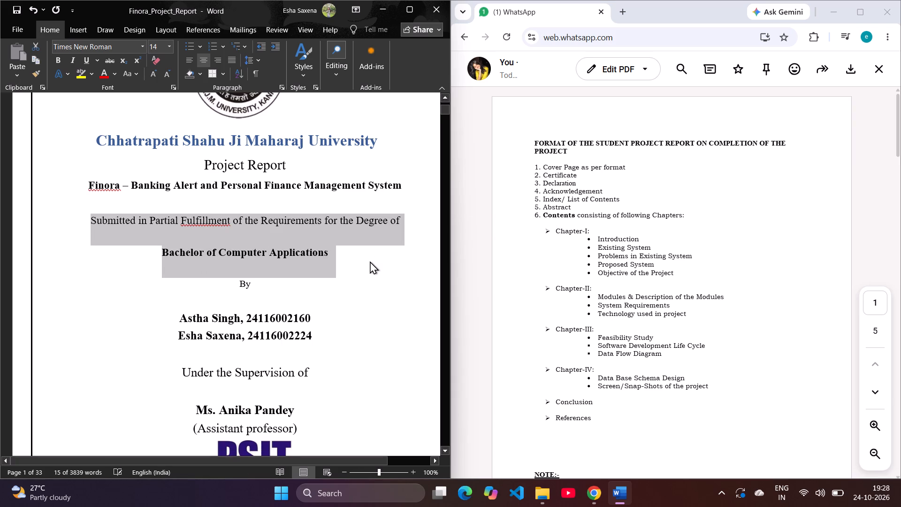
key("ctrl+1")
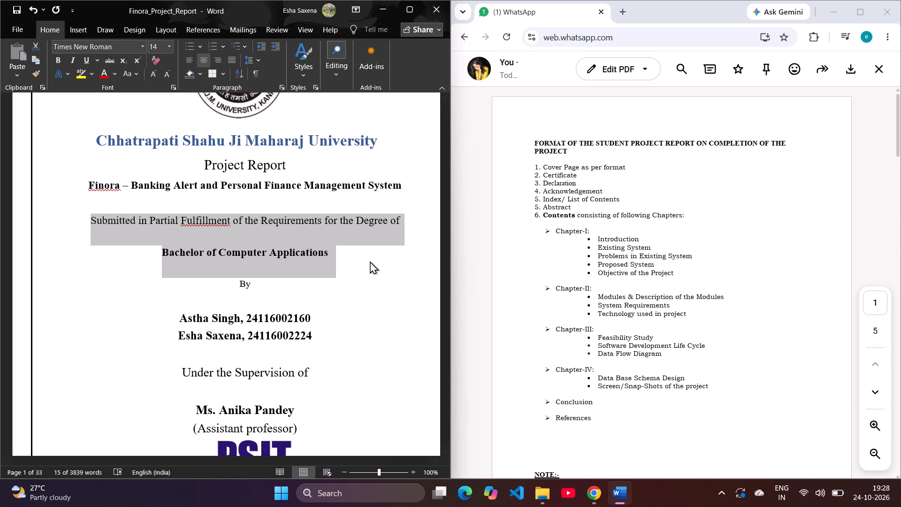
Apply single line spacing to the "Bachelor of Computer Applications" and "By" lines on the cover page.
left_click(329, 241)
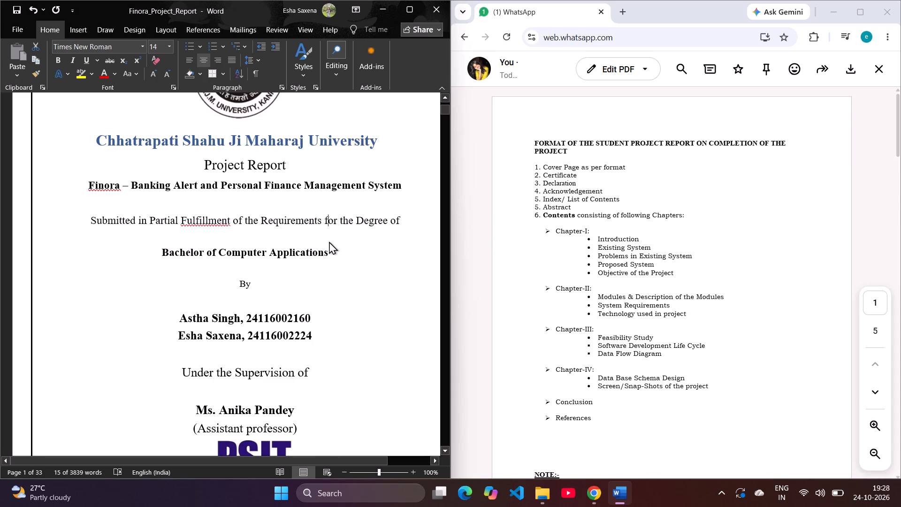
left_click_drag(257, 289, 181, 256)
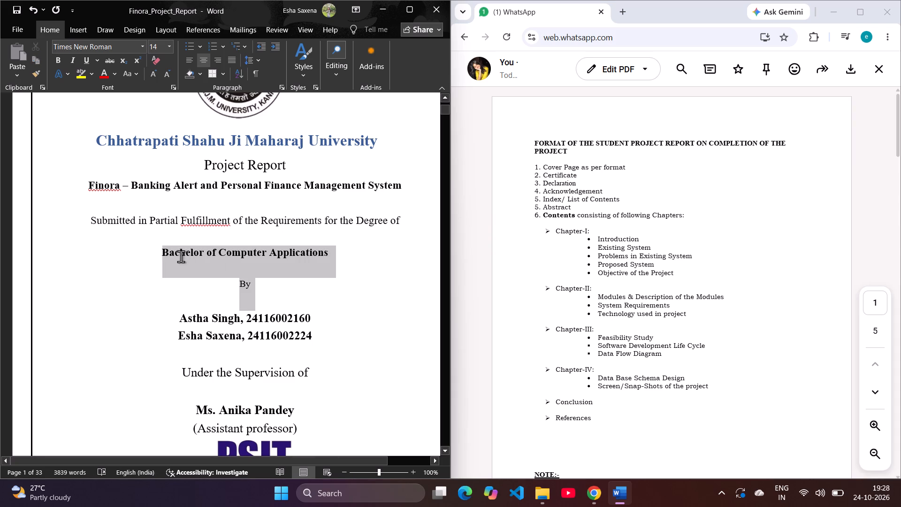
left_click_drag(181, 256, 176, 256)
key("ctrl+1")
key("ctrl+1")
key("ctrl+1")
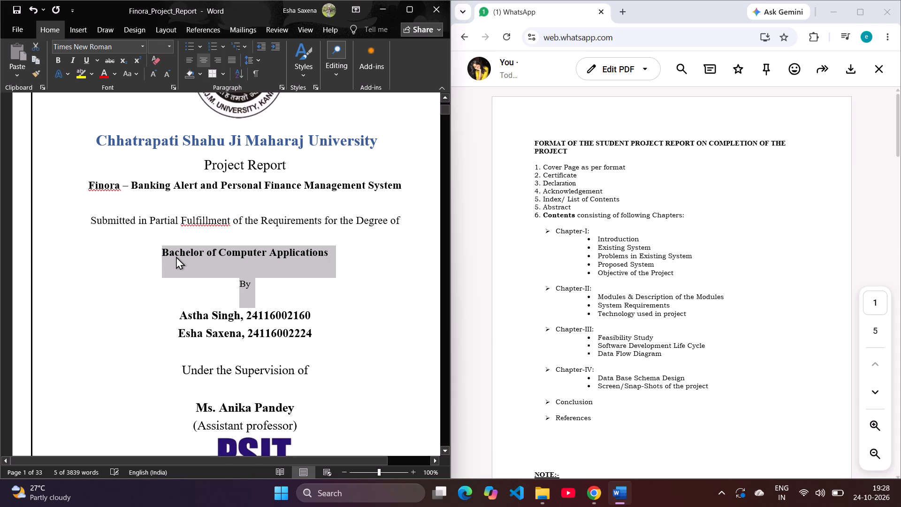
double_click(264, 272)
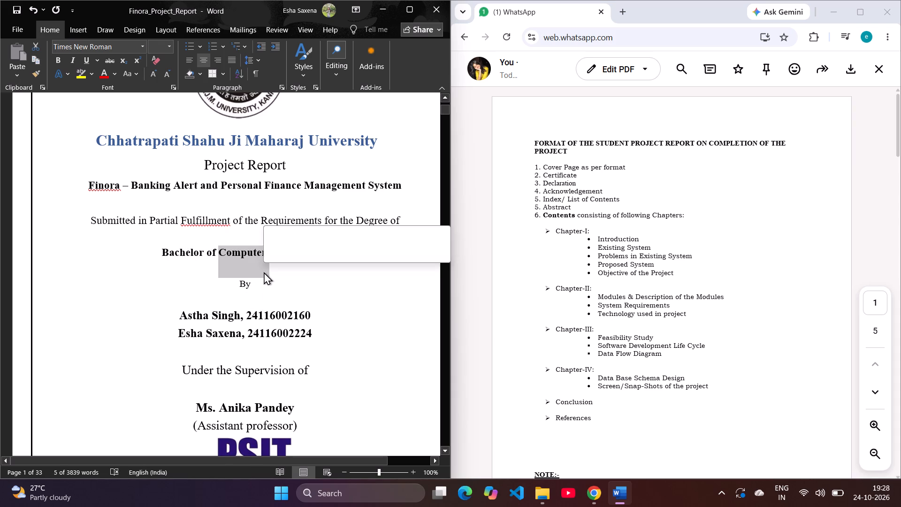
left_click(263, 289)
left_click_drag(263, 289, 172, 251)
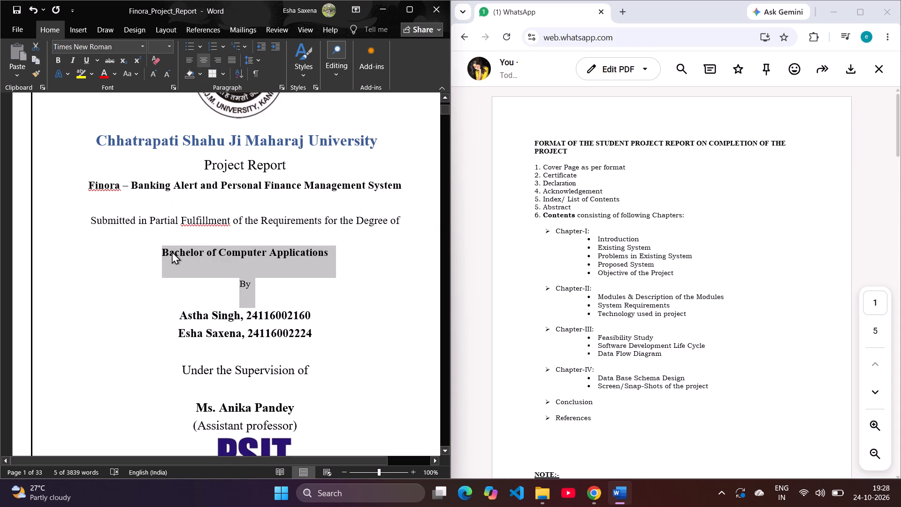
key("ctrl+1")
key("ctrl+1")
left_click(214, 261)
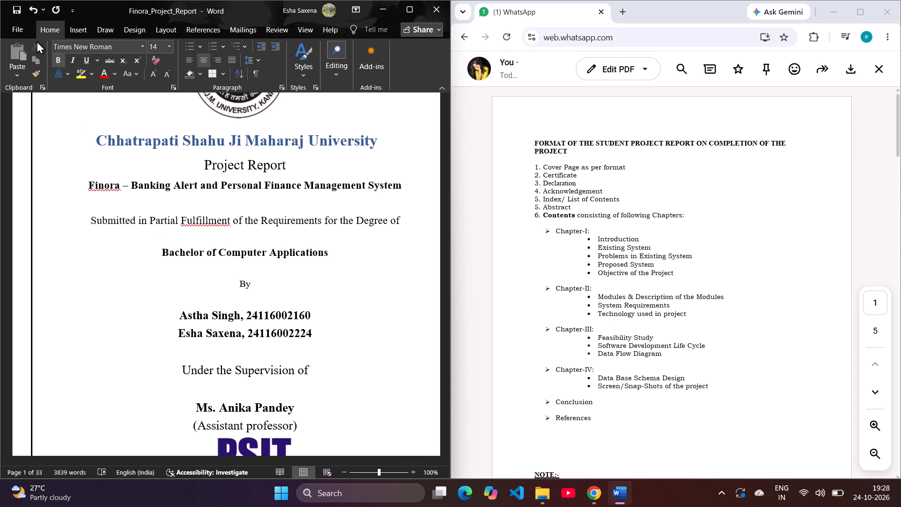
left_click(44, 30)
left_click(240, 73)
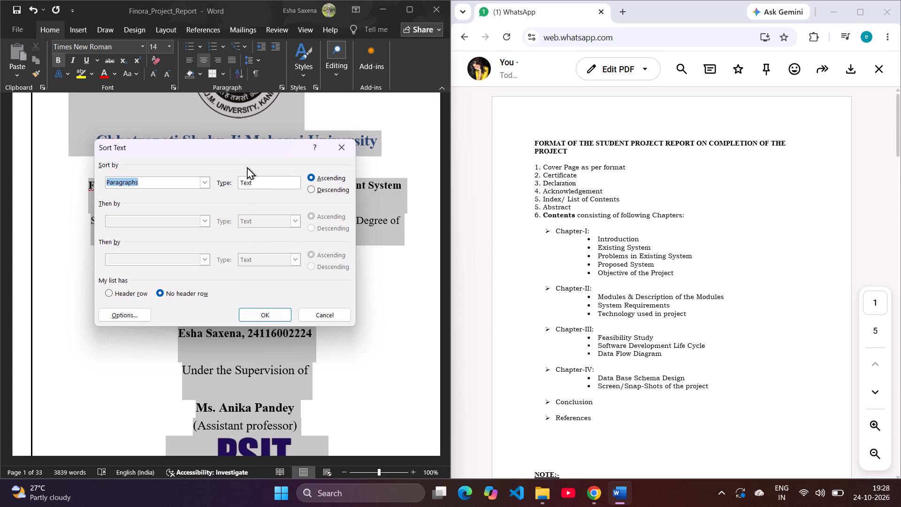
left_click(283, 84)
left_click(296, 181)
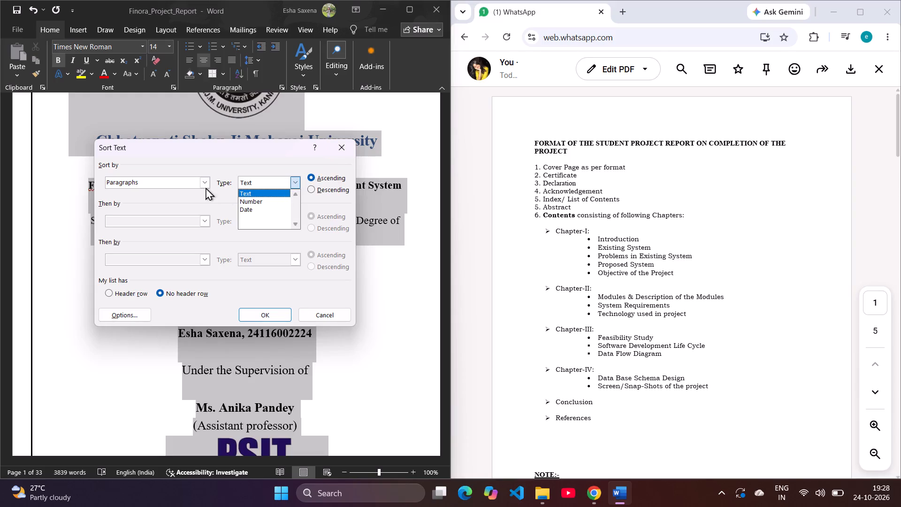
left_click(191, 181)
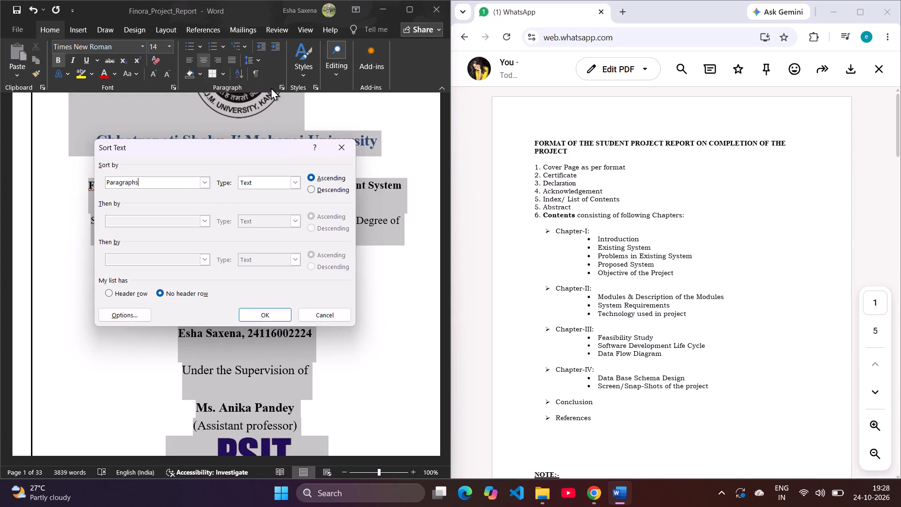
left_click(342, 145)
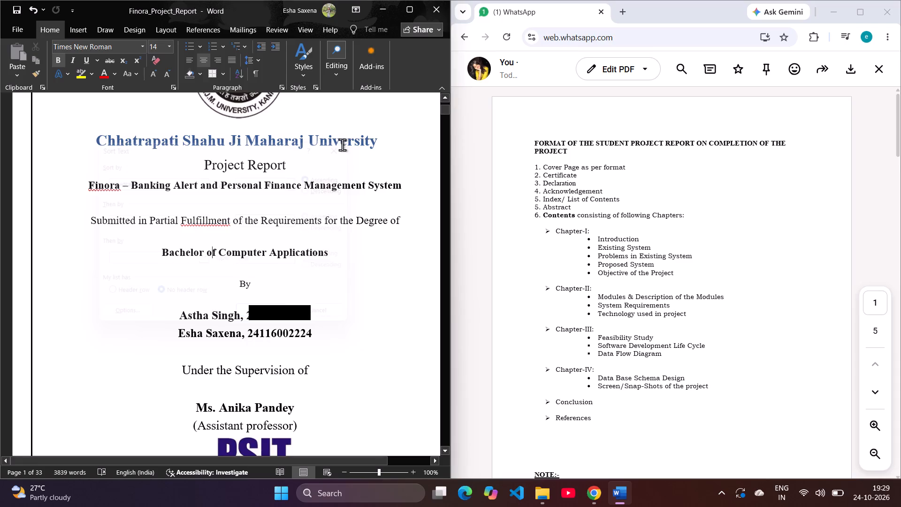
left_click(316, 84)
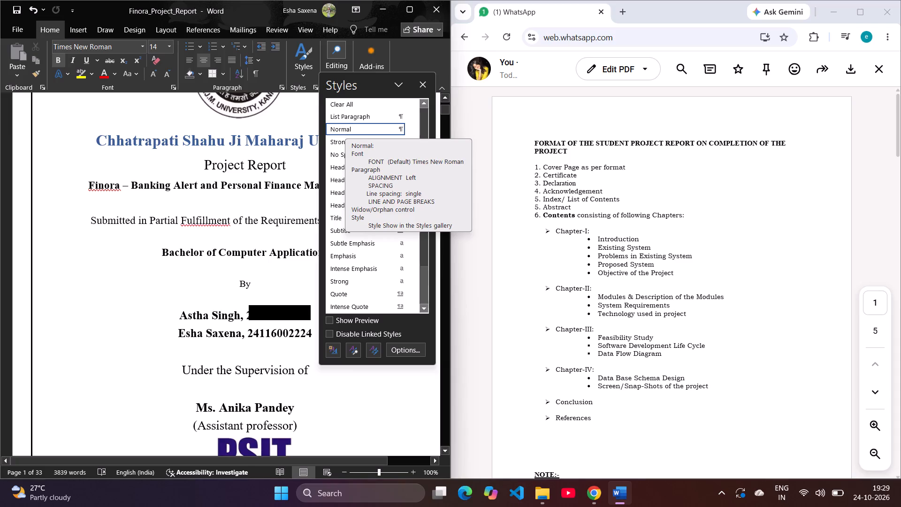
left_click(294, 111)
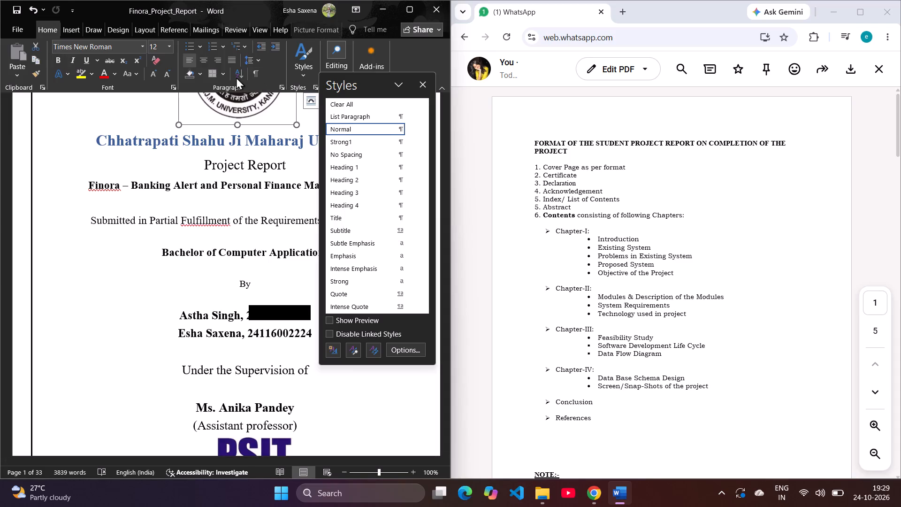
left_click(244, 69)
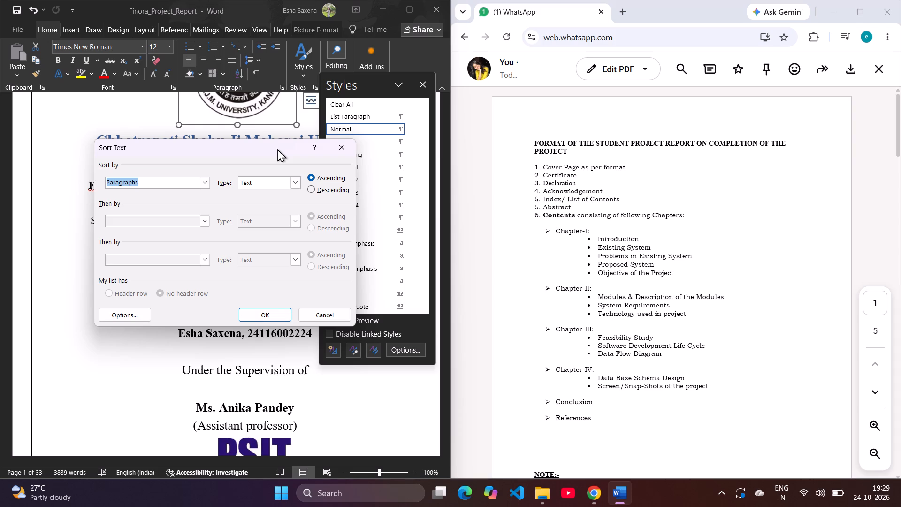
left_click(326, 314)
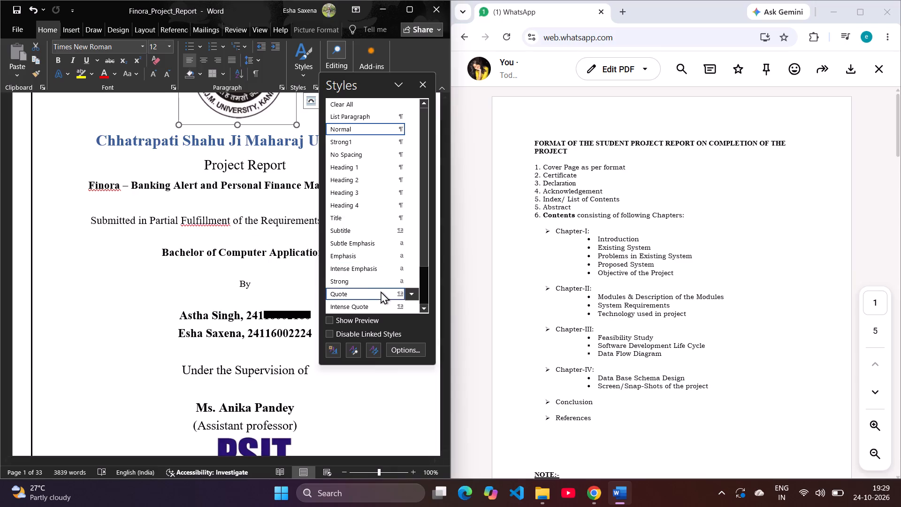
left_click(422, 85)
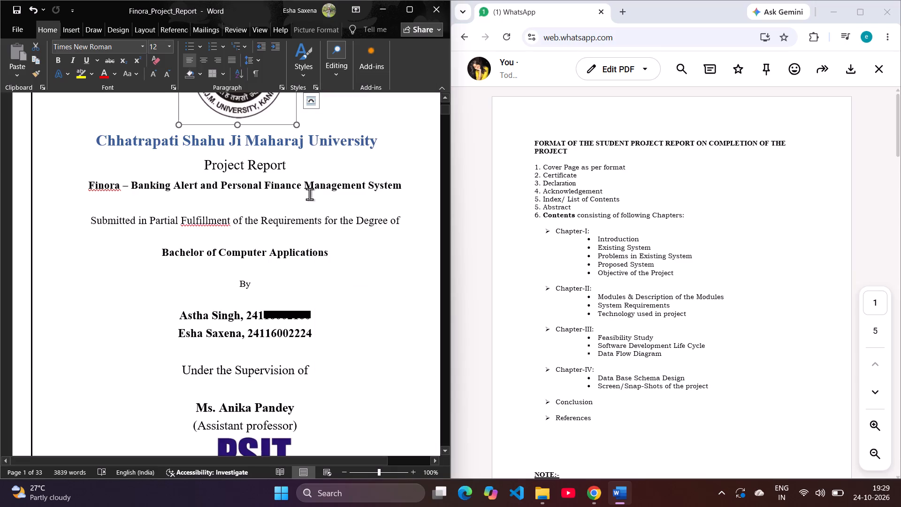
Open the paragraph settings for the "Finora – Banking Alert and Personal Finance Management System" and "Submitted in Partial Fulfillment" lines on the cover page.
key("Escape")
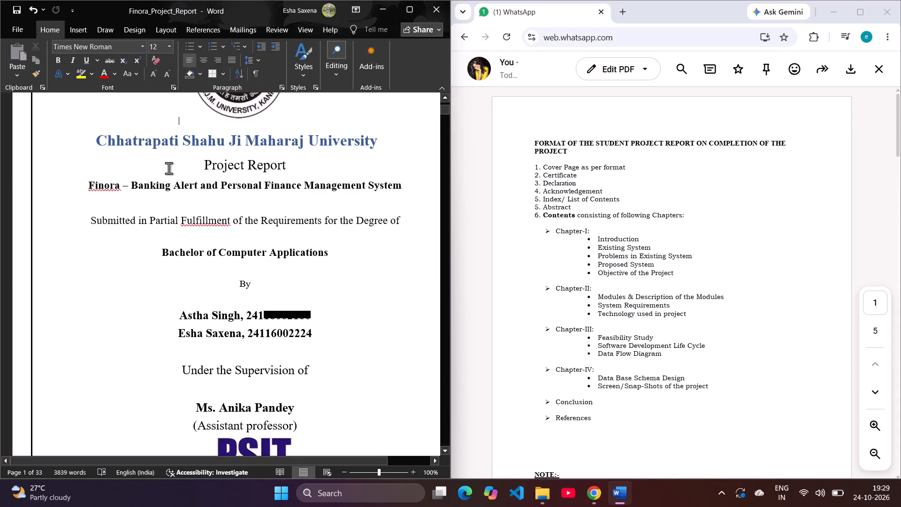
left_click_drag(86, 181, 325, 225)
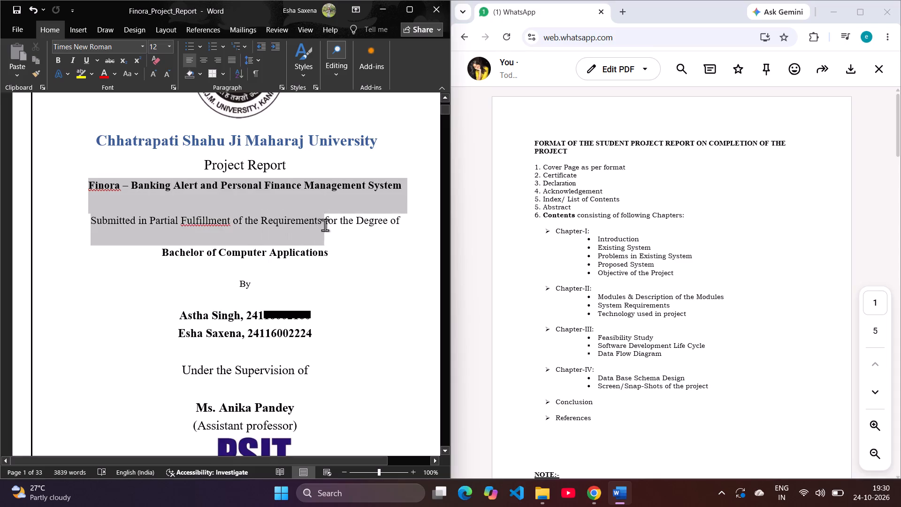
left_click_drag(325, 225, 402, 223)
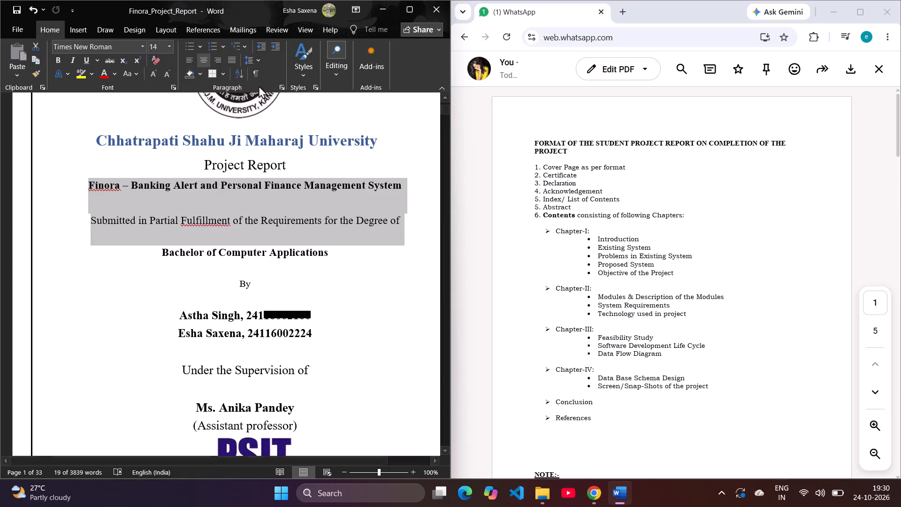
left_click(283, 84)
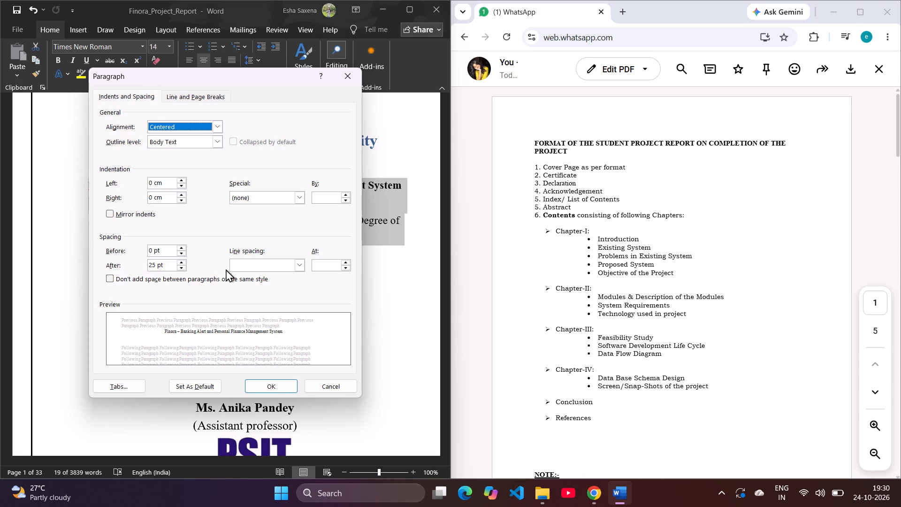
Set the Finora title and "Submitted in Partial Fulfillment" paragraphs to single line spacing with 0 pt spacing after.
left_click(255, 265)
left_click(244, 273)
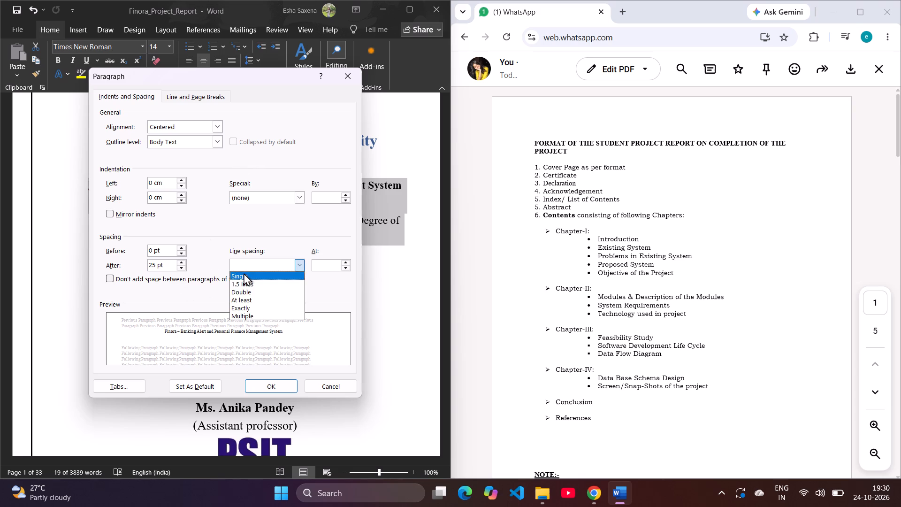
left_click(182, 261)
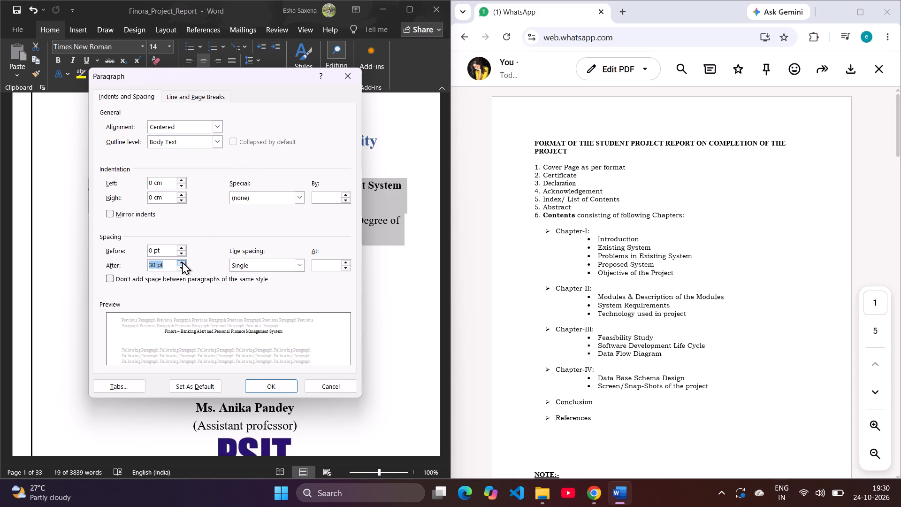
left_click(182, 261)
left_click(182, 261)
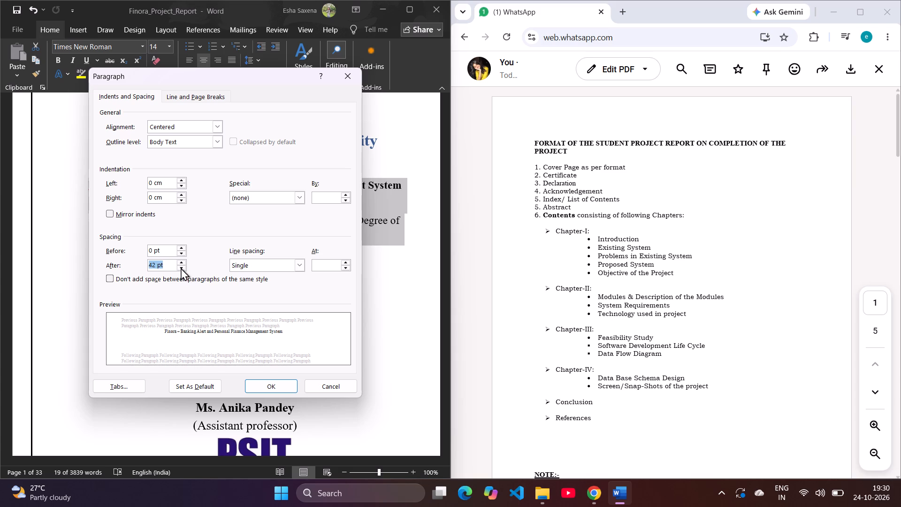
triple_click(181, 267)
left_click(181, 267)
left_click(181, 267)
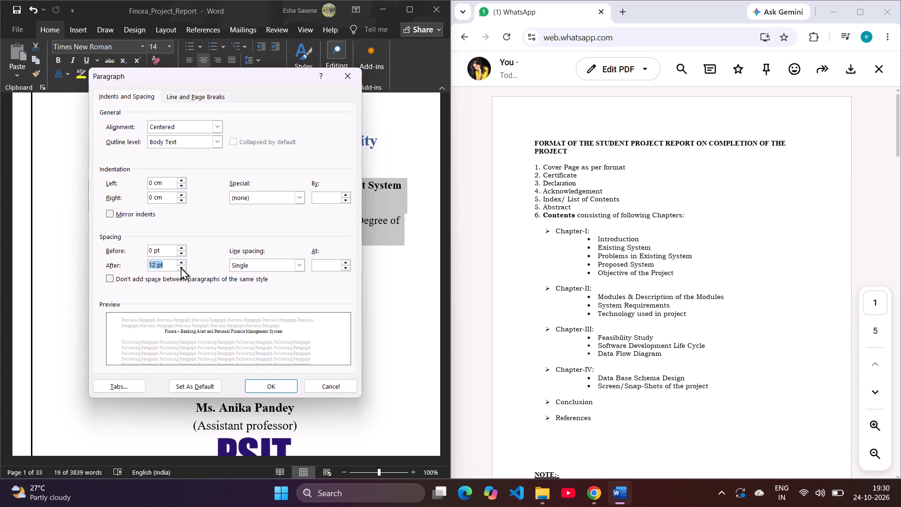
left_click(181, 267)
left_click(181, 267)
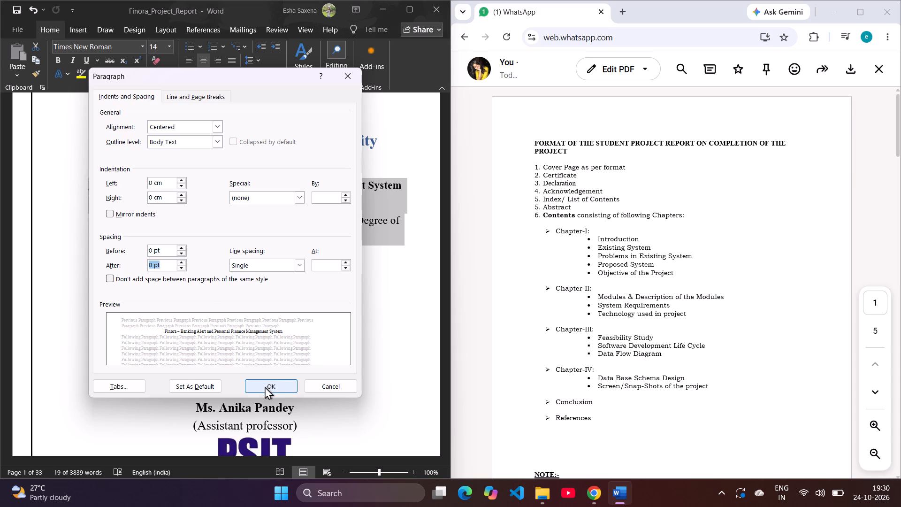
left_click(265, 386)
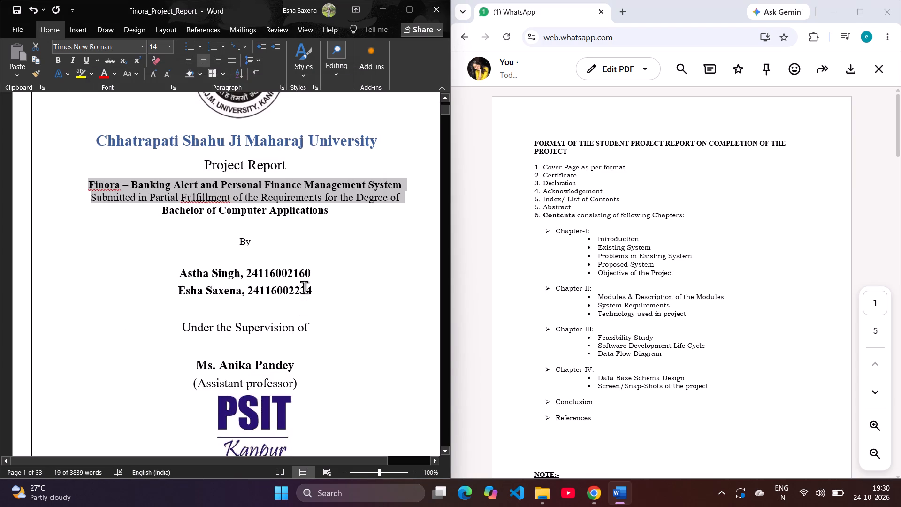
Set the spacing after the Finora title and "Submitted in Partial Fulfillment" paragraphs to 12 pt.
left_click(344, 221)
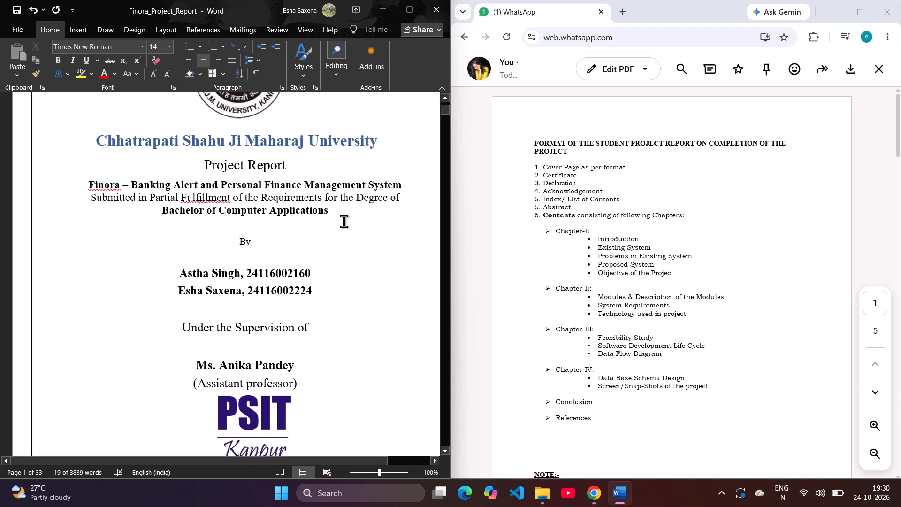
left_click(371, 199)
left_click_drag(371, 199, 169, 192)
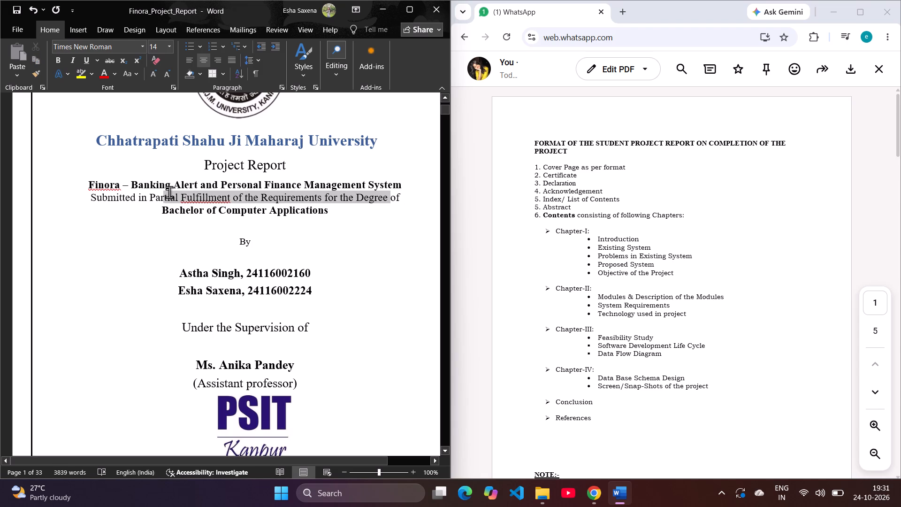
left_click_drag(169, 192, 94, 183)
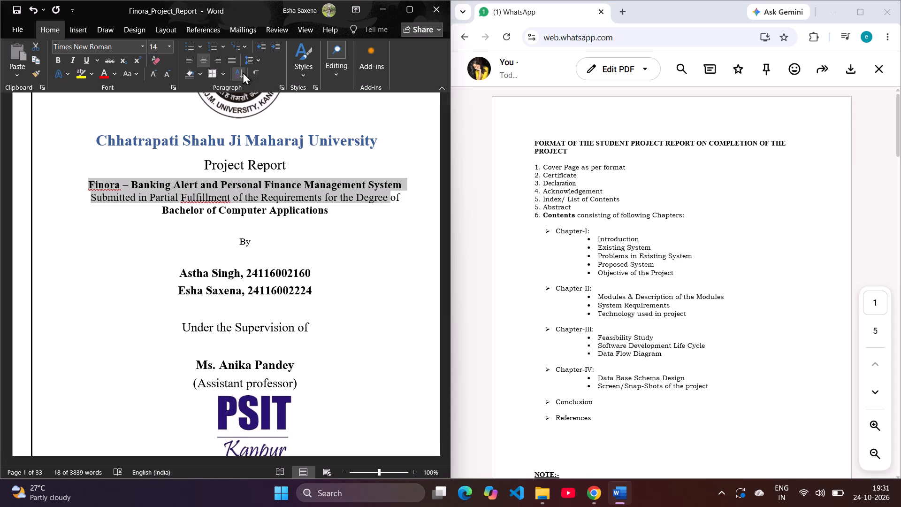
left_click(281, 83)
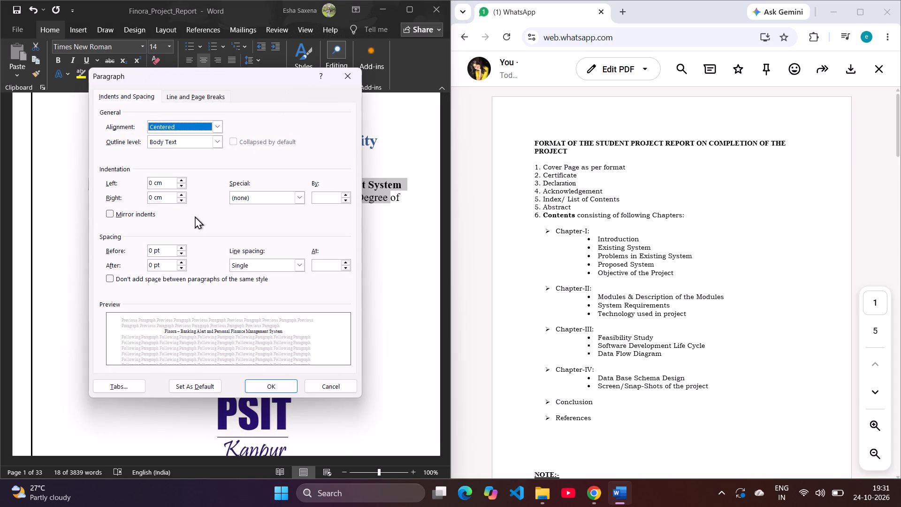
left_click(178, 268)
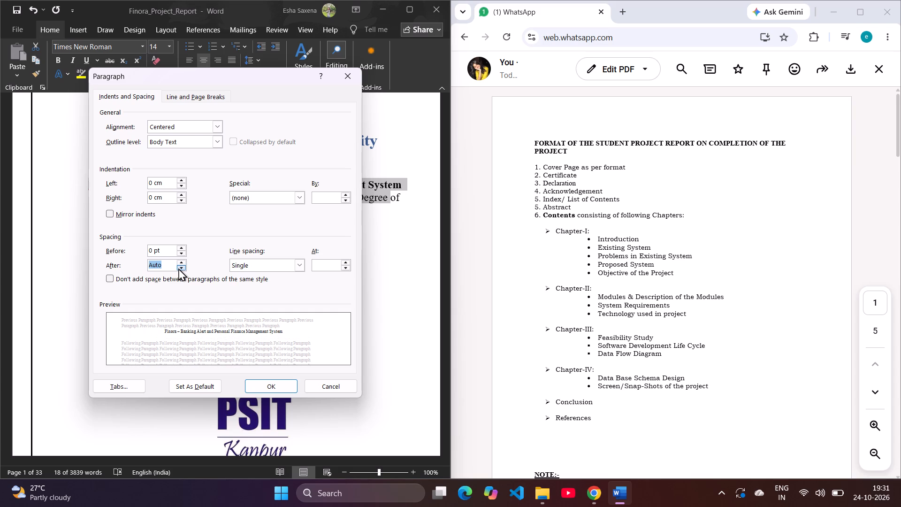
left_click(178, 268)
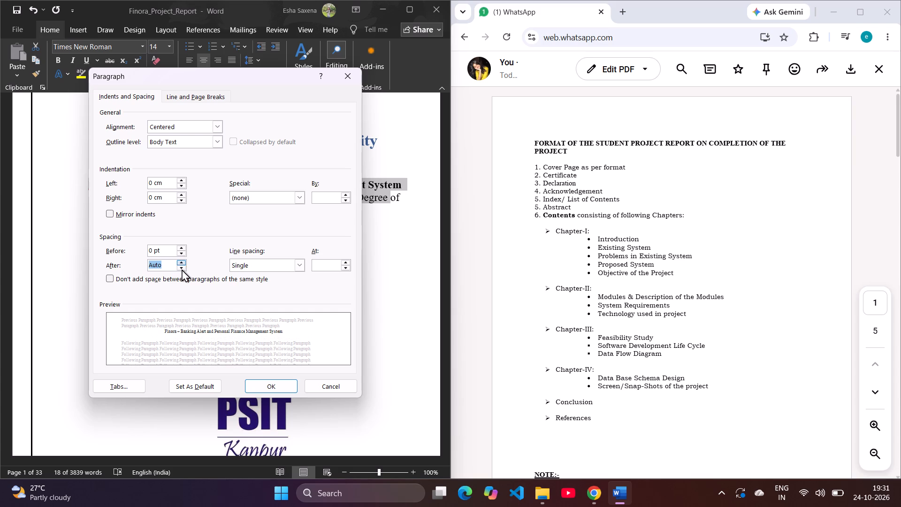
double_click(182, 267)
double_click(181, 260)
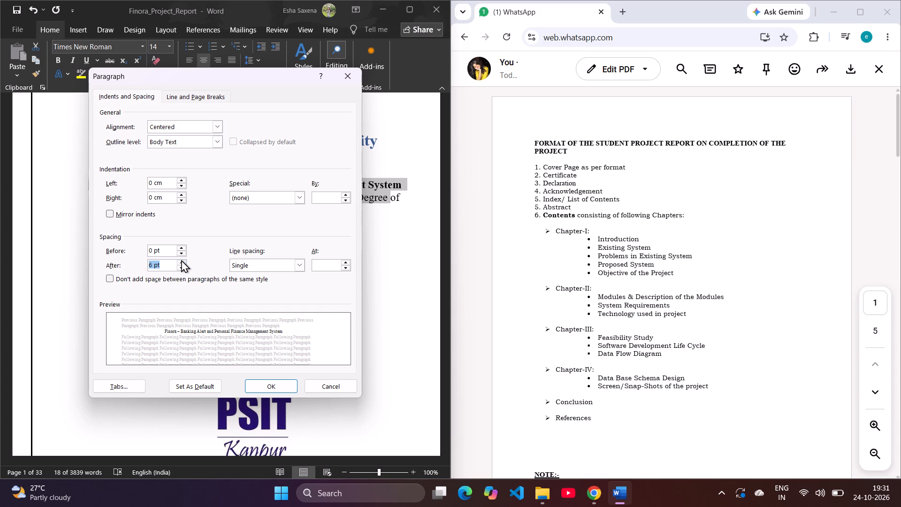
left_click(181, 260)
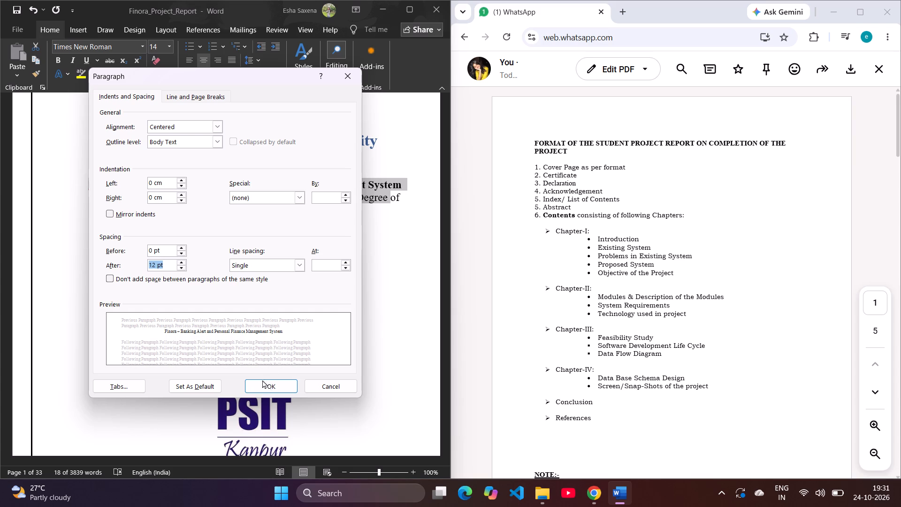
left_click(261, 382)
left_click(328, 265)
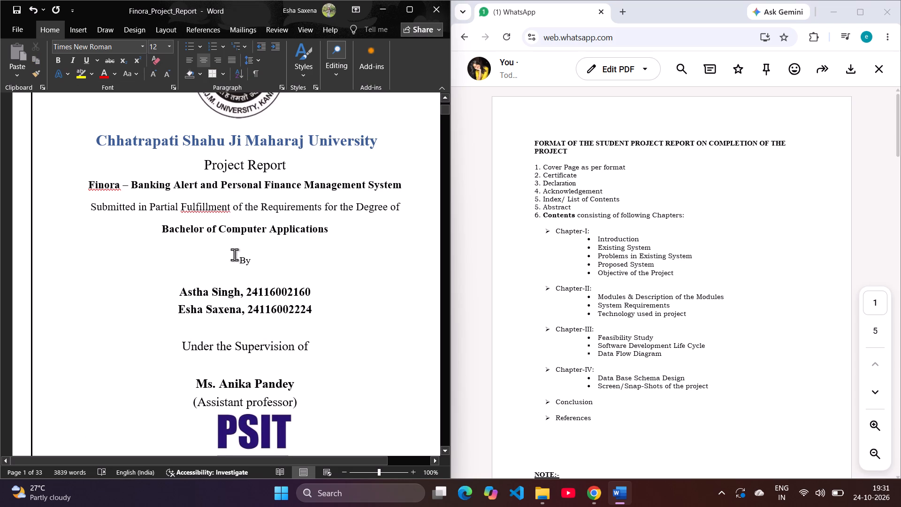
Set the cover page lines from "Bachelor of Computer Applications" through the two student names to single line spacing with 12 pt after.
left_click_drag(165, 227, 318, 315)
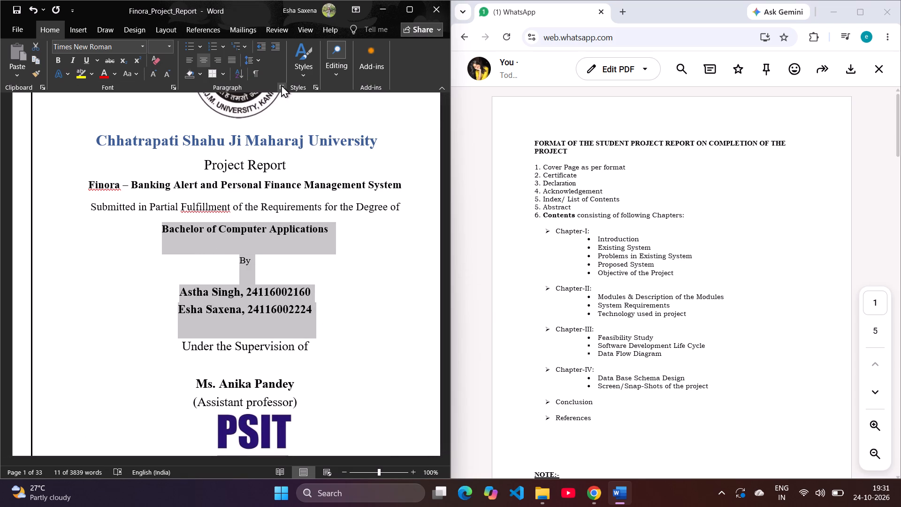
left_click(281, 84)
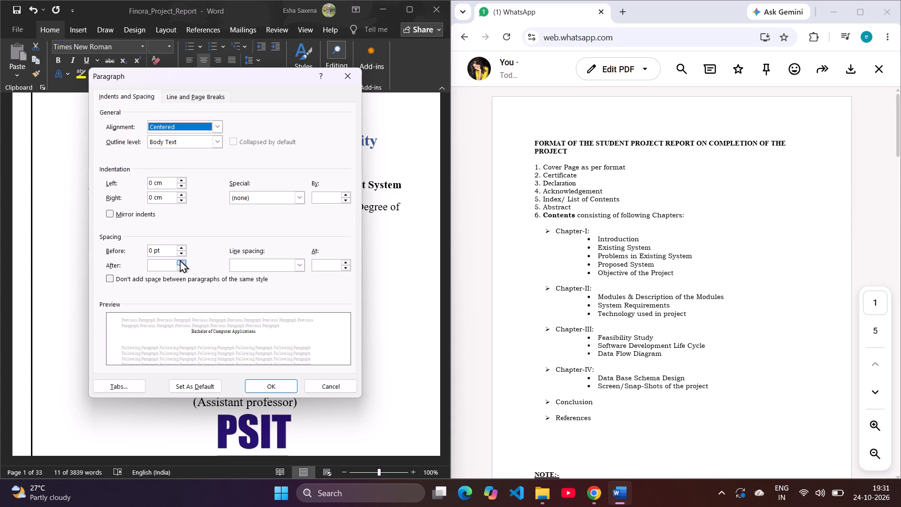
left_click(298, 264)
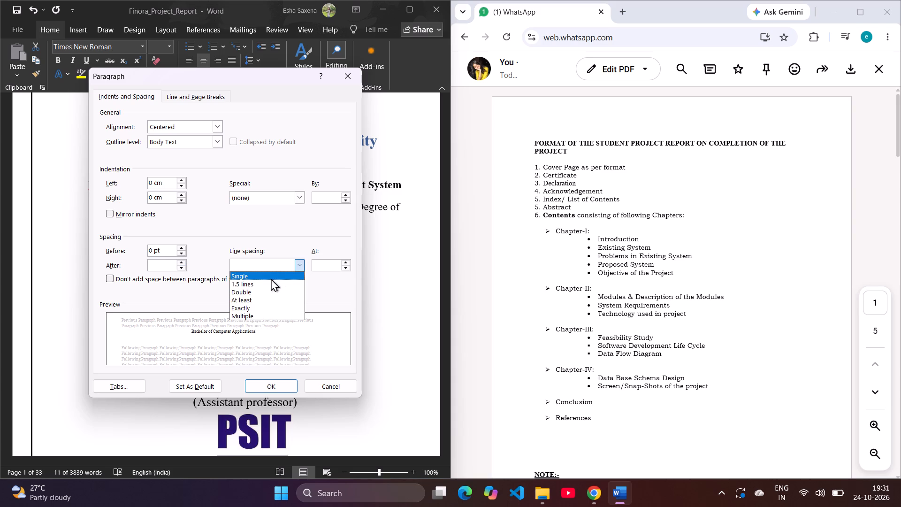
left_click(271, 272)
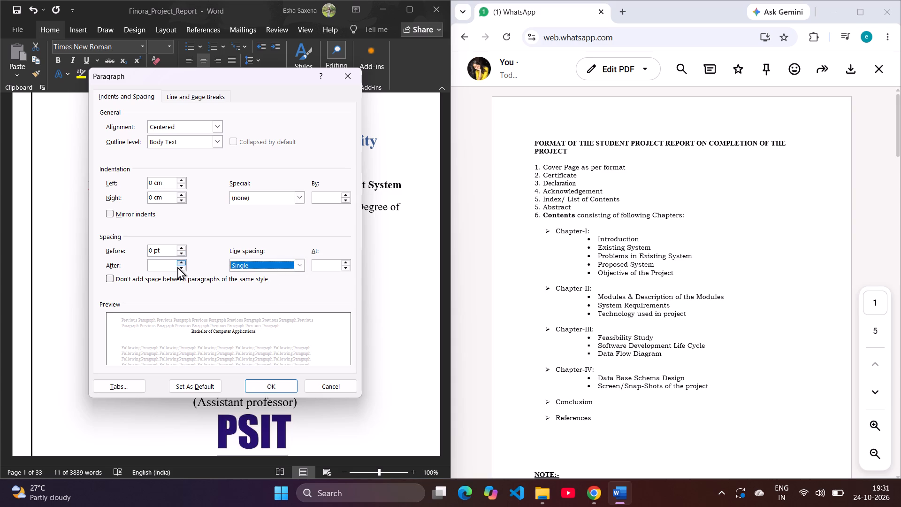
left_click(177, 267)
left_click(181, 261)
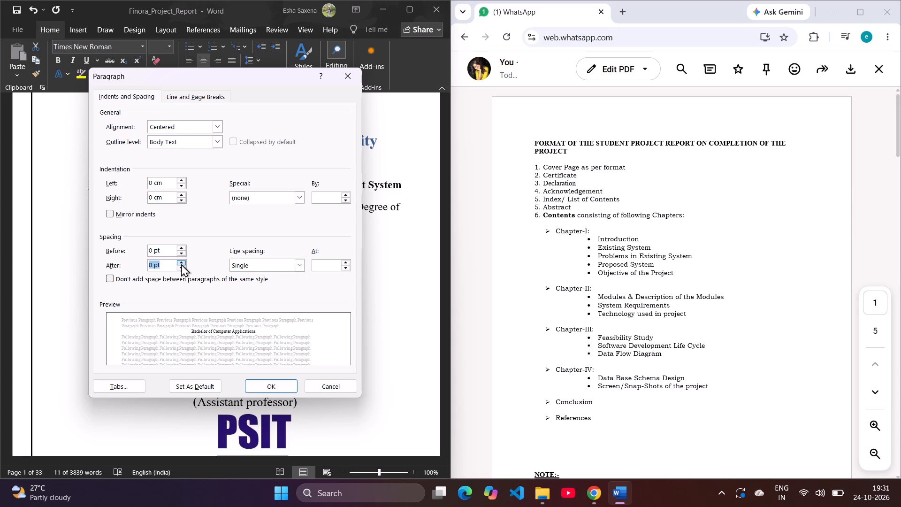
double_click(181, 268)
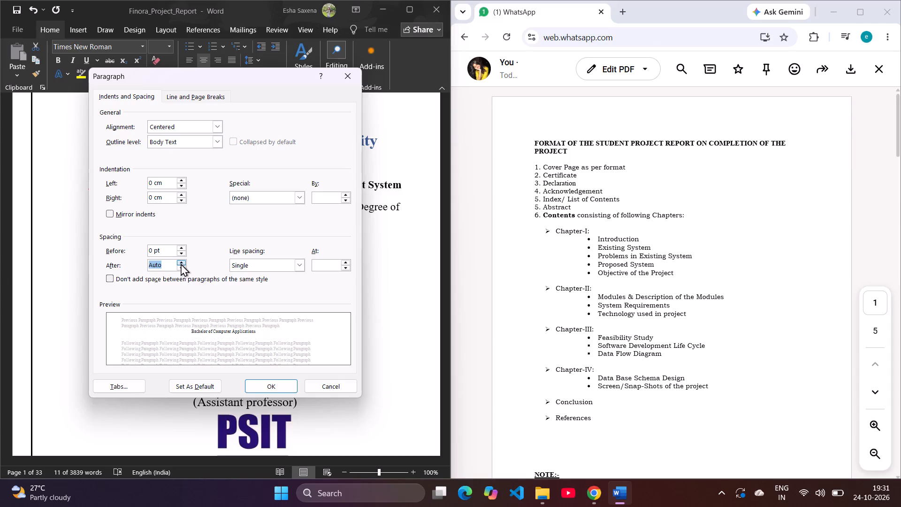
triple_click(180, 262)
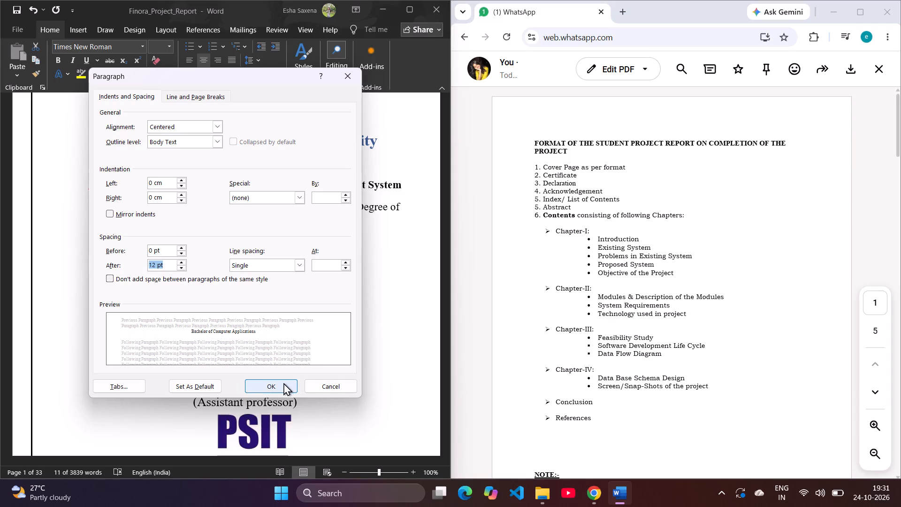
left_click(282, 382)
left_click(353, 321)
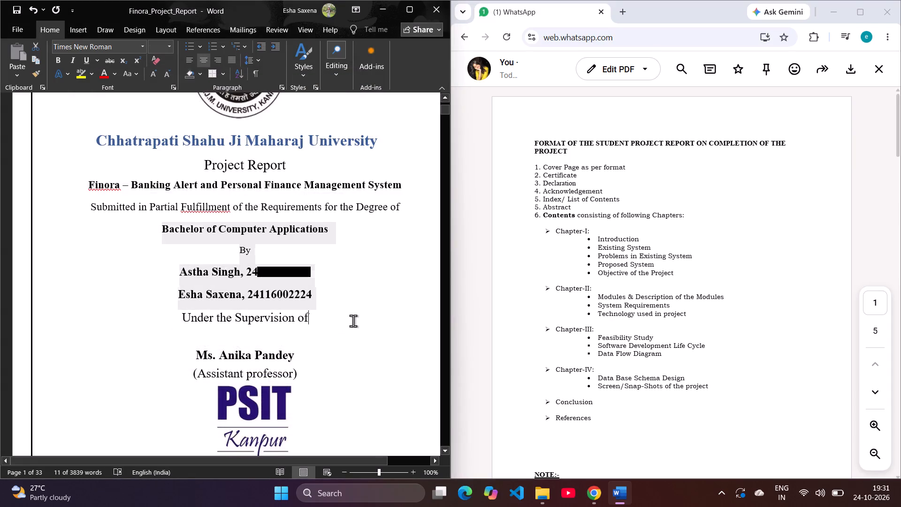
Rework the line breaks around the supervisor's name on the cover page, keeping it centred with a blank line before "(Assistant professor)".
left_click(303, 339)
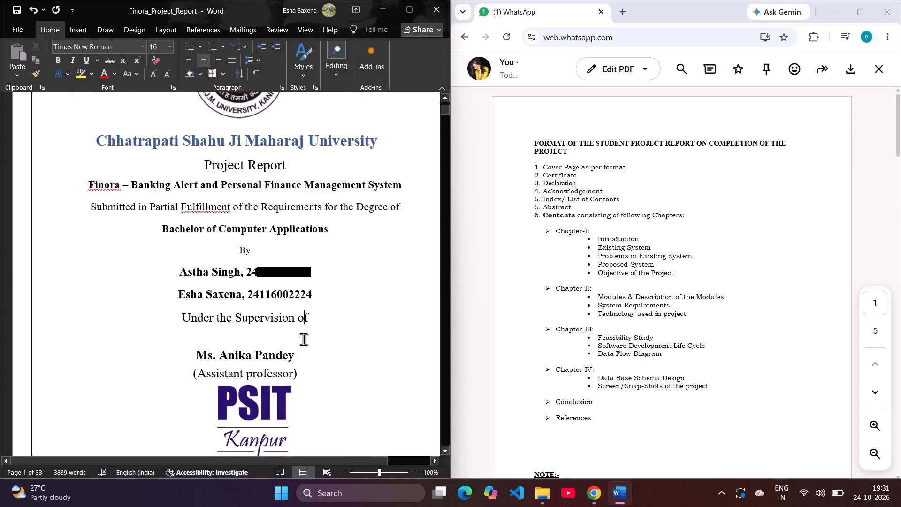
left_click(226, 340)
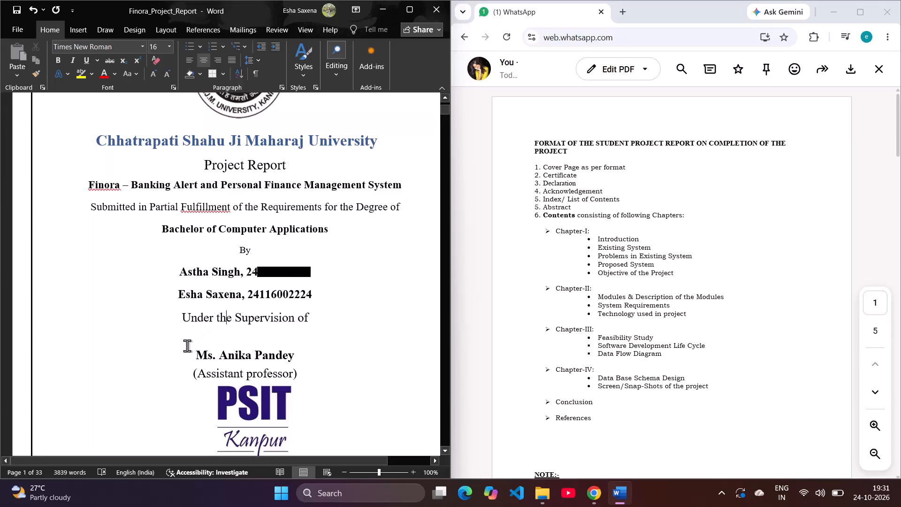
left_click(198, 346)
left_click(193, 341)
left_click(197, 356)
key("BackSpace")
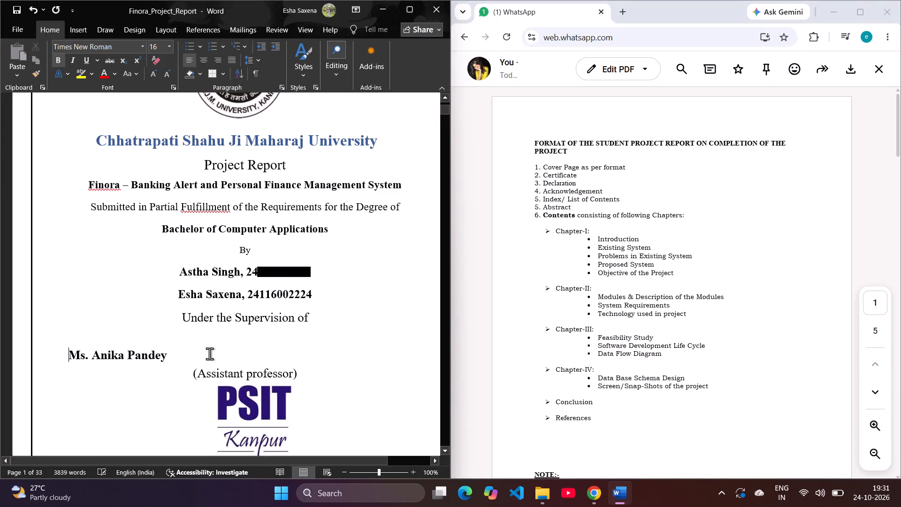
key("BackSpace")
key("Return")
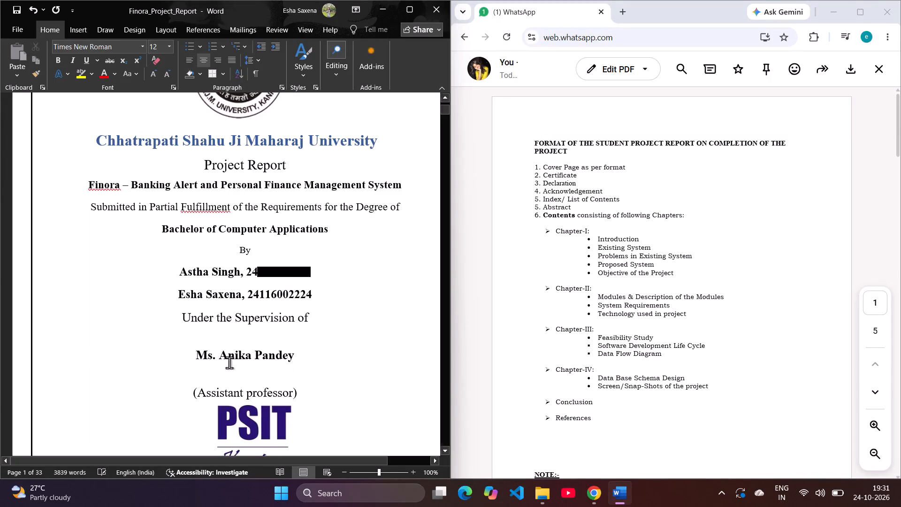
Apply single line spacing to the supervisor's name through the "(Assistant professor)" line.
left_click_drag(194, 355, 283, 375)
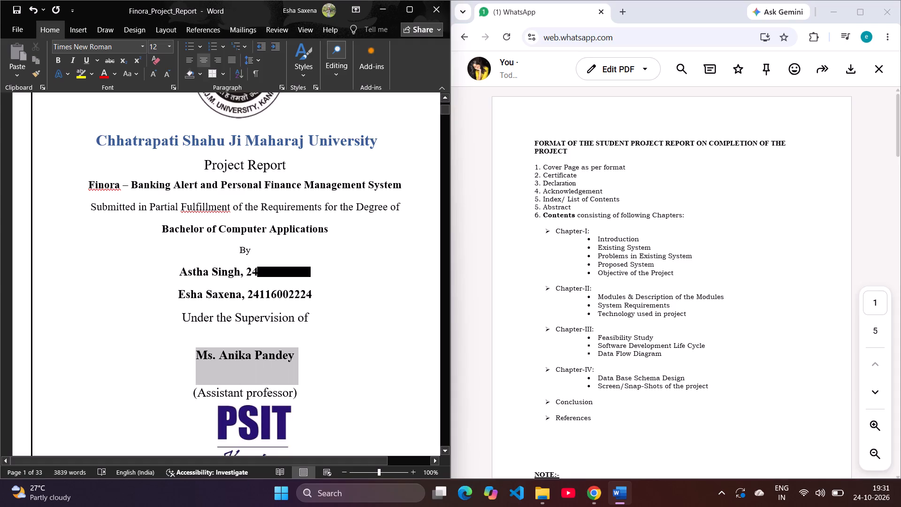
left_click_drag(283, 375, 301, 392)
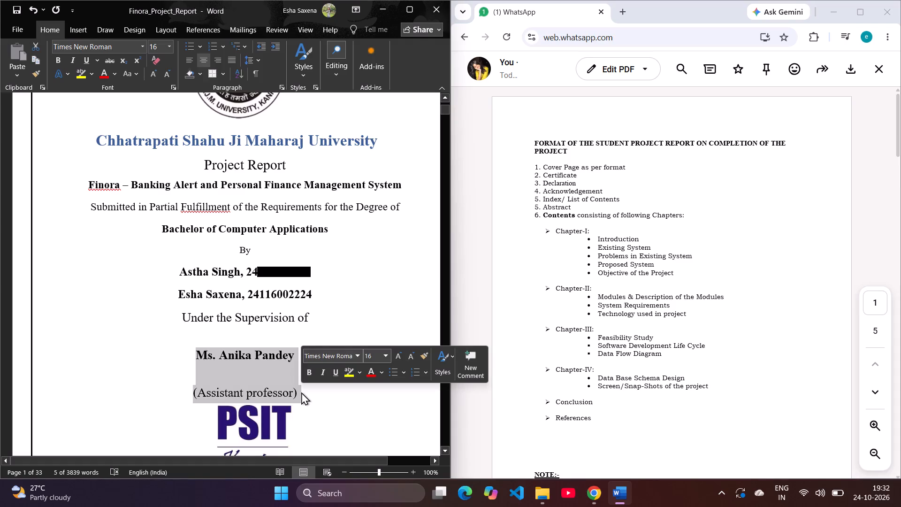
key("ctrl+1")
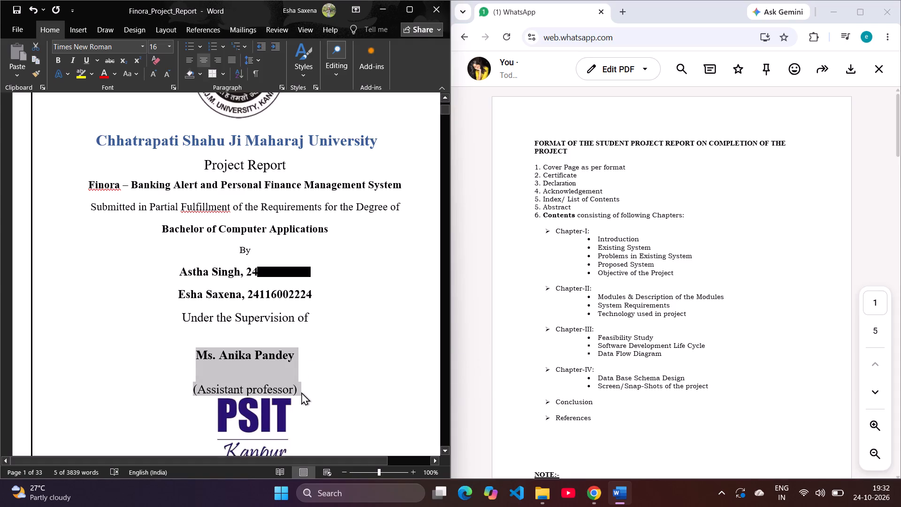
left_click(331, 403)
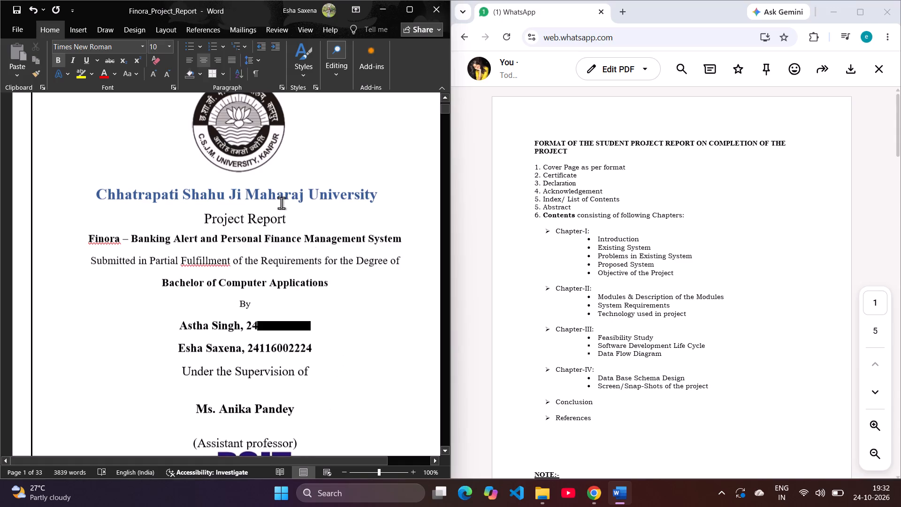
Open the paragraph spacing settings for the supervisor's name through the "(Assistant professor)" line.
scroll(281, 203, "up", 1)
scroll(281, 284, "down", 1)
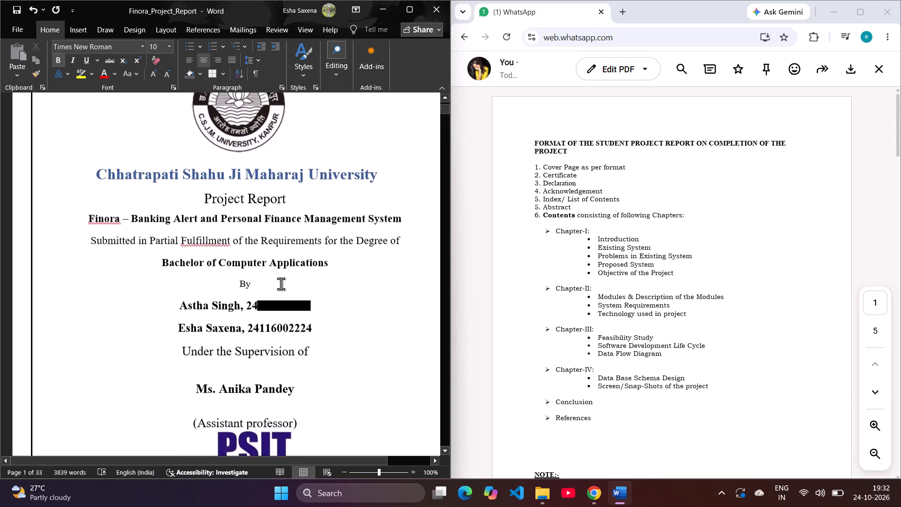
scroll(281, 284, "down", 1)
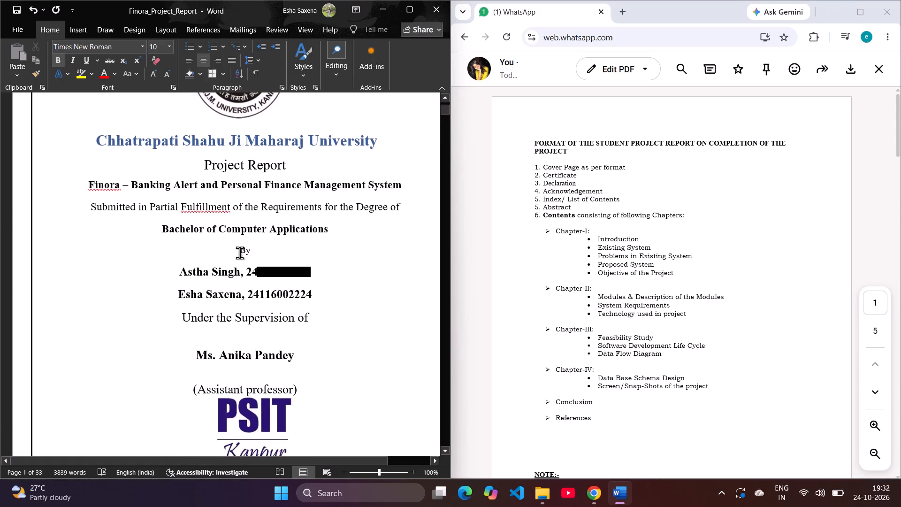
scroll(253, 269, "down", 2)
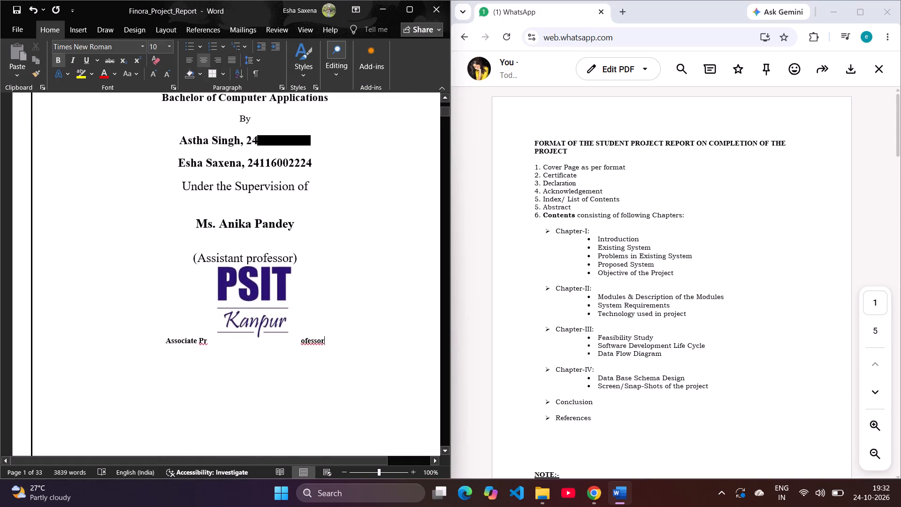
left_click_drag(297, 259, 216, 231)
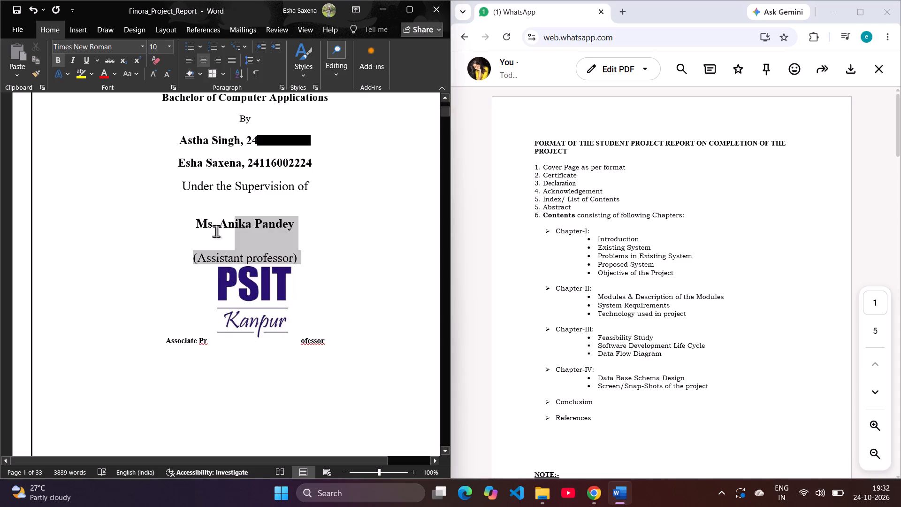
left_click_drag(216, 231, 198, 225)
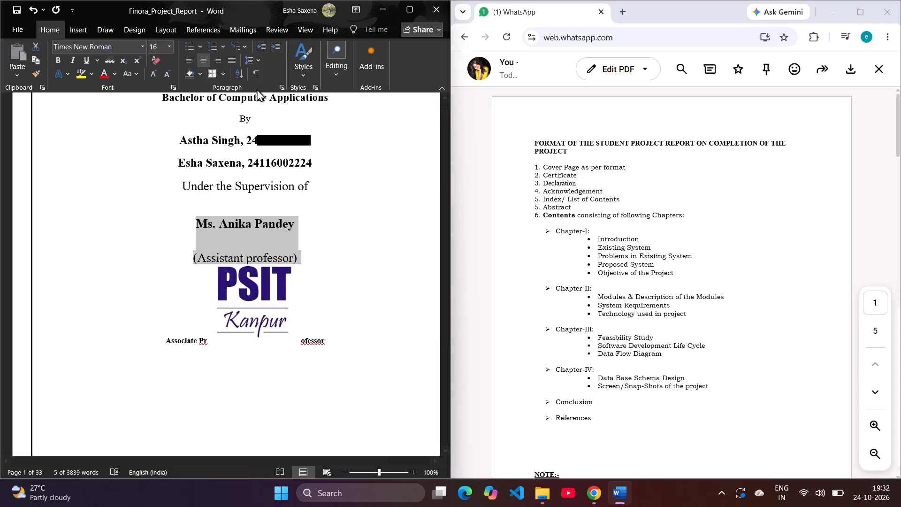
left_click(280, 85)
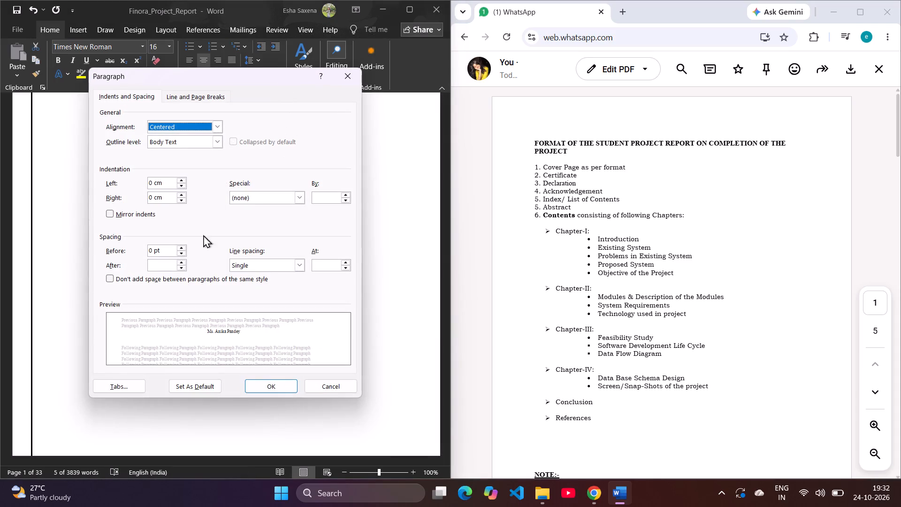
Set the spacing before the supervisor's name and "(Assistant professor)" lines to 12 pt.
left_click(180, 250)
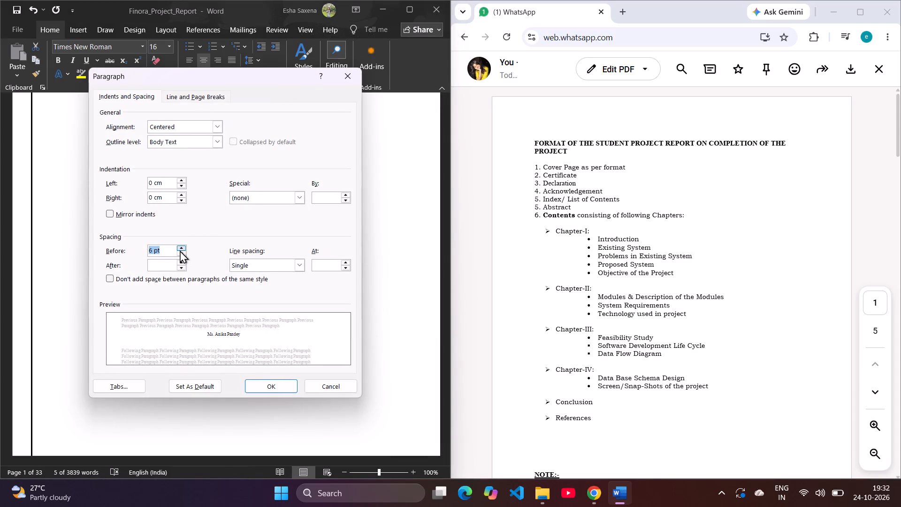
left_click(180, 250)
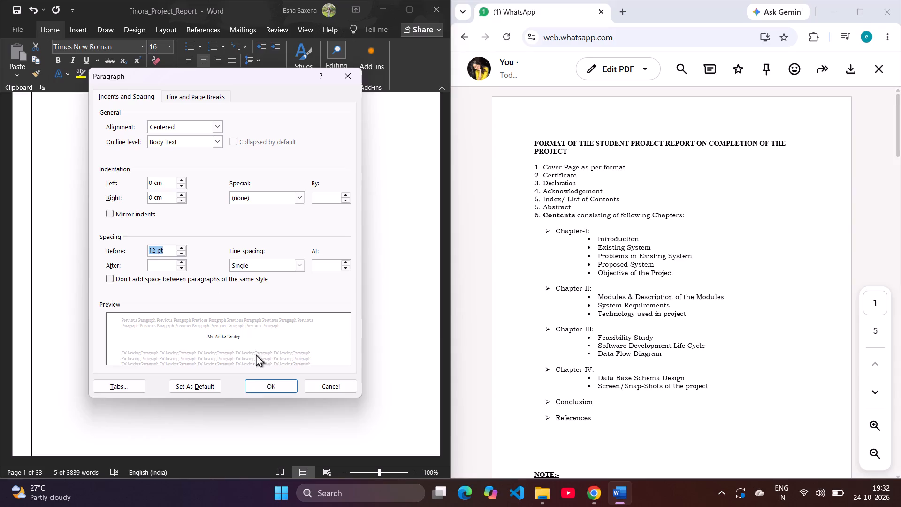
left_click(267, 381)
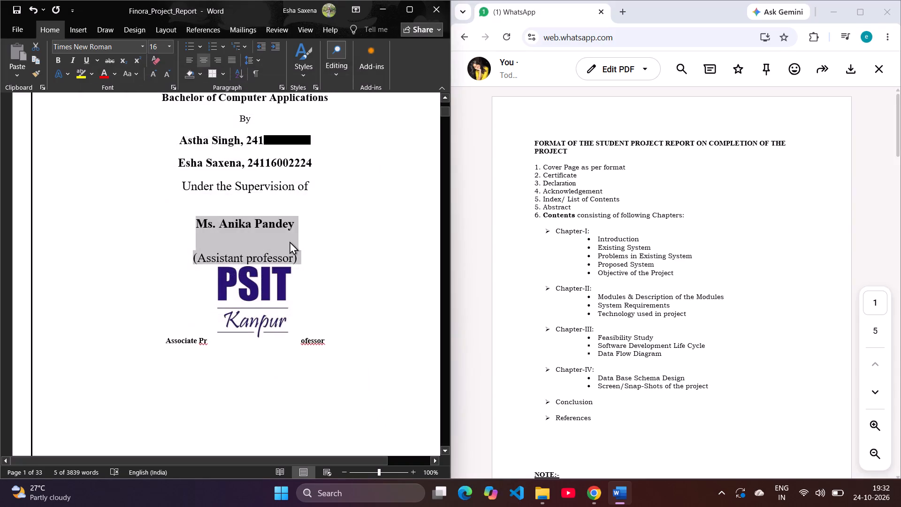
Set the supervisor's name and "(Assistant professor)" lines to 0 pt spacing before and 6 pt after.
left_click(300, 262)
left_click_drag(300, 262, 191, 232)
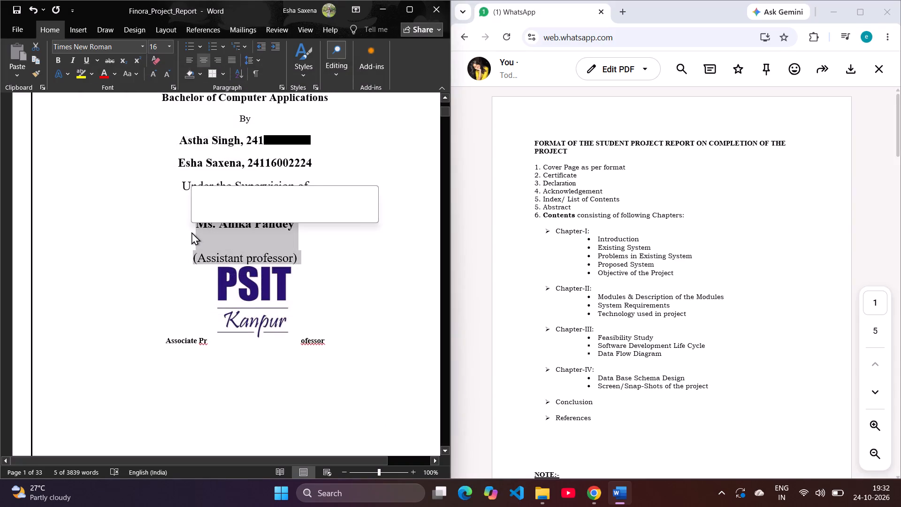
left_click(279, 83)
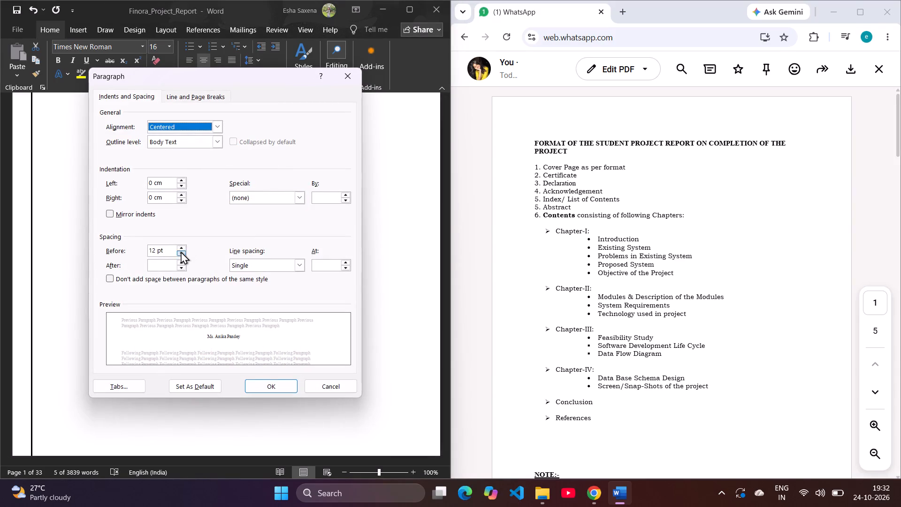
left_click(180, 252)
left_click(180, 252)
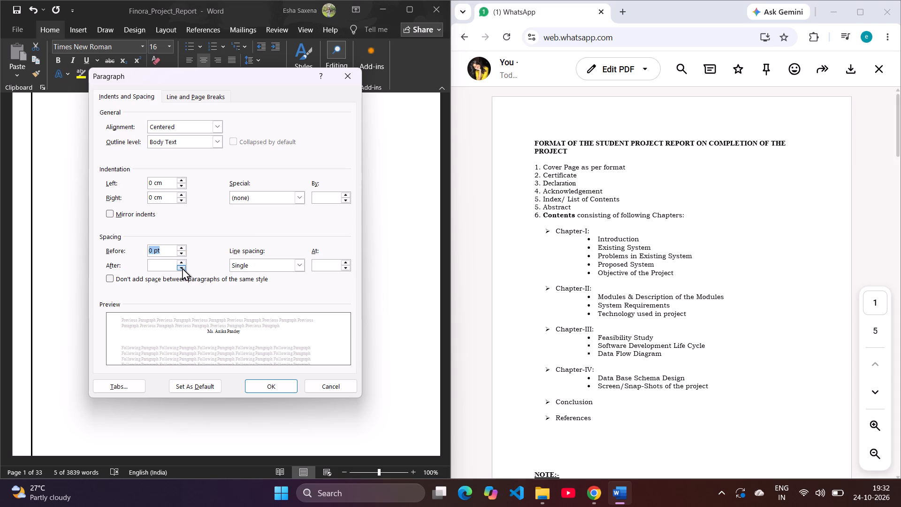
left_click(182, 267)
left_click(179, 262)
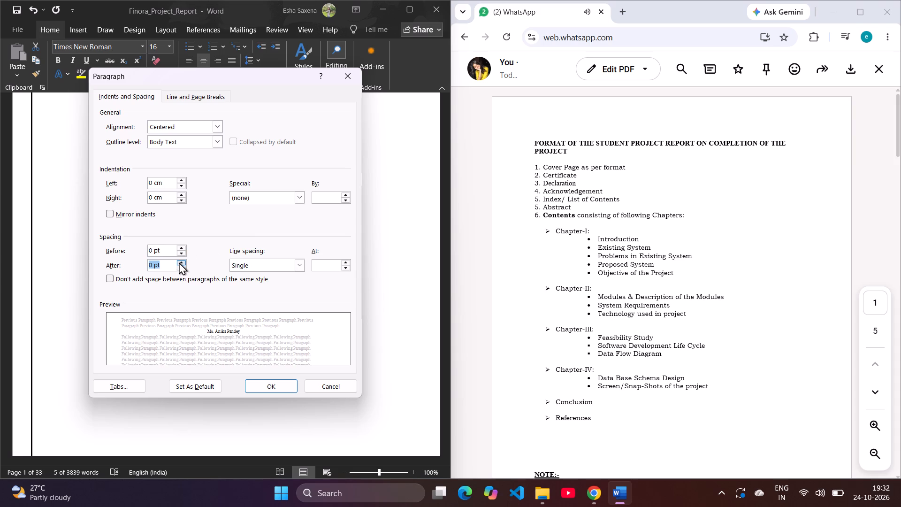
left_click(179, 262)
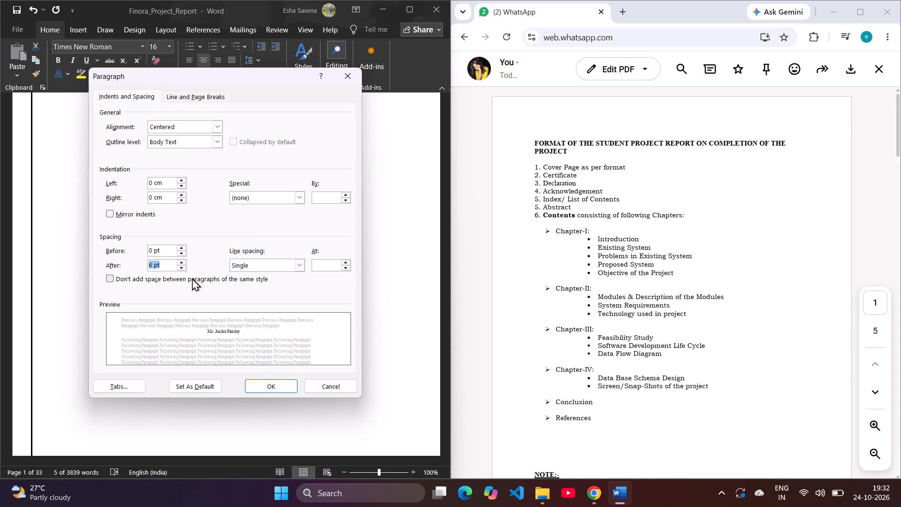
left_click(267, 381)
left_click(327, 282)
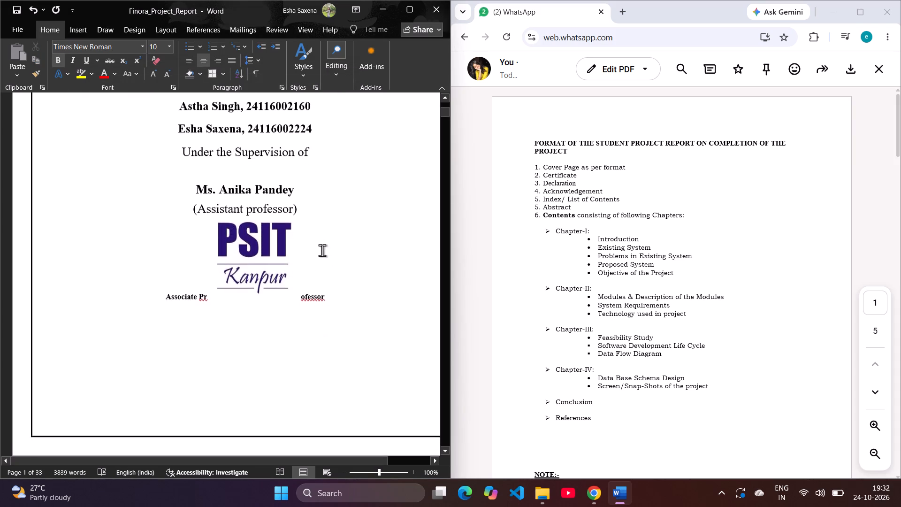
Slightly enlarge the PSIT Kanpur logo below the supervisor's details and try to shift it.
left_click(221, 239)
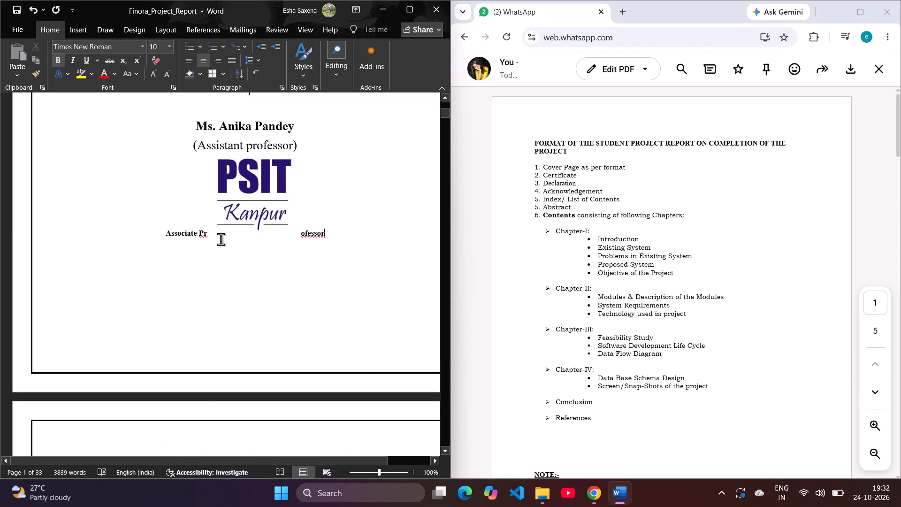
left_click_drag(301, 238, 285, 239)
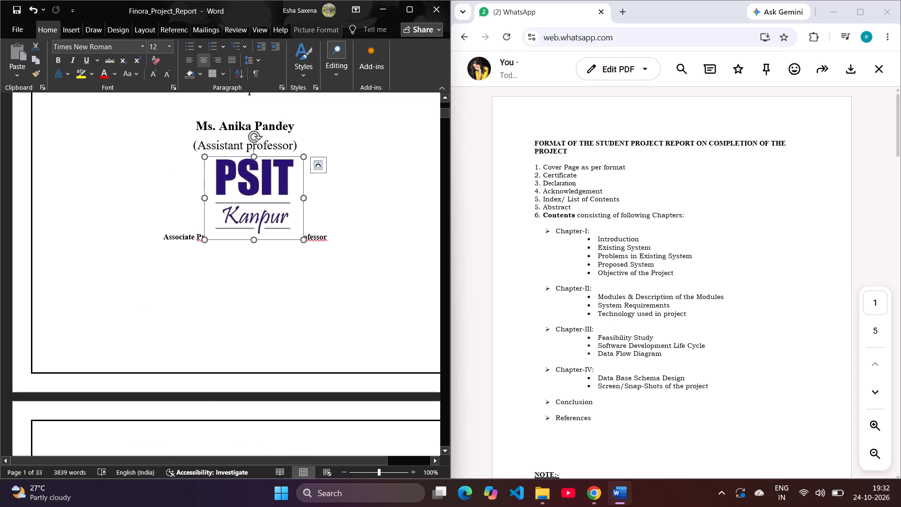
left_click_drag(256, 205, 248, 212)
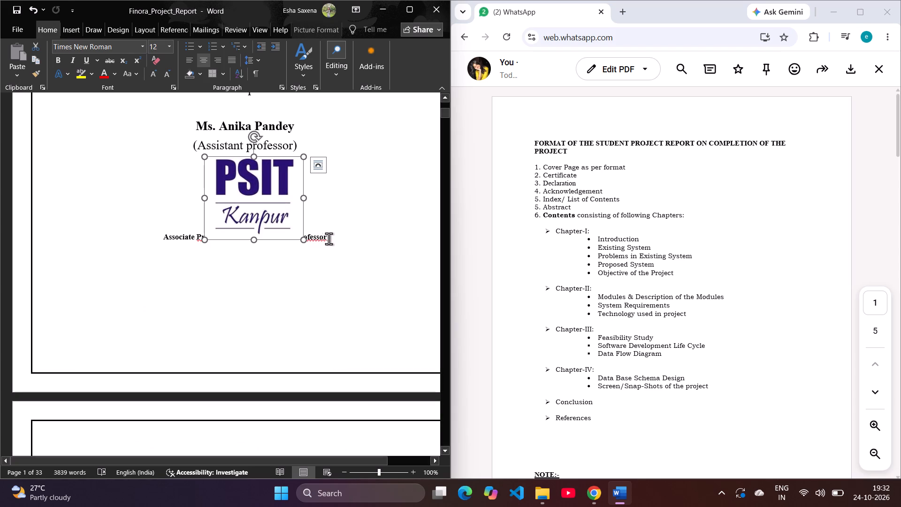
Delete the split "Associate Professor" text on both sides of the PSIT Kanpur logo.
left_click(330, 238)
key("BackSpace")
key("BackSpace")
key("BackSpace")
key("BackSpace")
key("BackSpace")
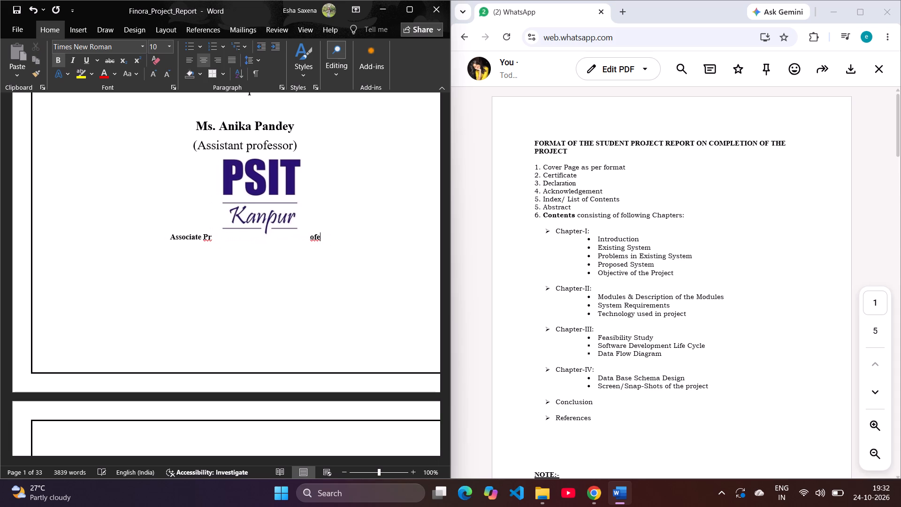
key("BackSpace")
key("BackSpace")
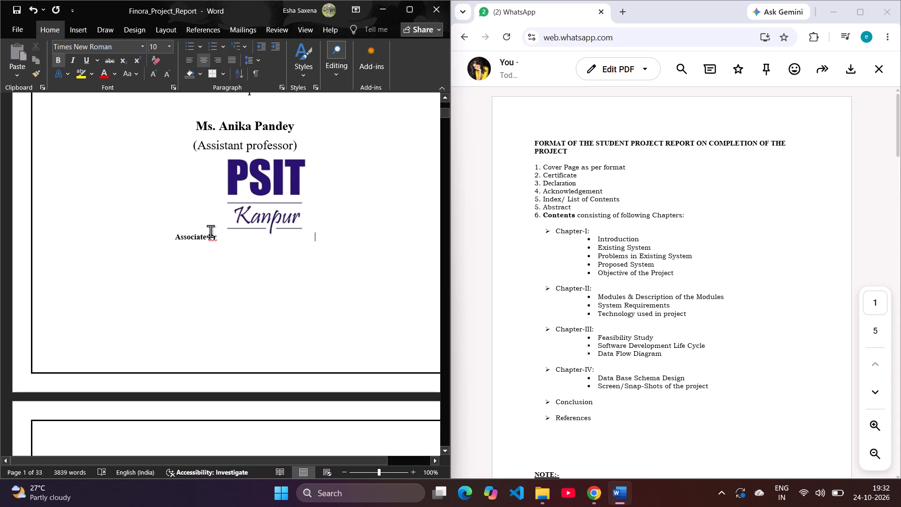
left_click(216, 234)
key("BackSpace")
key("BackSpace")
key("BackSpace")
key("BackSpace")
key("BackSpace")
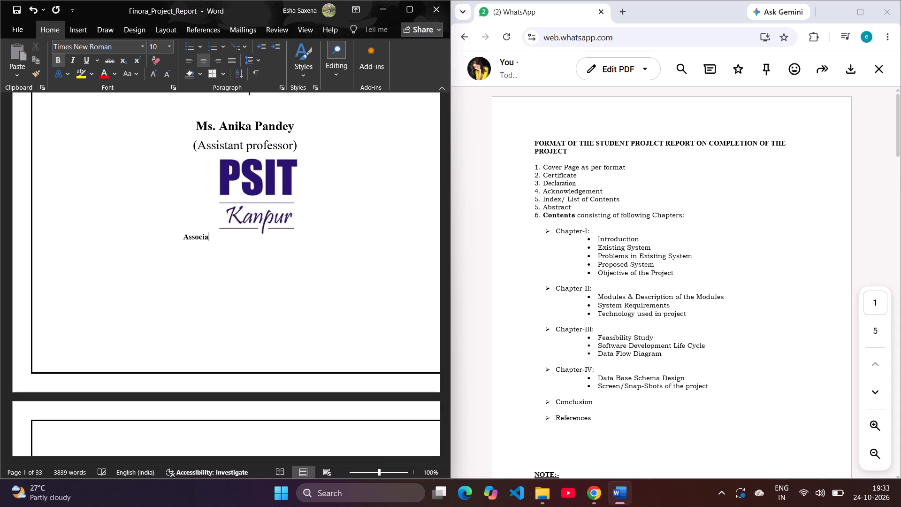
key("BackSpace")
key("BackSpace")
key("BackSpace")
key("BackSpace")
key("BackSpace")
key("BackSpace")
key("BackSpace")
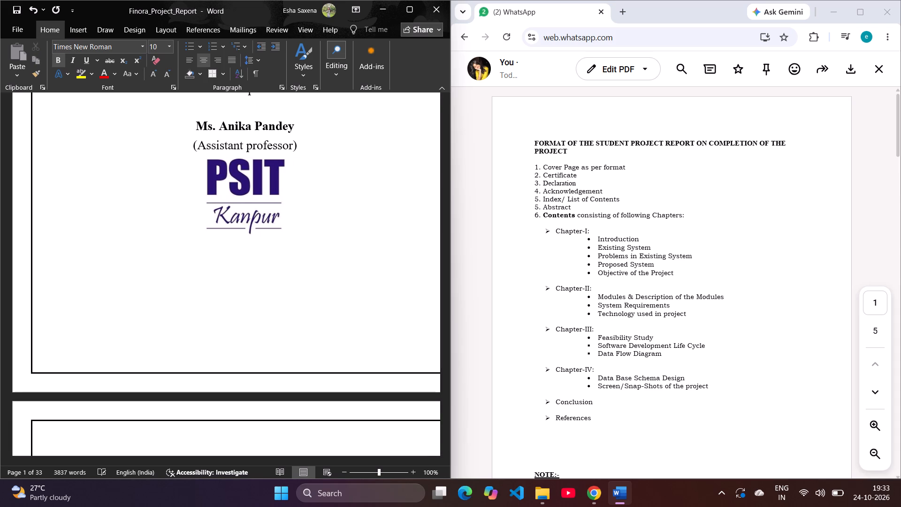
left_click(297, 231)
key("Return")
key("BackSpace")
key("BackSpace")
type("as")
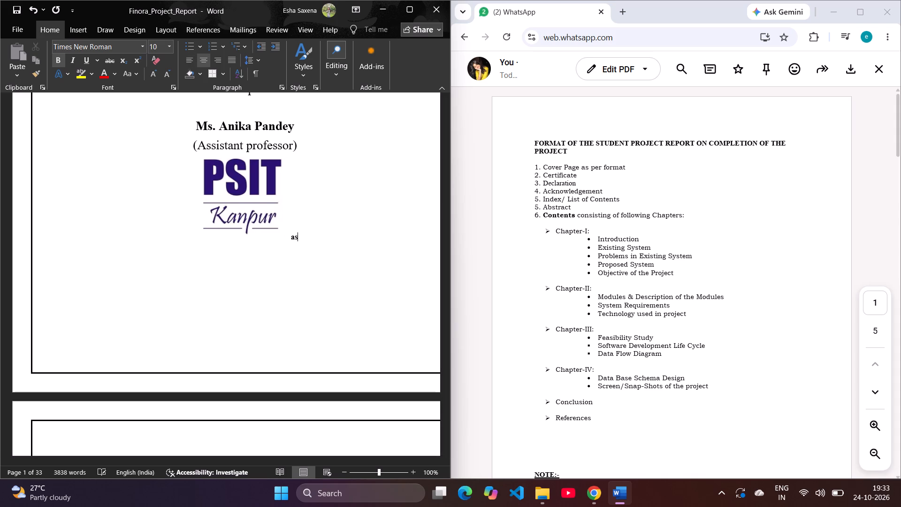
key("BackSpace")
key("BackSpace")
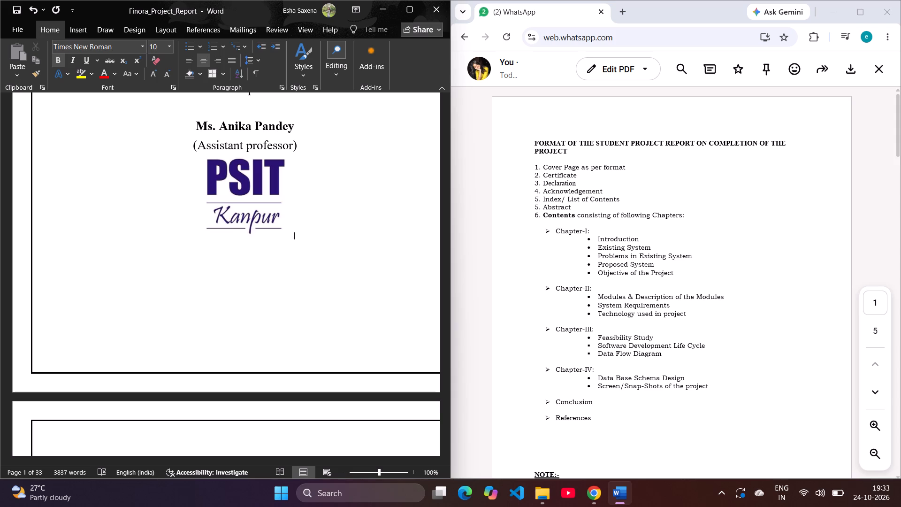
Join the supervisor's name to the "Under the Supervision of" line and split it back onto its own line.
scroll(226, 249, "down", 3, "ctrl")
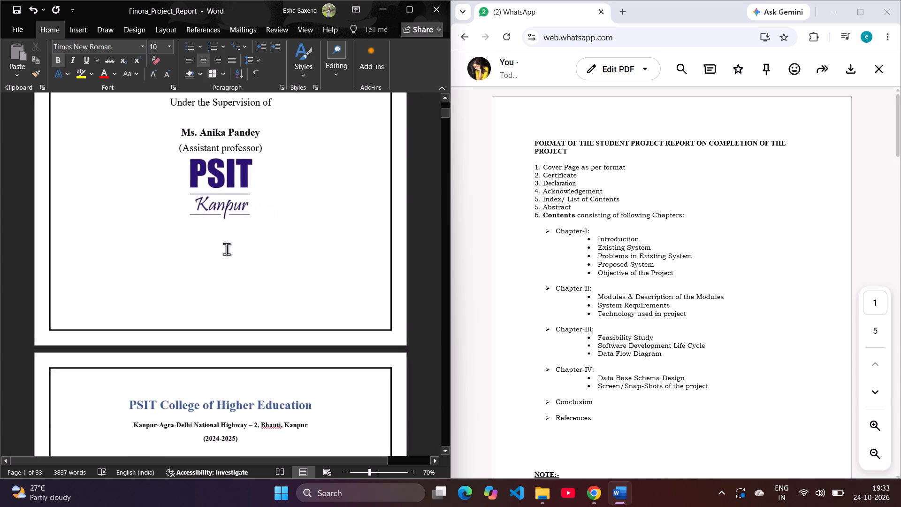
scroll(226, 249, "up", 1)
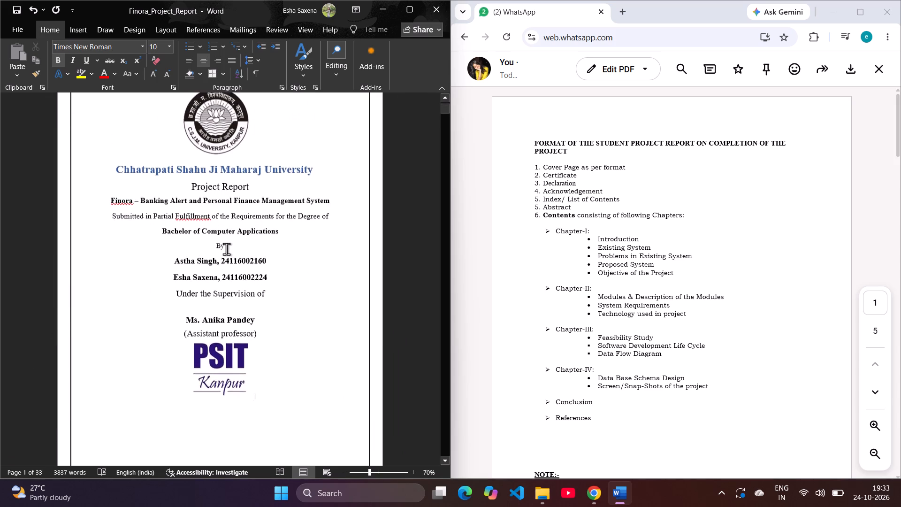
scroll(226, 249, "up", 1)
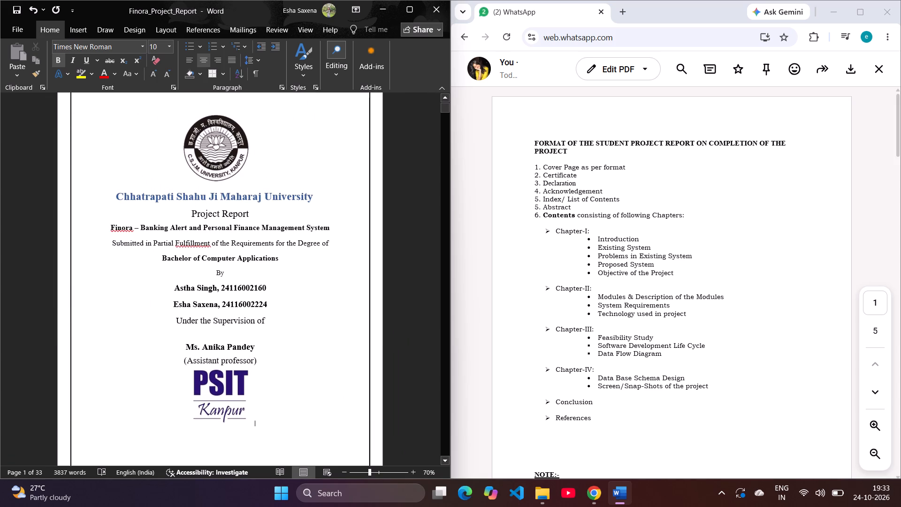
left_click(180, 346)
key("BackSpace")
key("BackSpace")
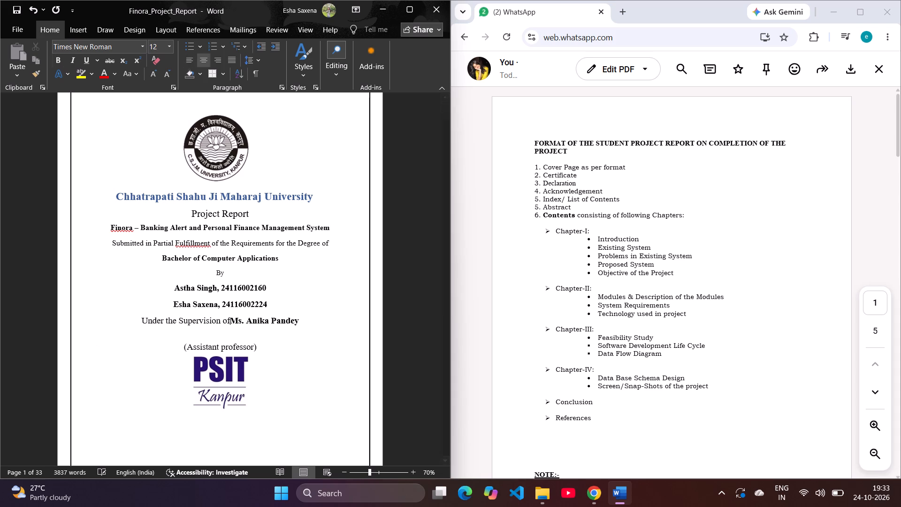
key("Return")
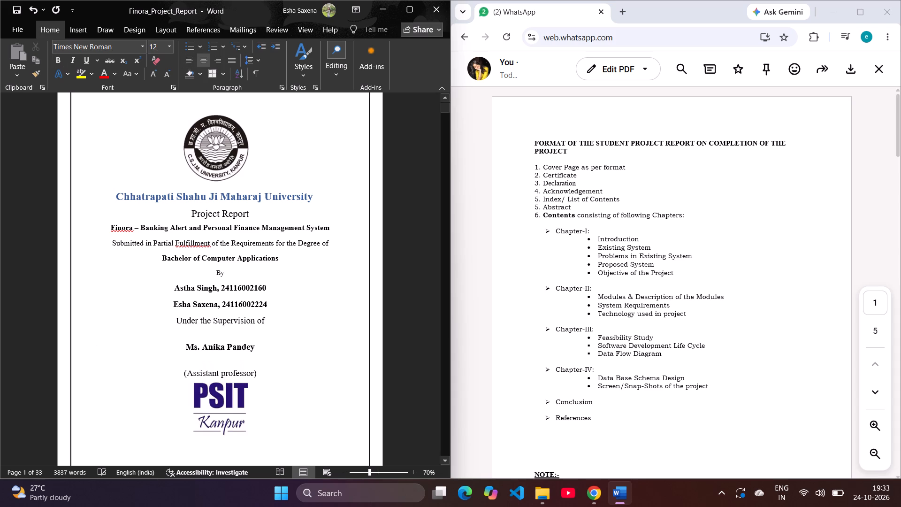
Set the lines from "Under the Supervision of" through "(Assistant professor)" to single line spacing with 6 pt after.
left_click_drag(179, 319, 216, 347)
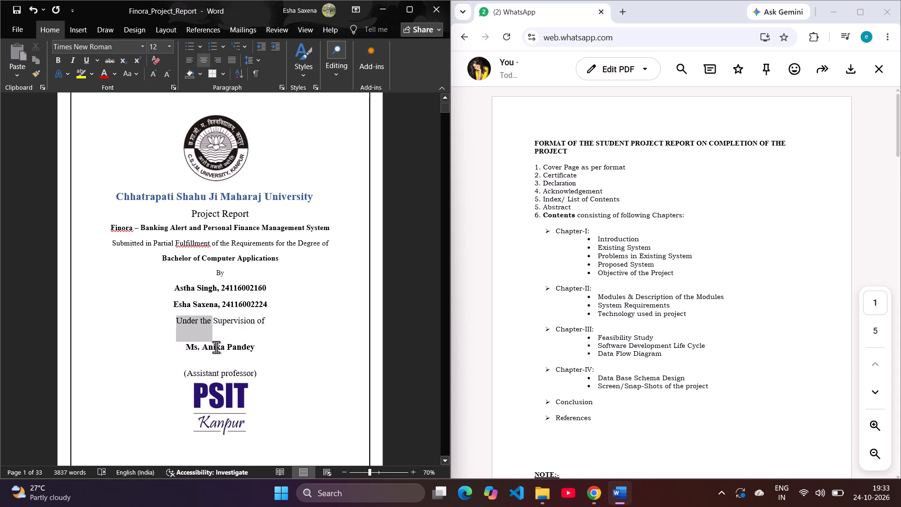
left_click_drag(216, 347, 258, 374)
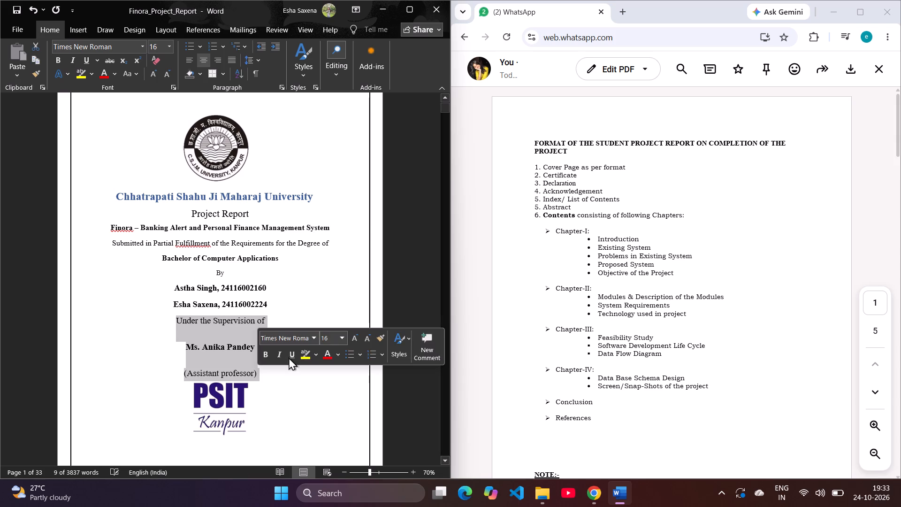
left_click(281, 85)
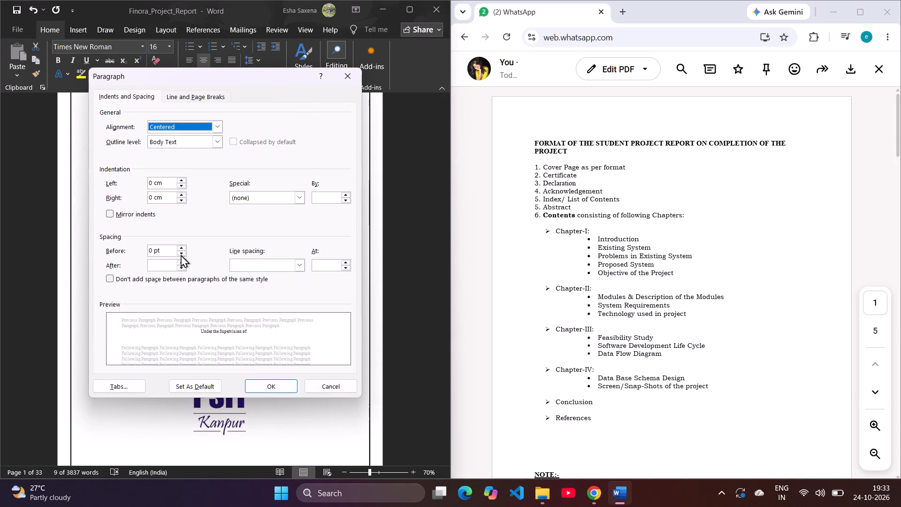
left_click(300, 267)
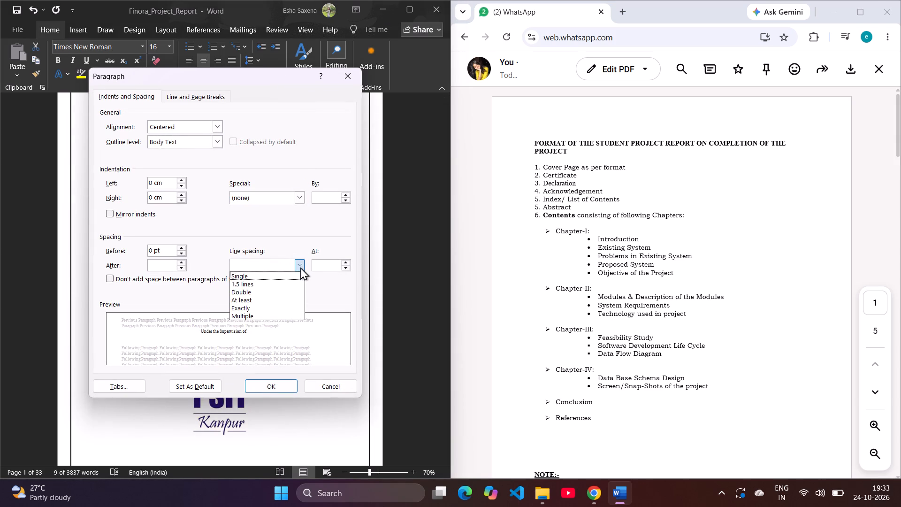
left_click(271, 274)
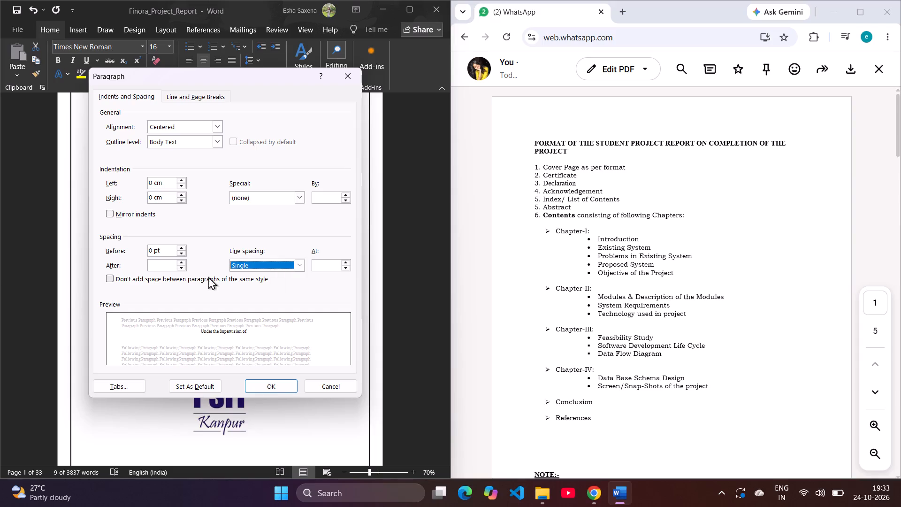
left_click(180, 262)
left_click(180, 262)
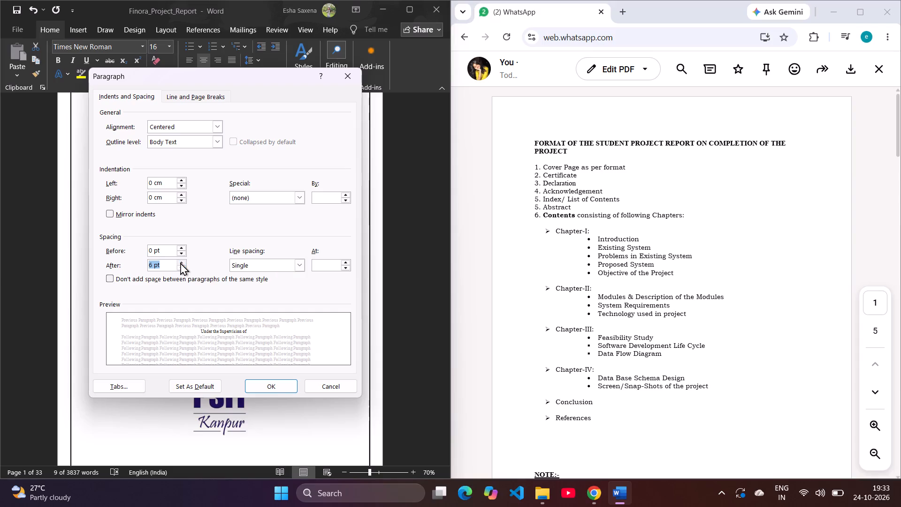
left_click(269, 389)
left_click(269, 343)
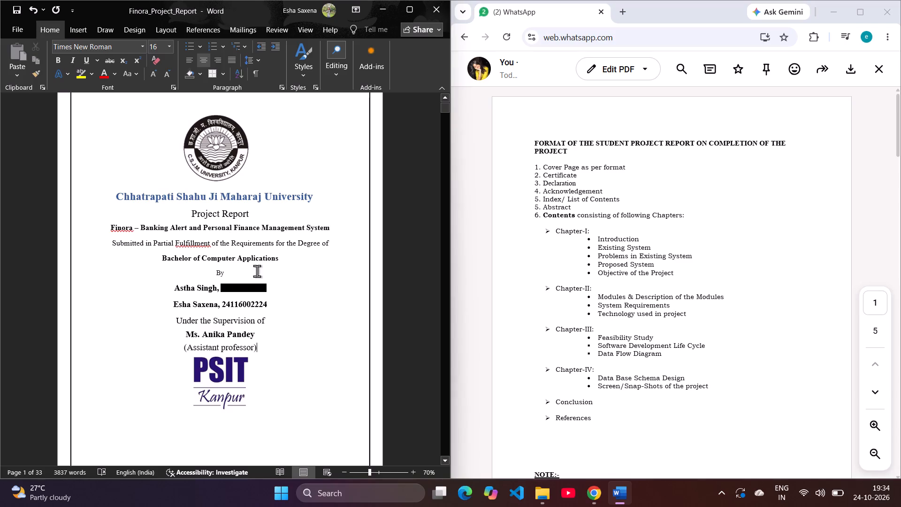
Pull the "PSIT College of Higher Education" heading from page 2 up onto the cover page, below the PSIT Kanpur logo.
scroll(270, 320, "down", 1)
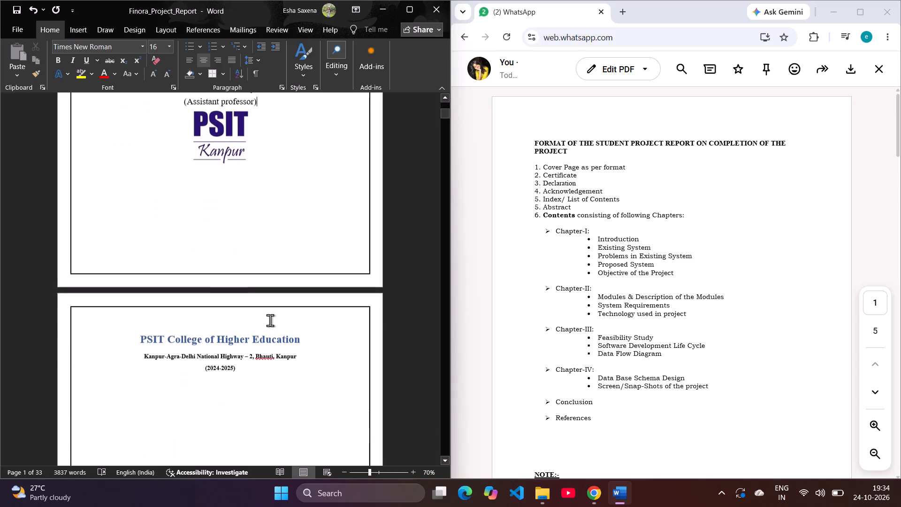
scroll(270, 320, "down", 1)
left_click(124, 336)
key("BackSpace")
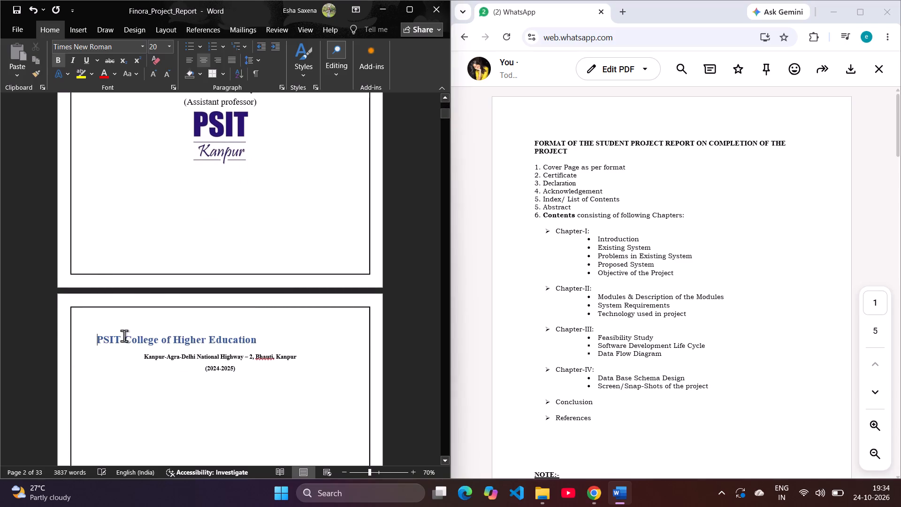
key("BackSpace")
key("BackSpace")
key("Return")
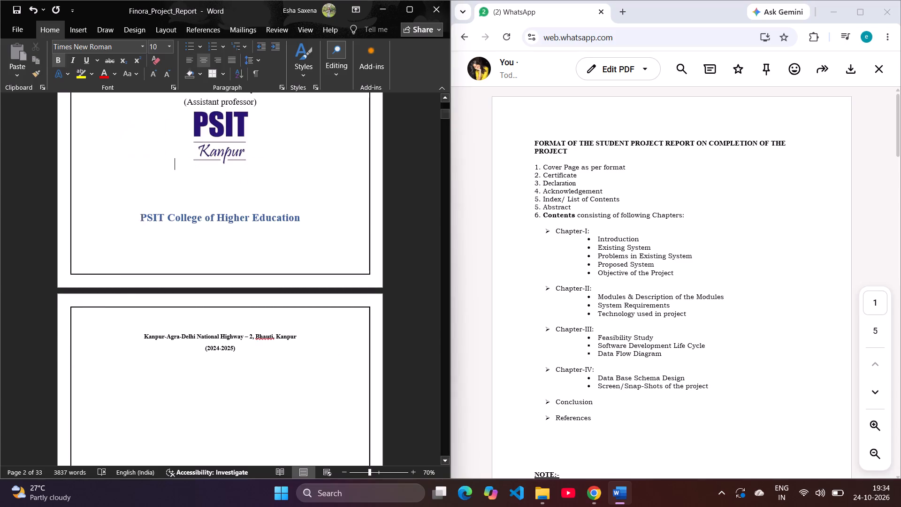
Insert a blank line after "(Assistant professor)", above the PSIT Kanpur logo on the cover page.
scroll(185, 352, "up", 1)
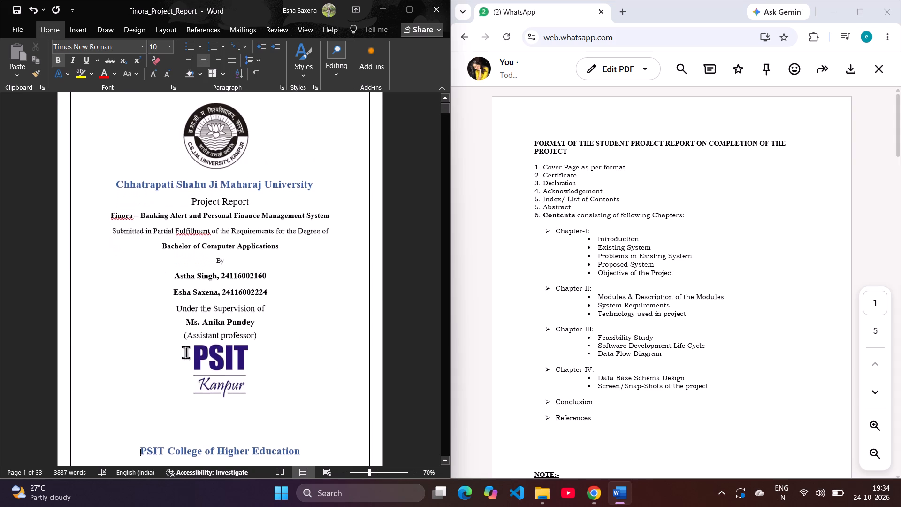
scroll(185, 352, "up", 1)
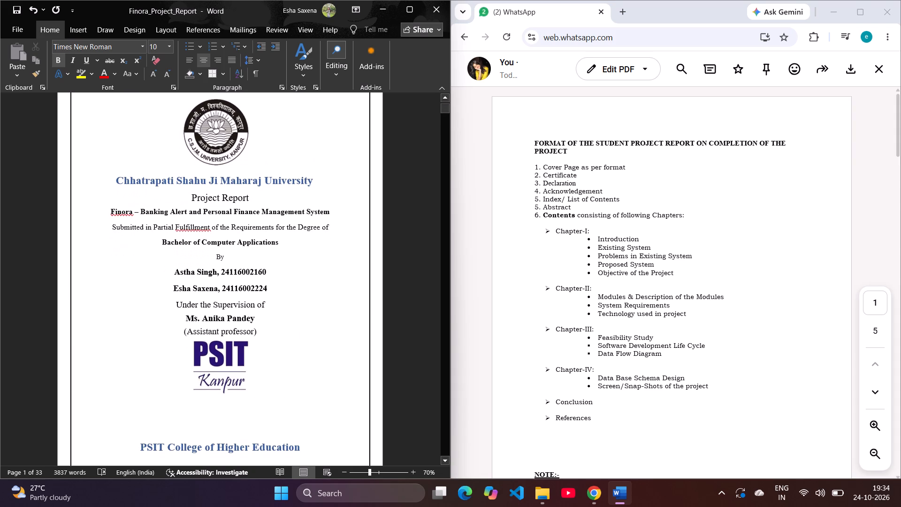
left_click_drag(216, 349, 215, 363)
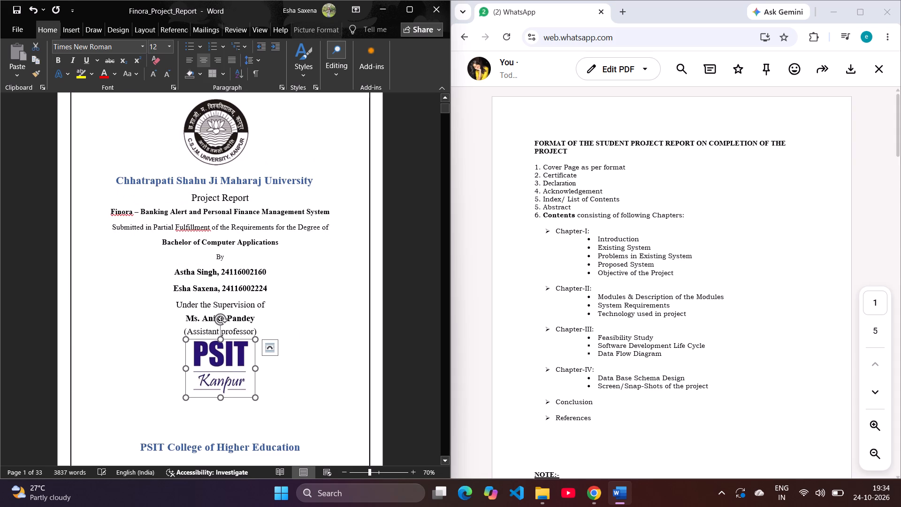
left_click(263, 327)
key("Return")
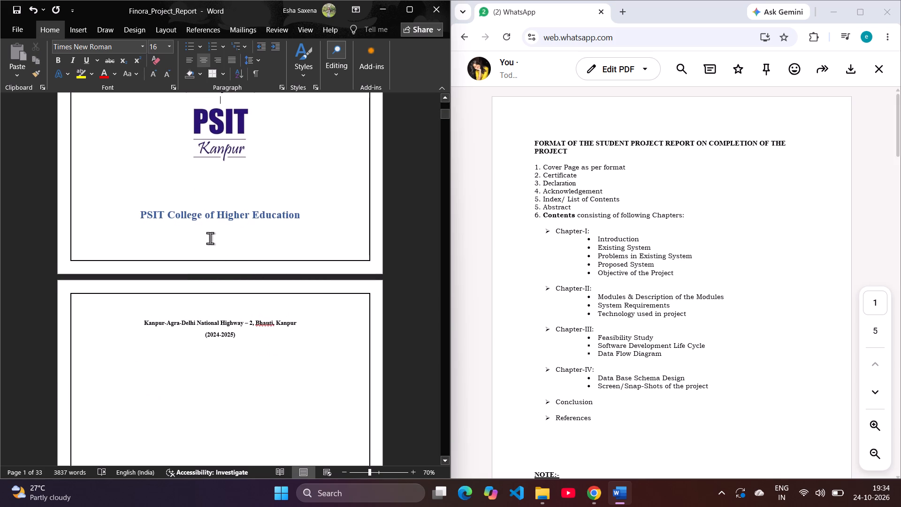
Set the PSIT College heading, its address line and the "(2024-2025)" line to single line spacing with 0 pt before and after.
left_click_drag(253, 345, 151, 234)
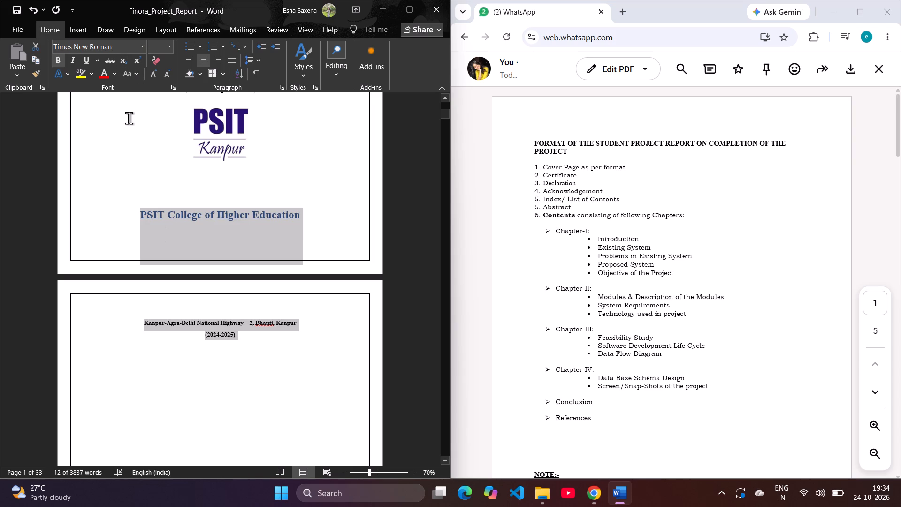
key("ctrl+1")
key("ctrl+1")
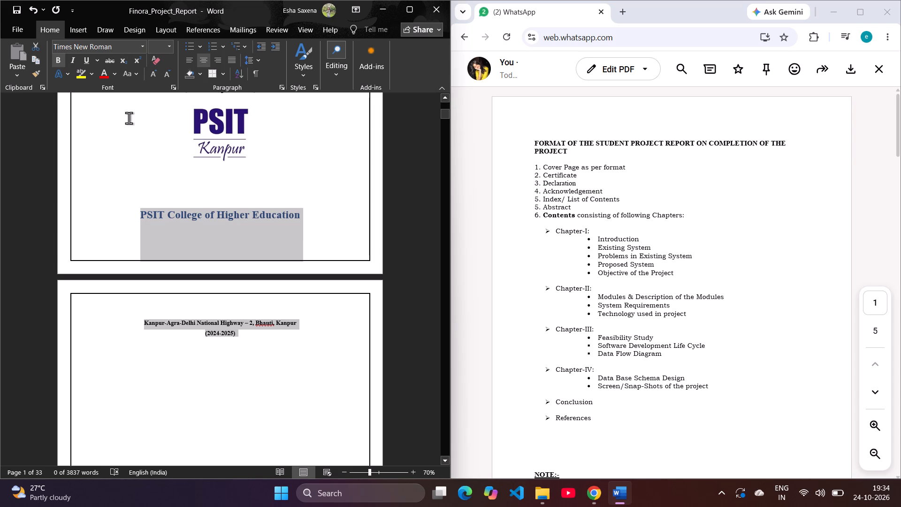
left_click(281, 88)
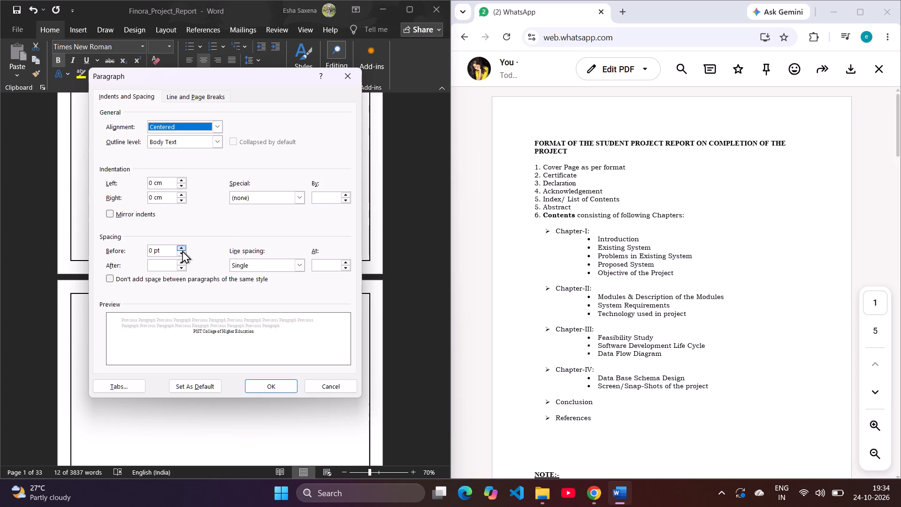
left_click(182, 250)
left_click(181, 253)
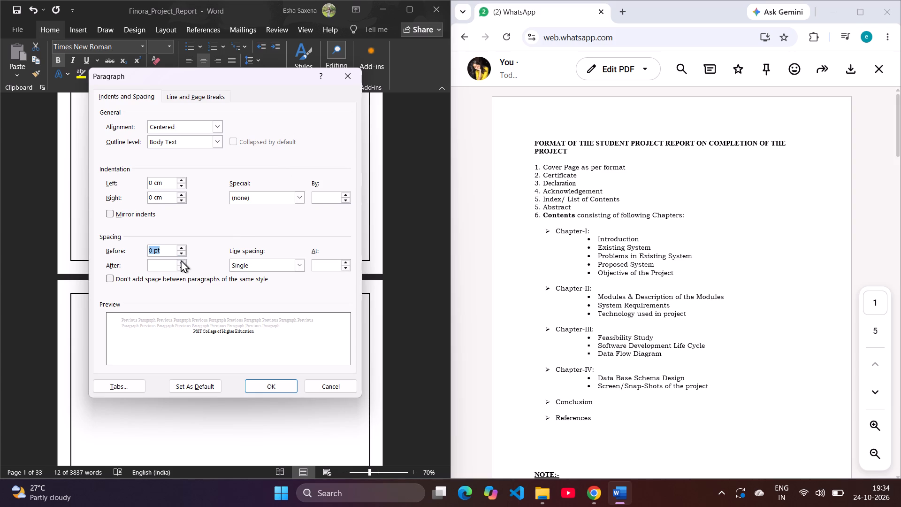
left_click(181, 260)
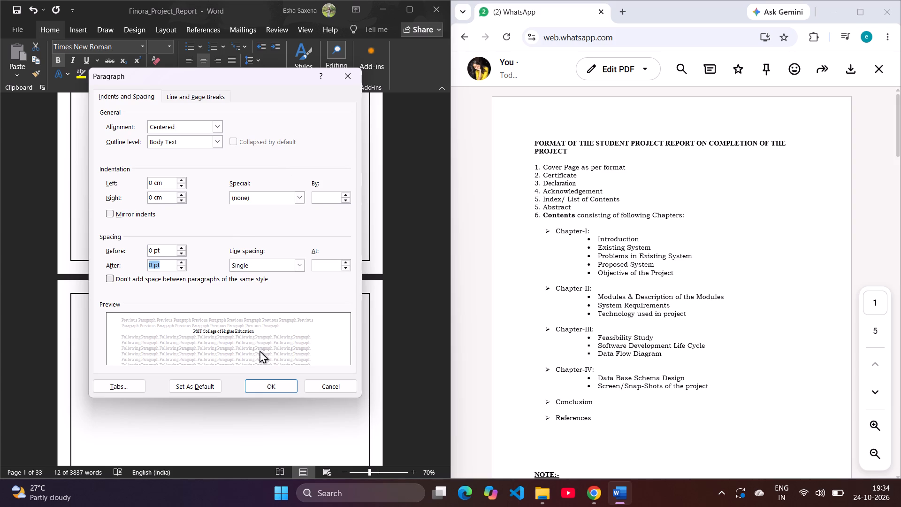
Apply single line spacing with 0 pt before and after to the PSIT College heading, address and "(2024-2025)" lines.
left_click(260, 384)
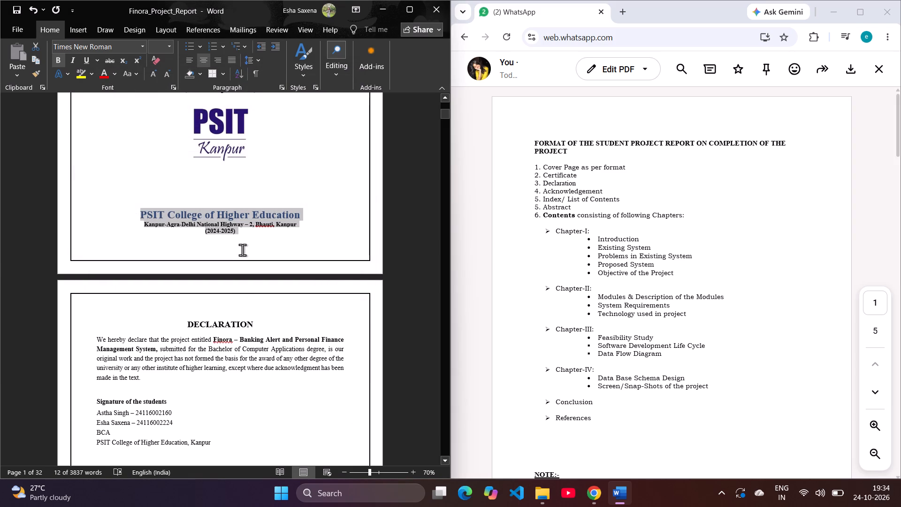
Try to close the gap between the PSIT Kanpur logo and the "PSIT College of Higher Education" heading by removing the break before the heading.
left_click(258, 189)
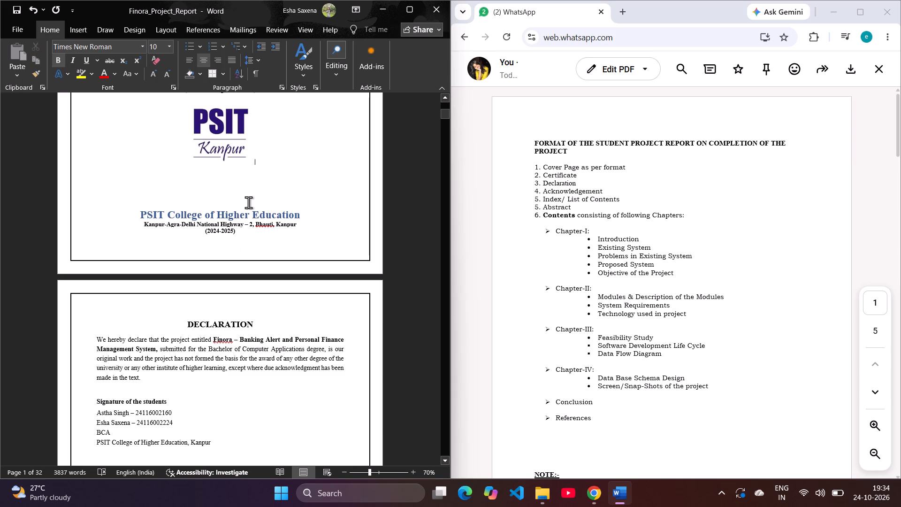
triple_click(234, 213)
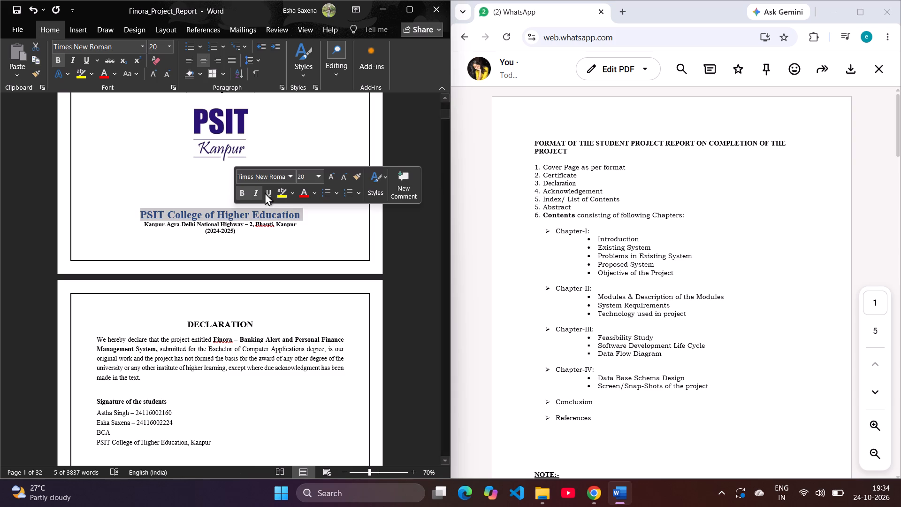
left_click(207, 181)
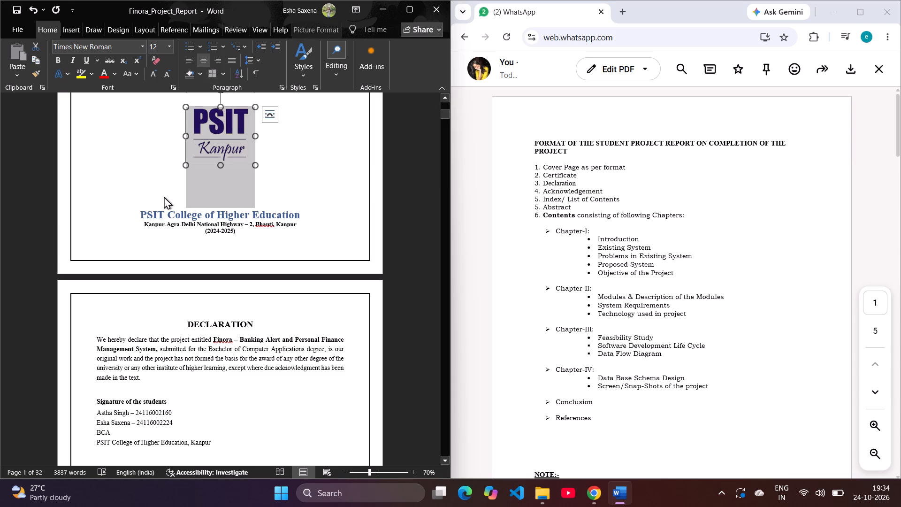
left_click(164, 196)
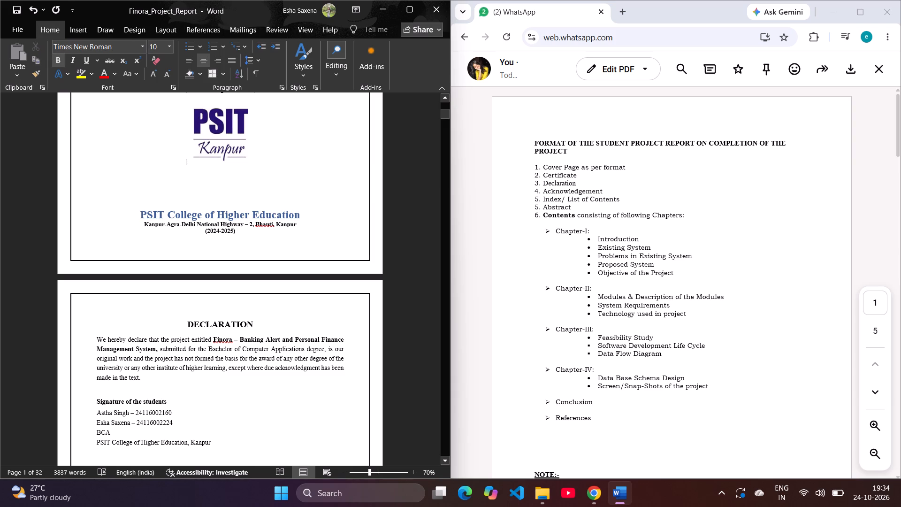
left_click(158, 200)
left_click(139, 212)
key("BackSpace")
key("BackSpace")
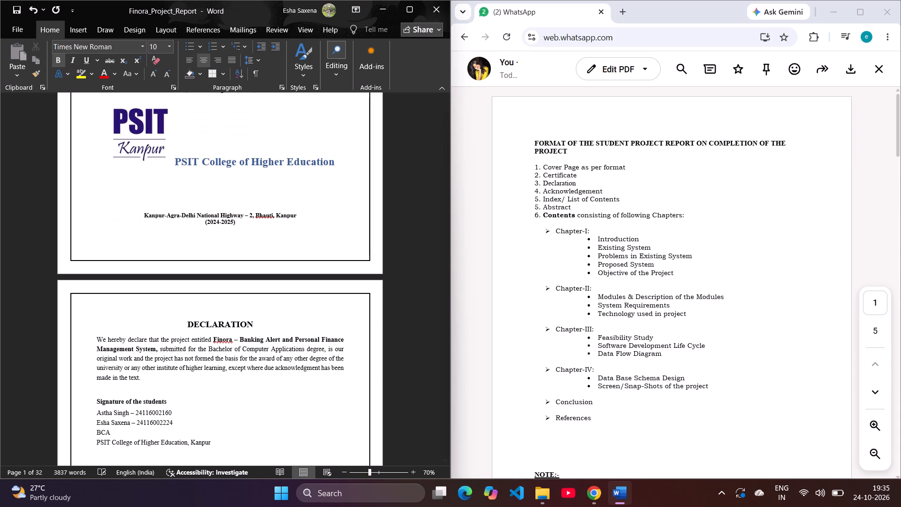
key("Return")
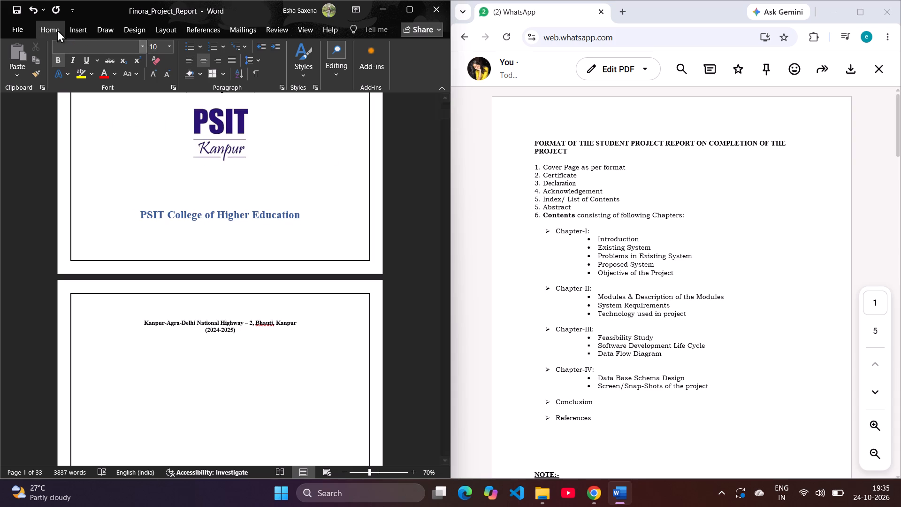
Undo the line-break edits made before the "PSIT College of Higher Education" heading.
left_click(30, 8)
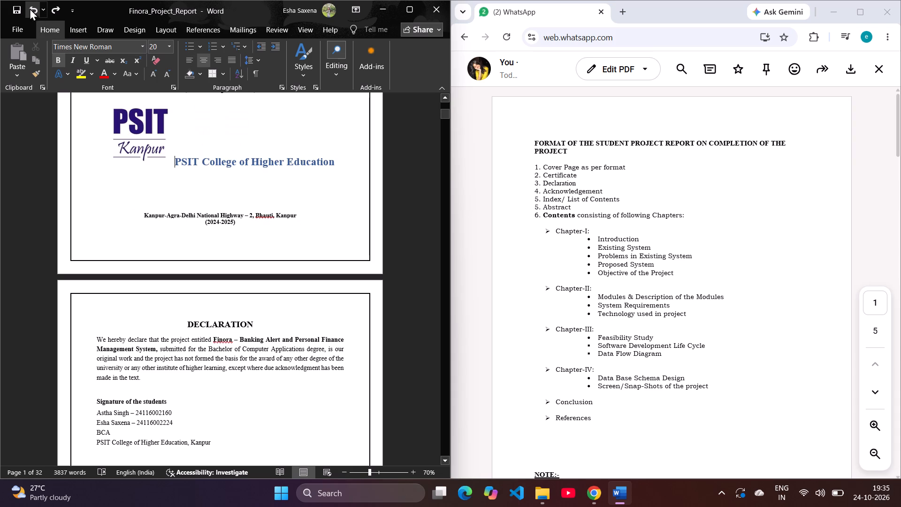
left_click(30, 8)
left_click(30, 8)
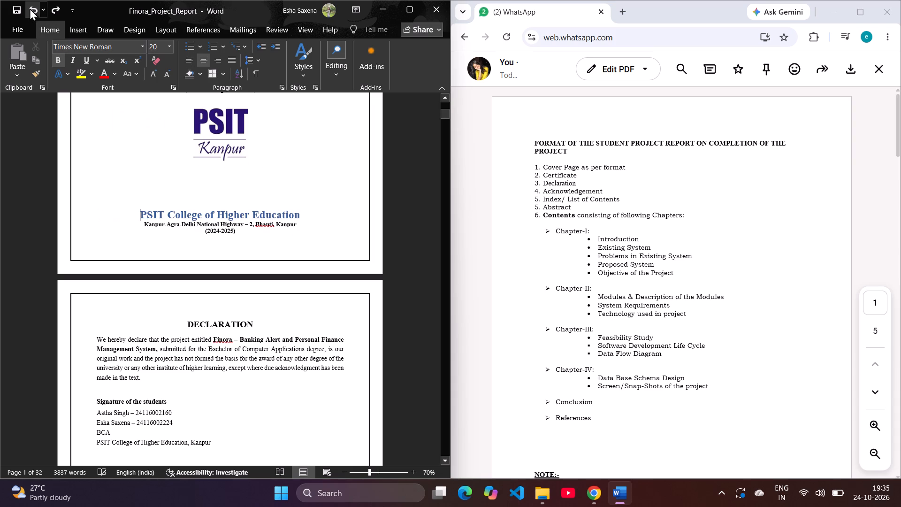
Examine the cover page layout from the university emblem to the "(2024-2025)" line, including the placement of the PSIT Kanpur logo.
scroll(262, 181, "up", 1)
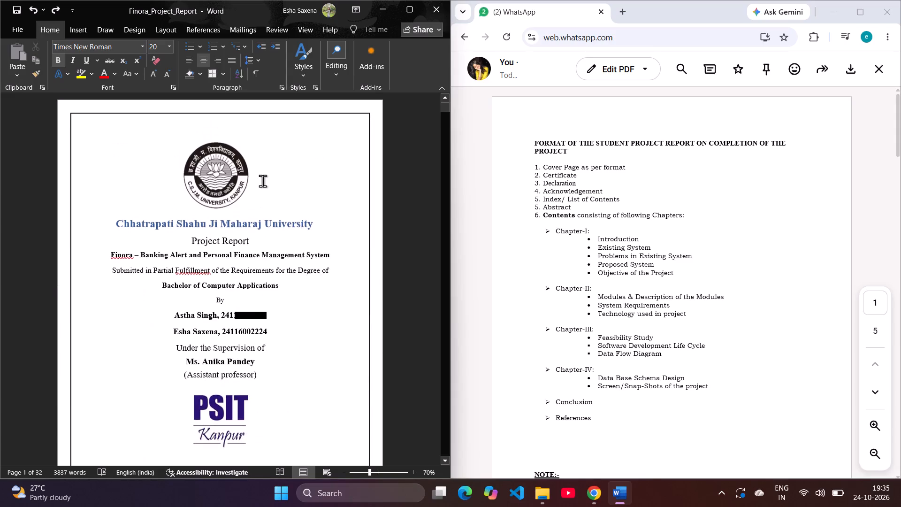
scroll(262, 181, "up", 4)
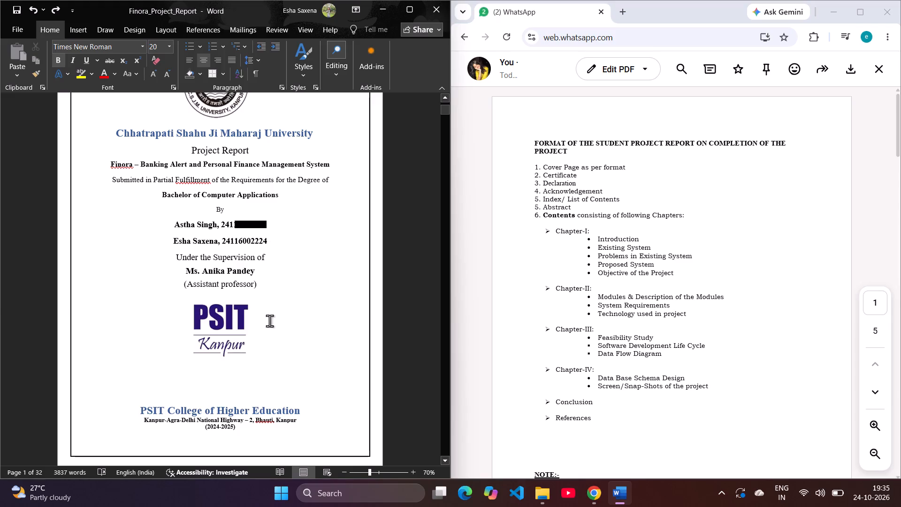
left_click_drag(215, 317, 213, 328)
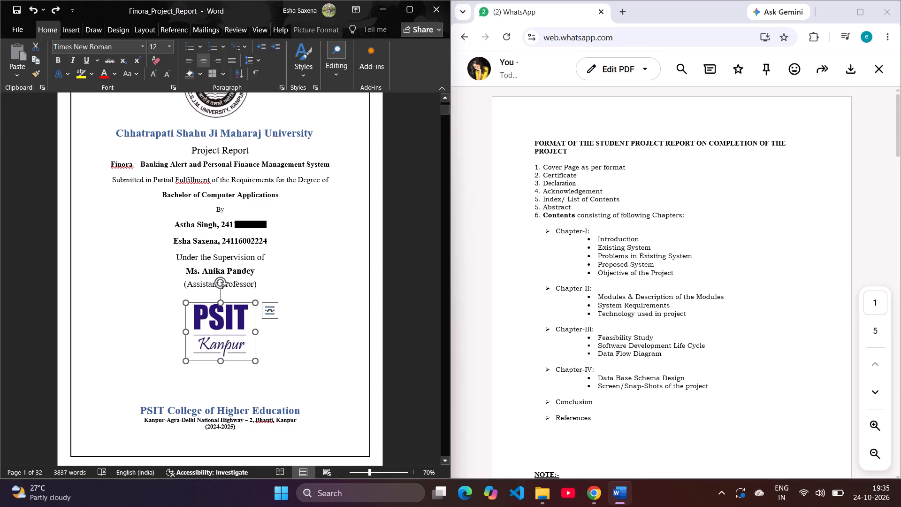
left_click(280, 390)
scroll(280, 390, "up", 1)
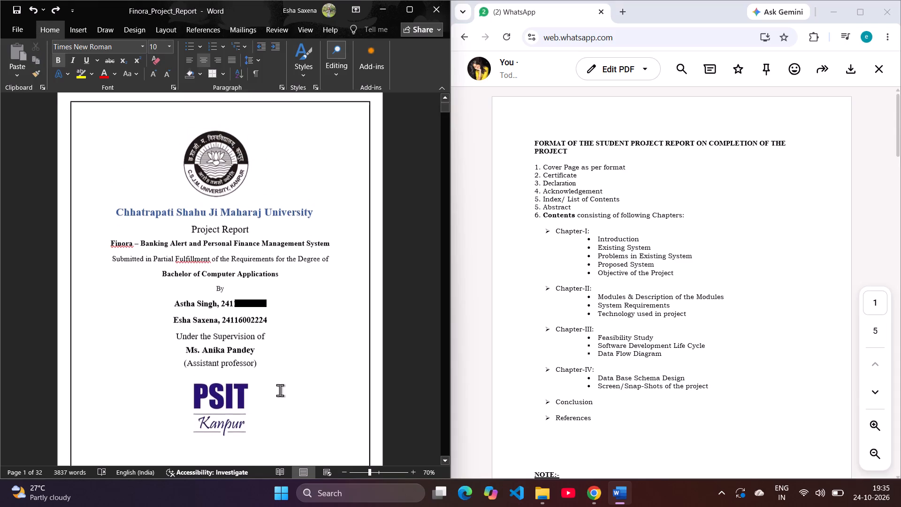
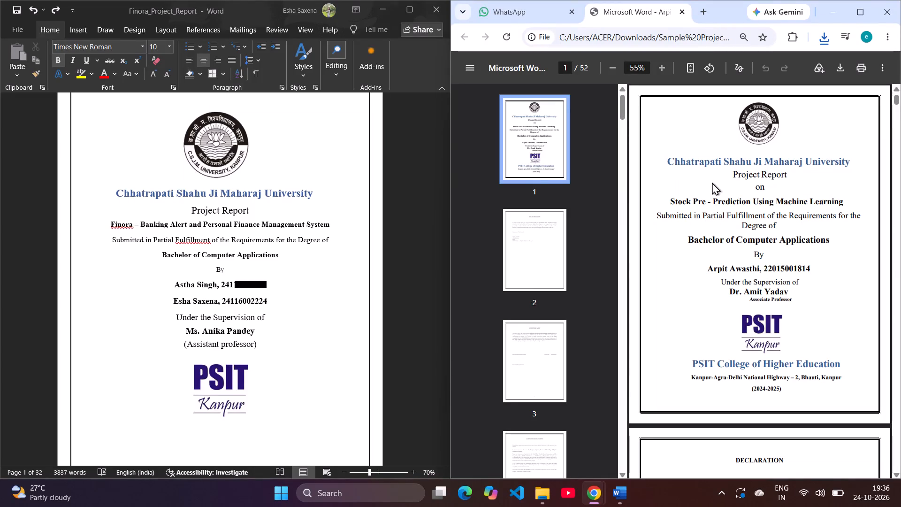
Switch to the Finora report in Word and place the text cursor at the end of the cover page's "Project Report" line.
left_click(290, 206)
left_click(261, 211)
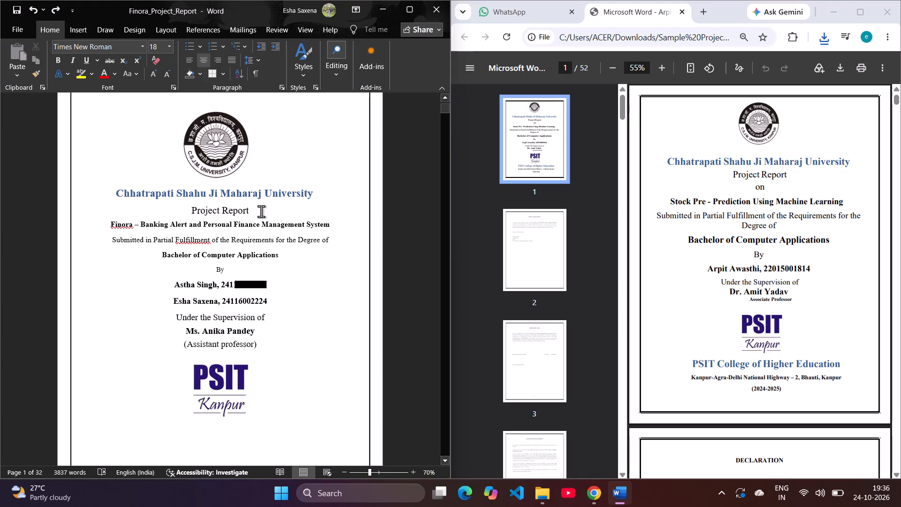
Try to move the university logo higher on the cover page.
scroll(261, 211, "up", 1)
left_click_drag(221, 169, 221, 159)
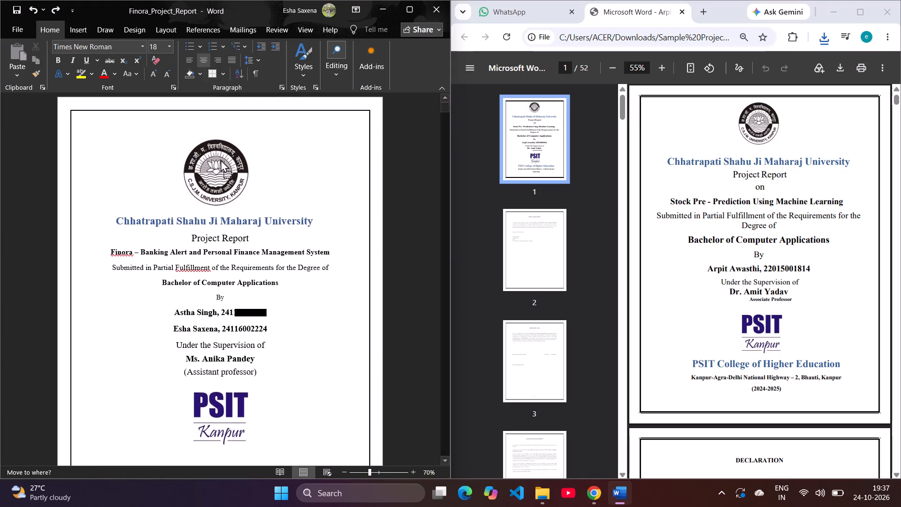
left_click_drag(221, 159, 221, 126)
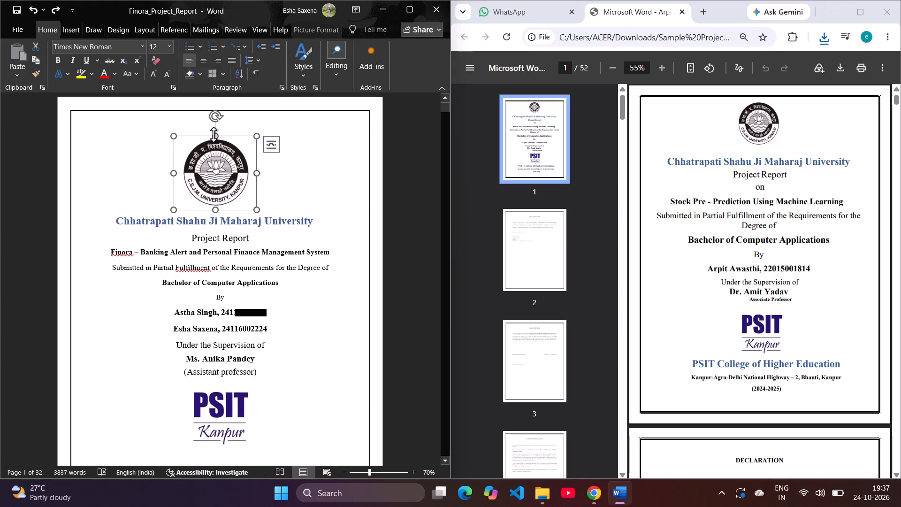
Shrink the university logo at the top of the cover page, reducing its height proportionally a little more than its width.
left_click_drag(214, 132, 214, 155)
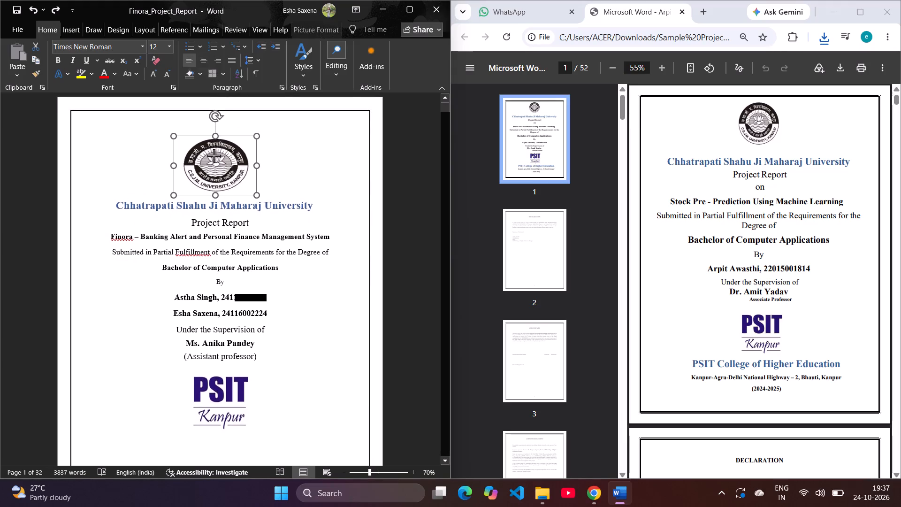
left_click_drag(214, 155, 212, 177)
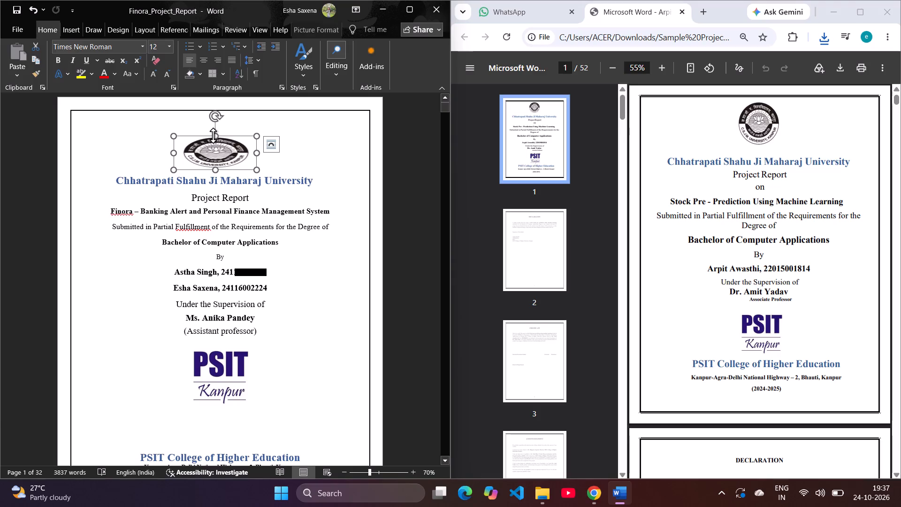
left_click_drag(213, 135, 214, 111)
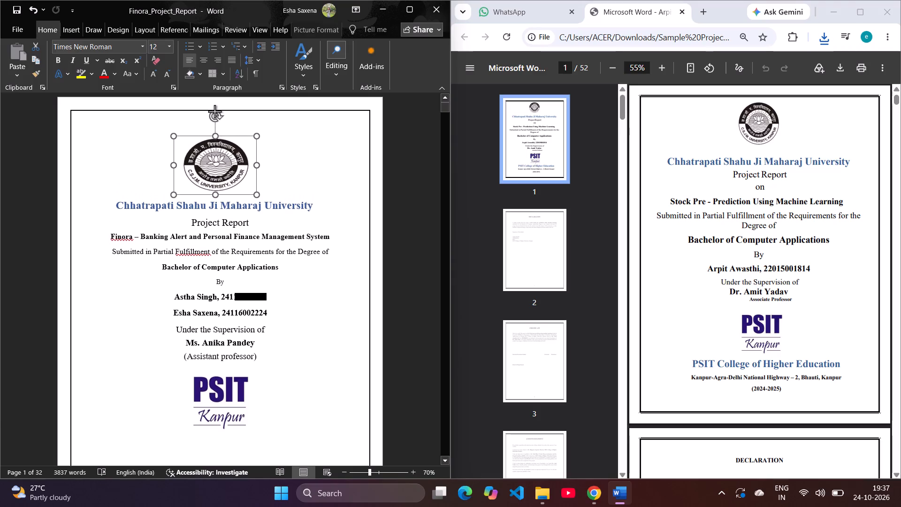
left_click_drag(214, 111, 208, 106)
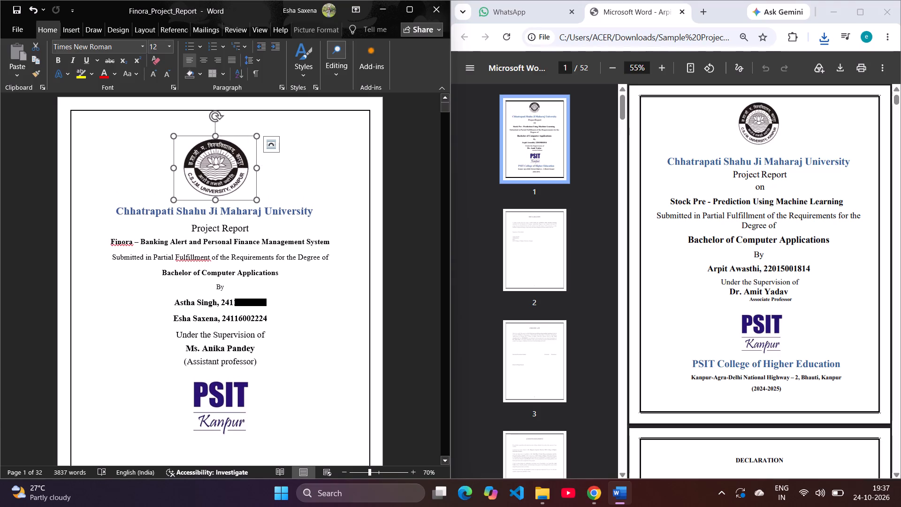
left_click(302, 172)
left_click(222, 158)
left_click_drag(259, 200, 244, 192)
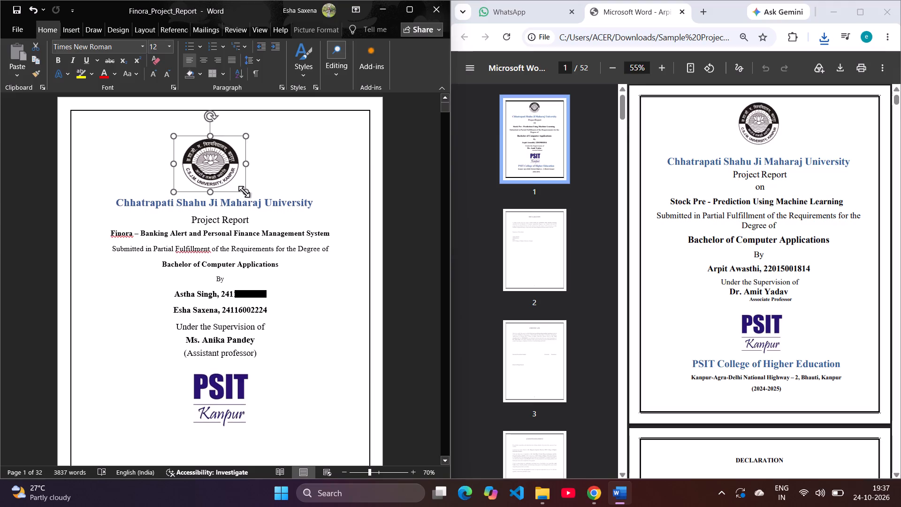
left_click(269, 185)
left_click(177, 166)
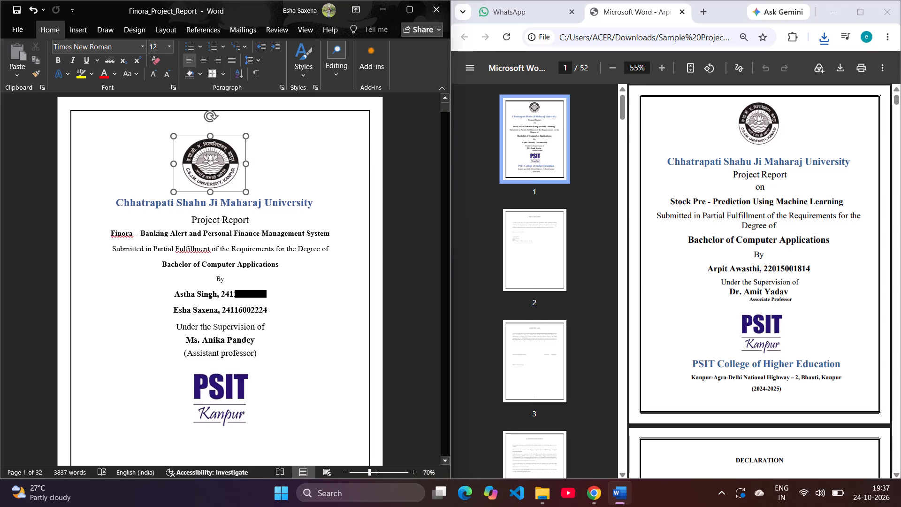
Insert four spaces before the university logo to shift it towards the centre above the university name.
left_click(164, 180)
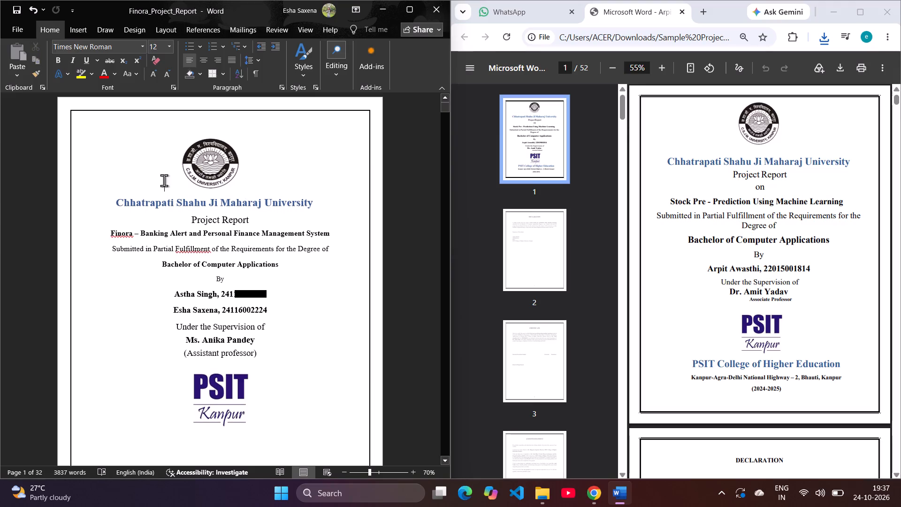
key("space")
key("space")
key("space")
key("space")
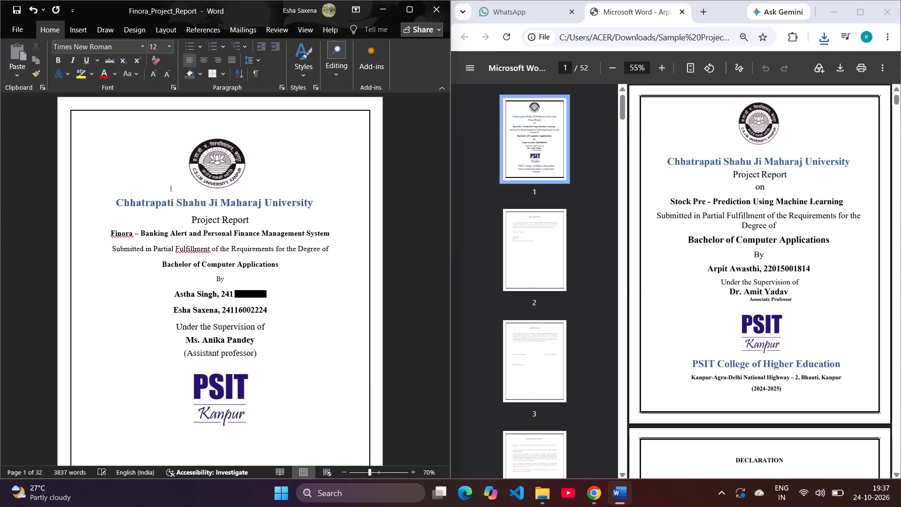
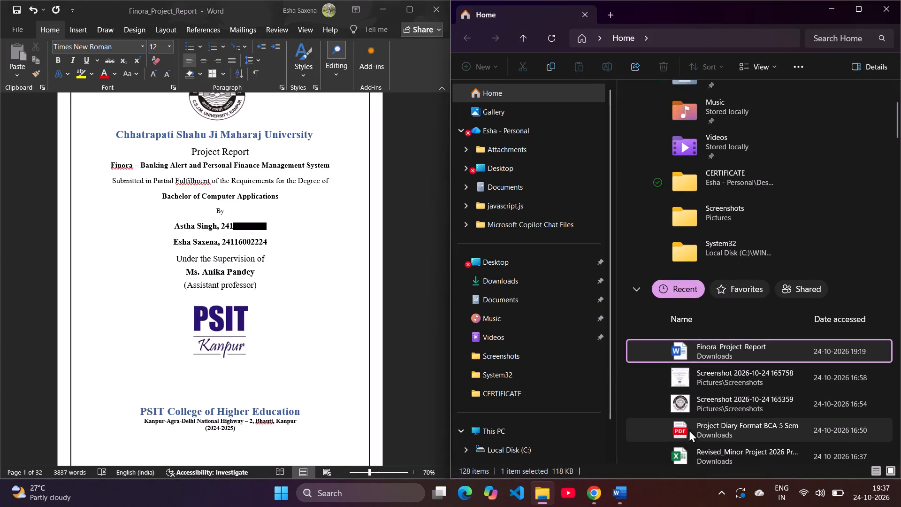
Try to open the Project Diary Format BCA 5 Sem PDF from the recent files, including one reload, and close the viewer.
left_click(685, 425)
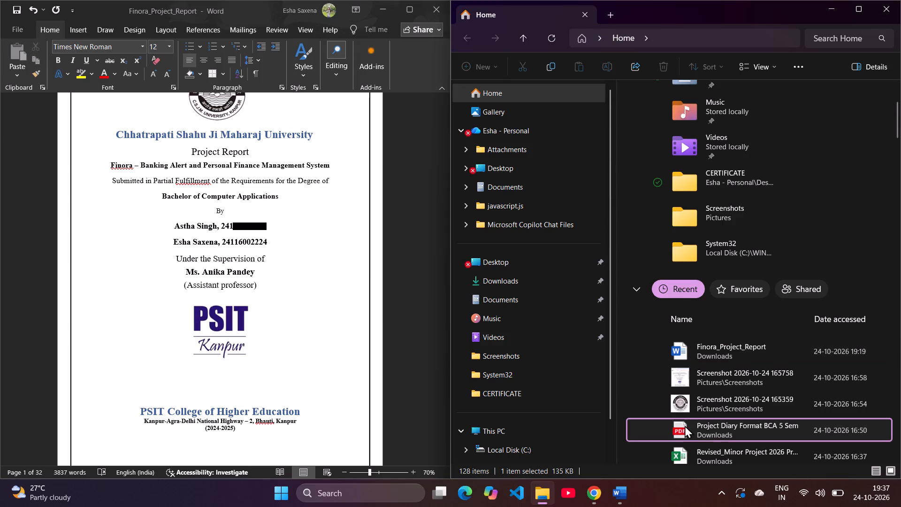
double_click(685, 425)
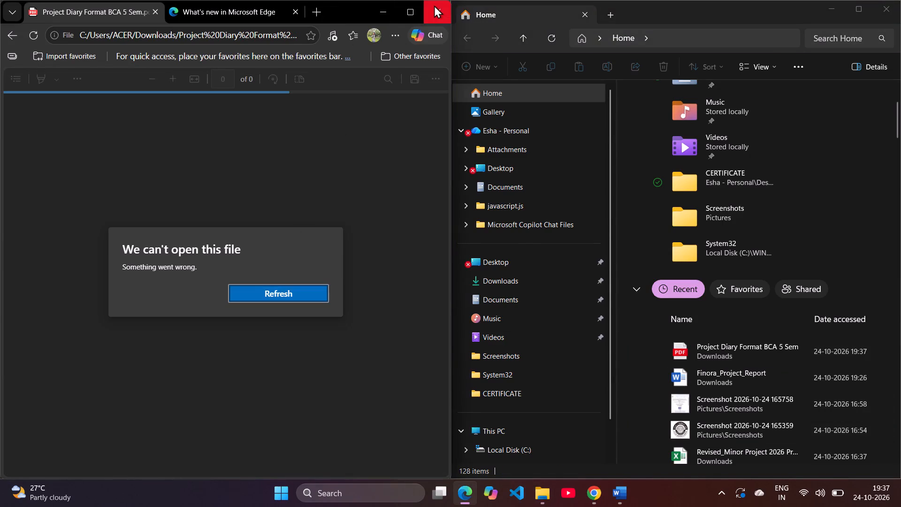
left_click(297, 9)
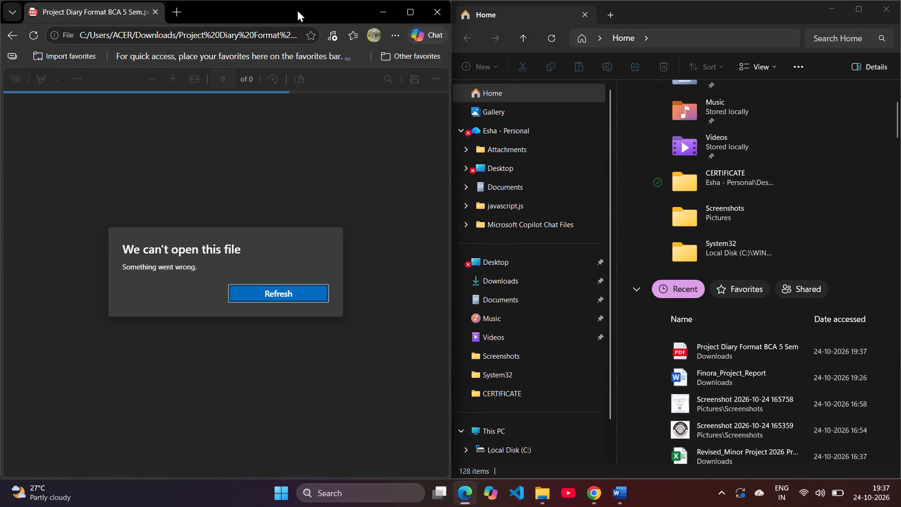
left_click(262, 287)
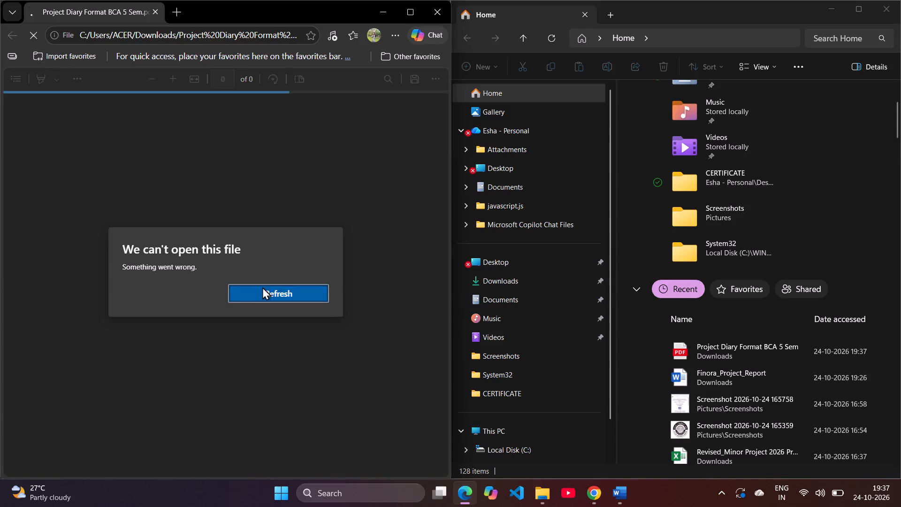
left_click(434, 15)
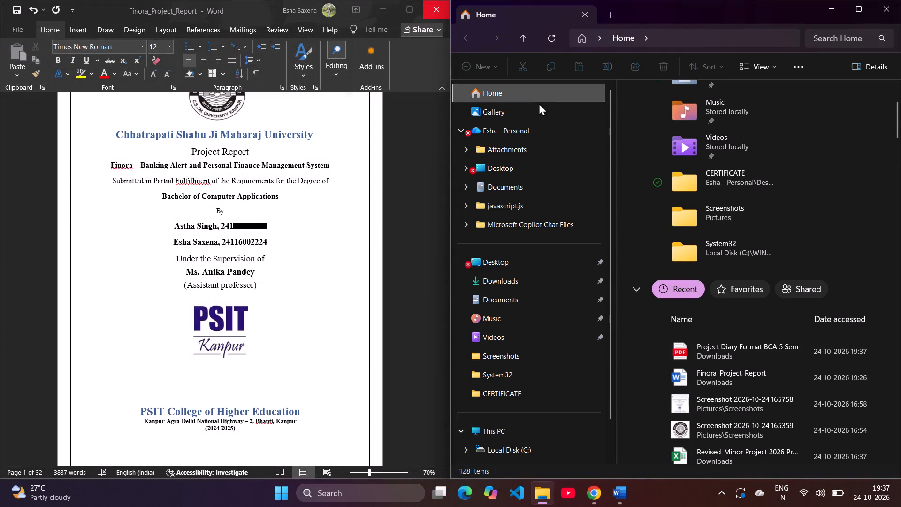
Look through the Documents folder for the sample report file, and close File Explorer.
scroll(535, 105, "up", 1)
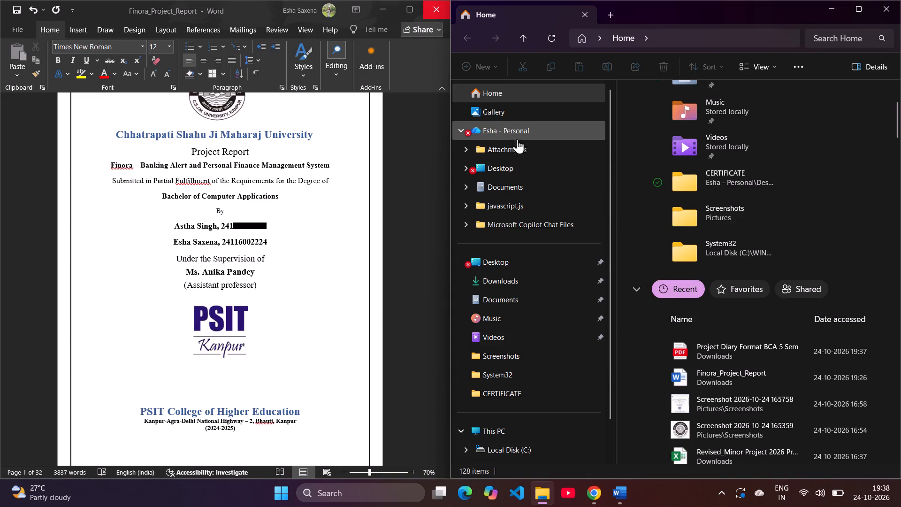
scroll(520, 129, "up", 1)
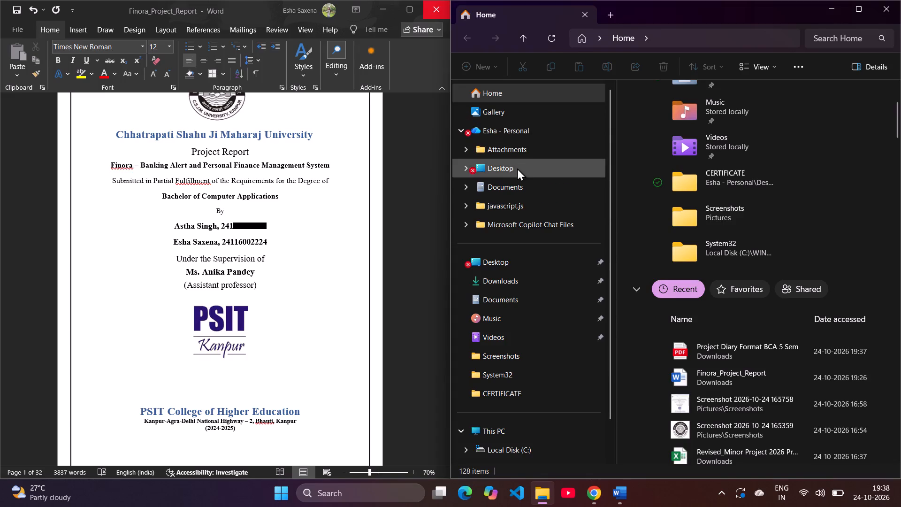
left_click(509, 183)
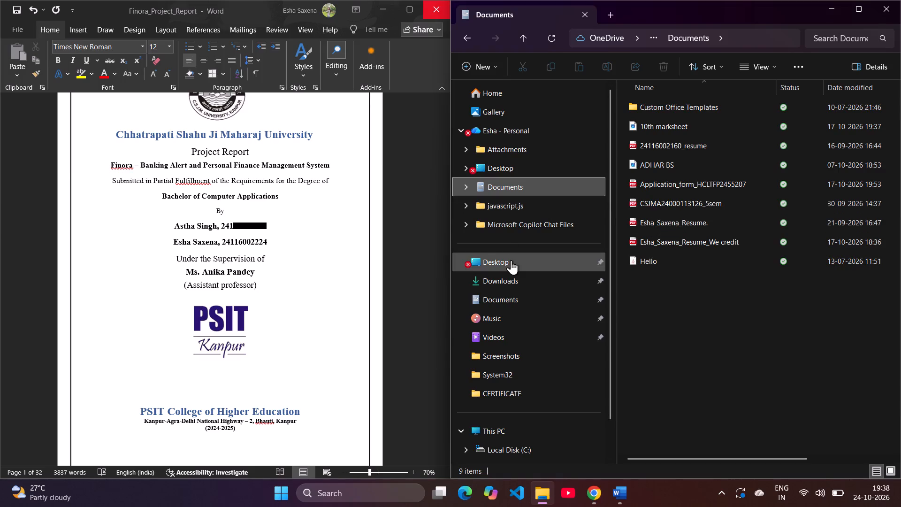
left_click(498, 291)
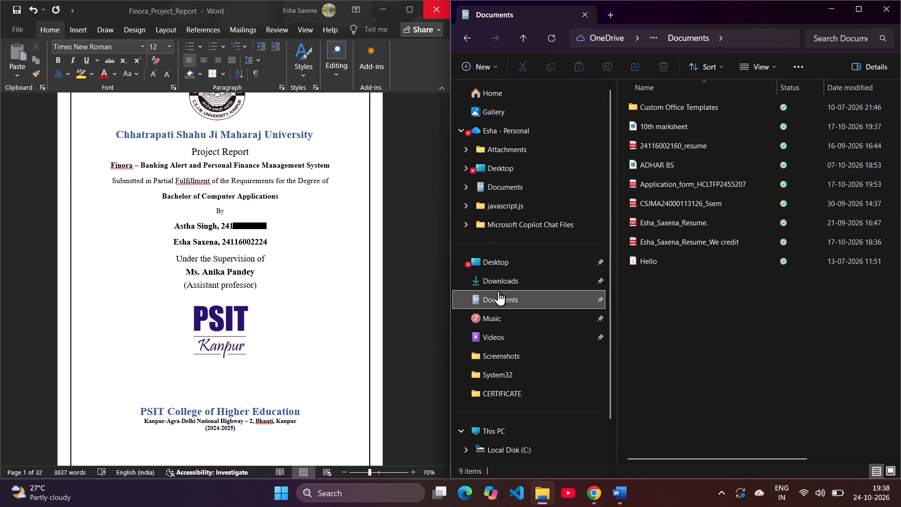
left_click(887, 15)
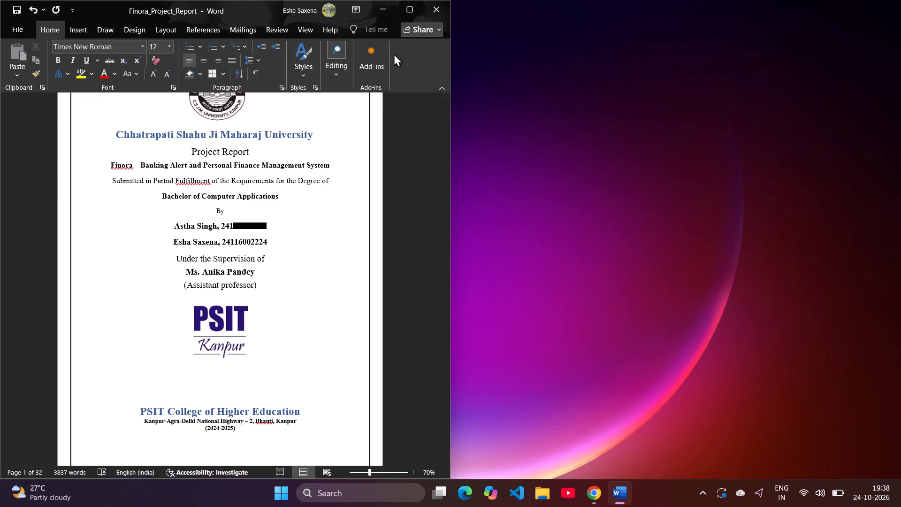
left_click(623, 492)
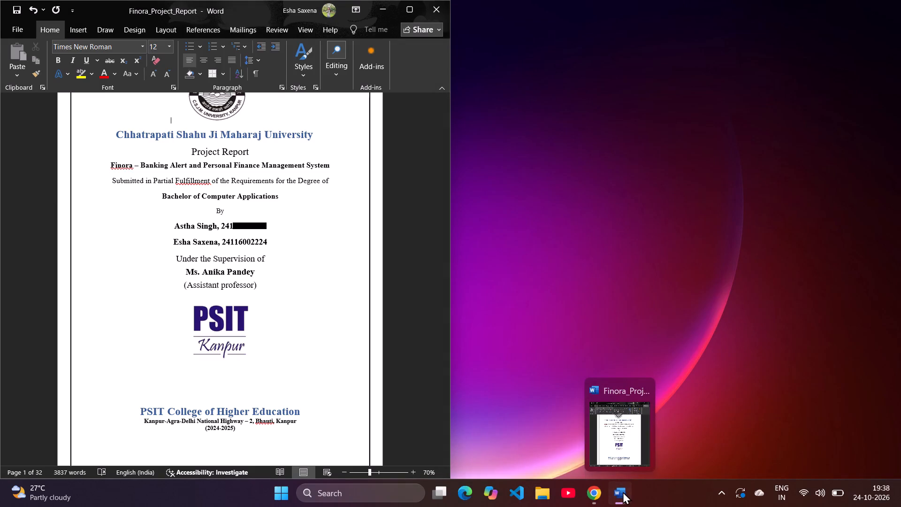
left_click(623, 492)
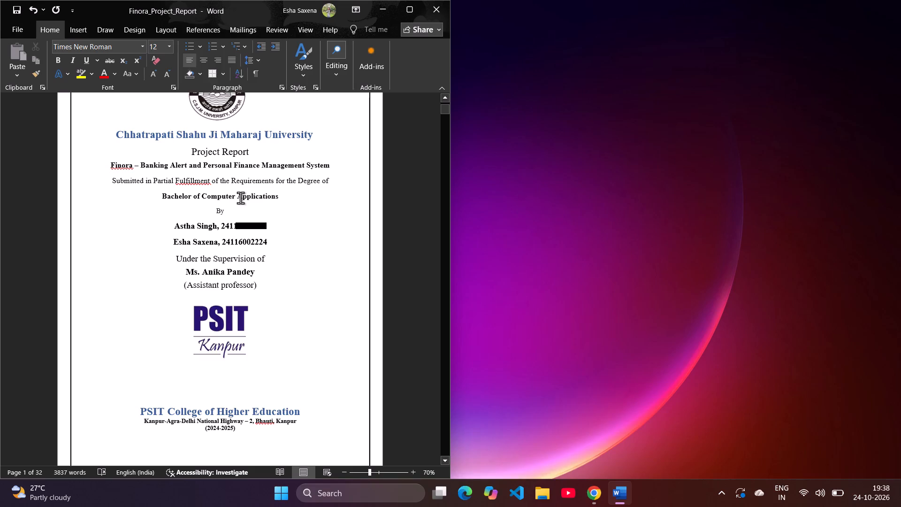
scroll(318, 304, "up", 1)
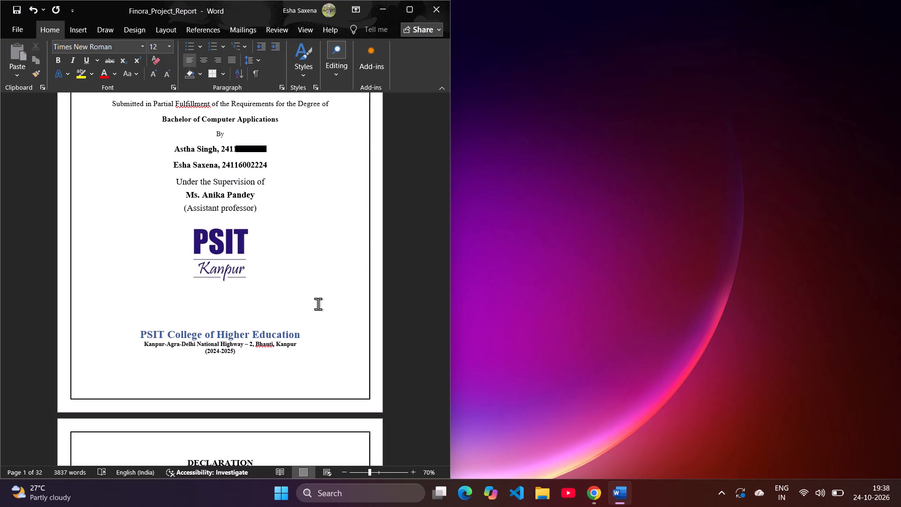
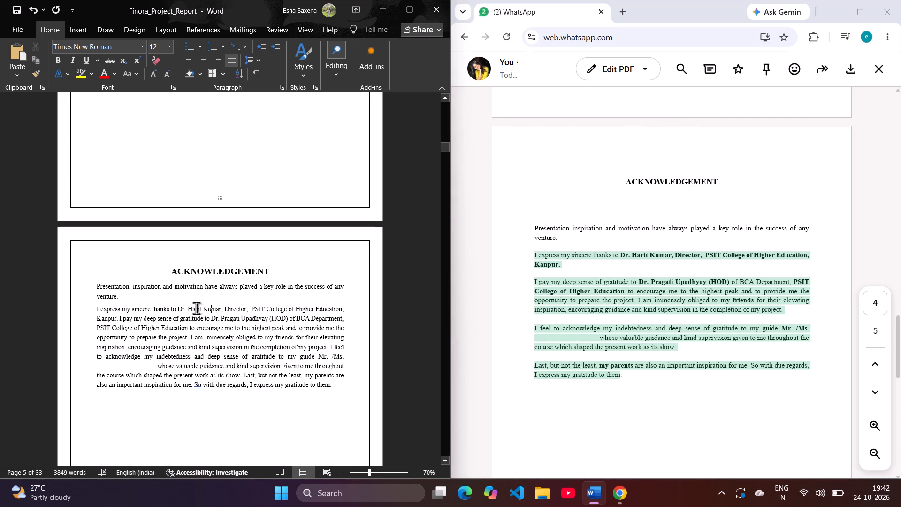
Bold the director's name, title and "PSIT College of Higher Education, Kanpur" in the Acknowledgement, keeping "I express my sincere thanks to" regular.
left_click_drag(177, 305, 173, 319)
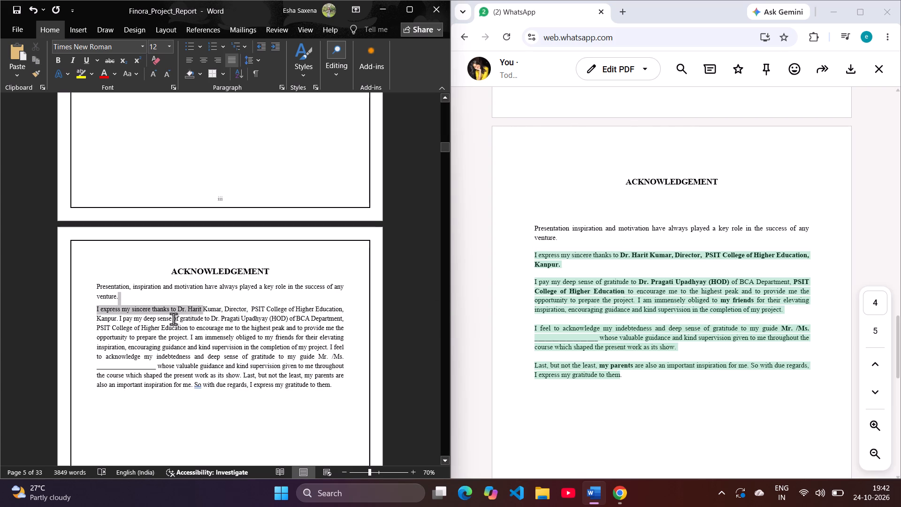
left_click_drag(173, 319, 116, 321)
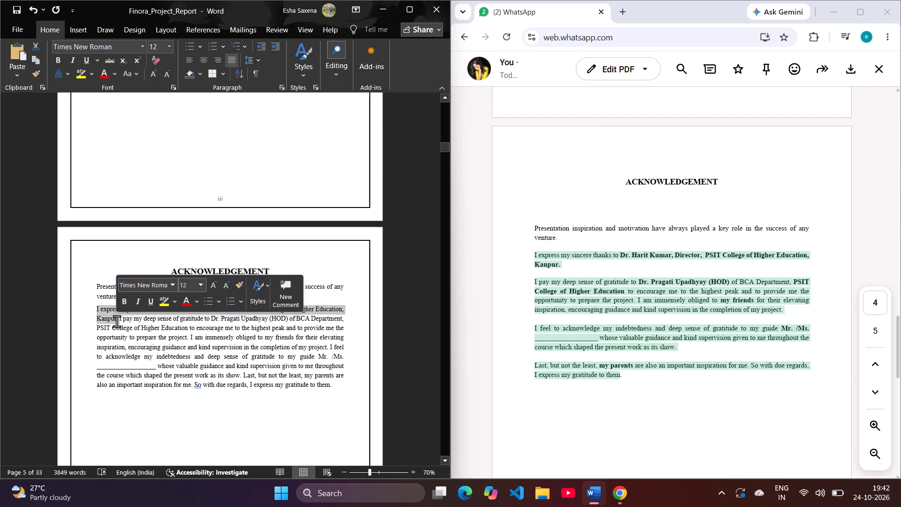
left_click(124, 299)
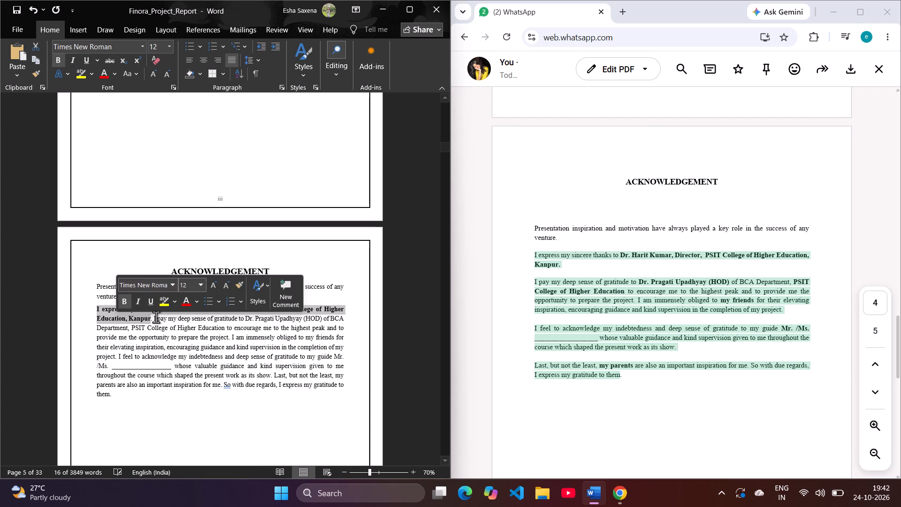
left_click(155, 320)
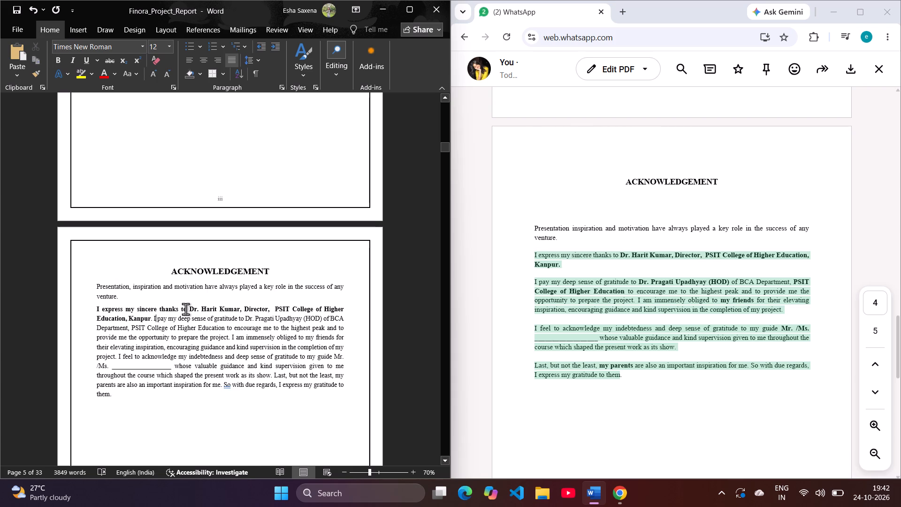
left_click_drag(186, 309, 99, 309)
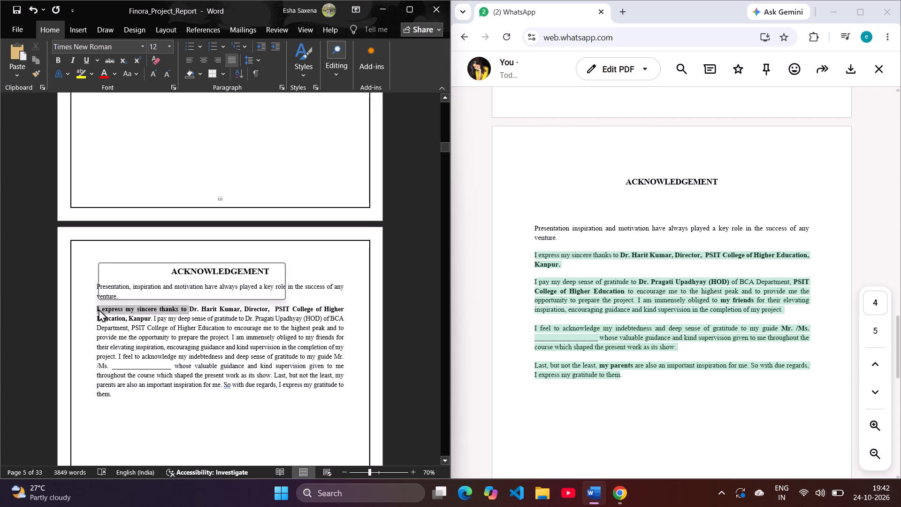
left_click(101, 290)
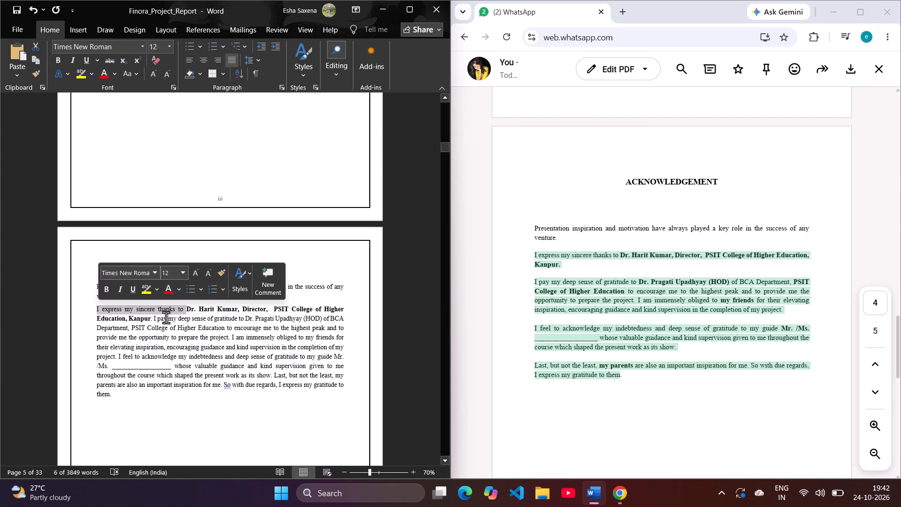
Start a new Acknowledgement paragraph at "I pay my deep sense of gratitude".
left_click(153, 317)
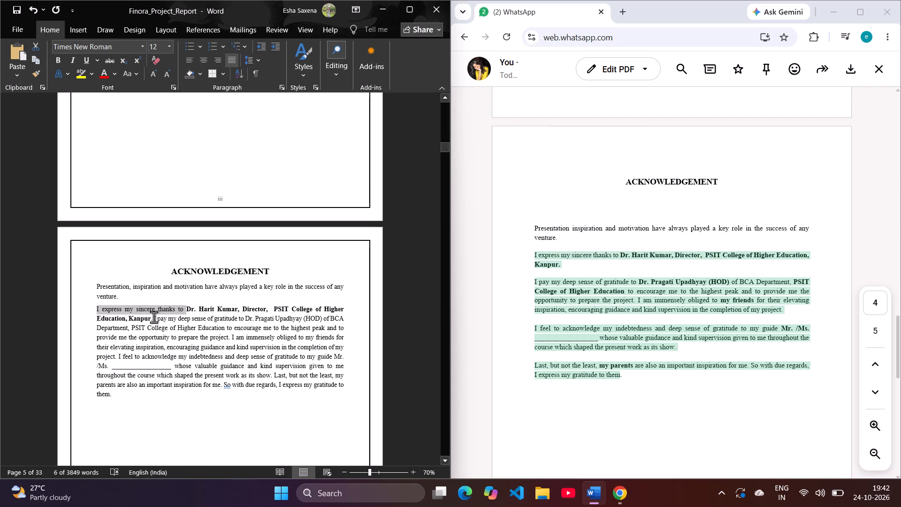
key("Return")
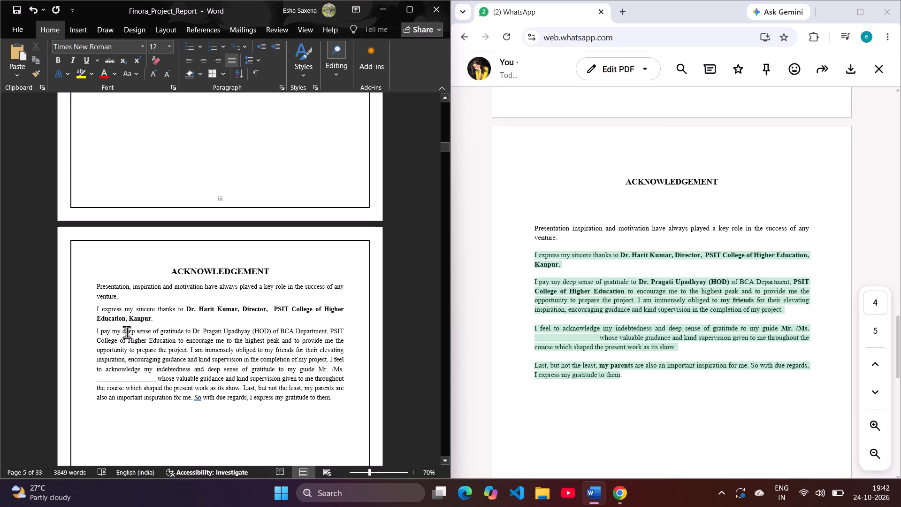
Bold the text from the HOD's name through "PSIT College of Higher Education" in the second thanks paragraph.
double_click(196, 328)
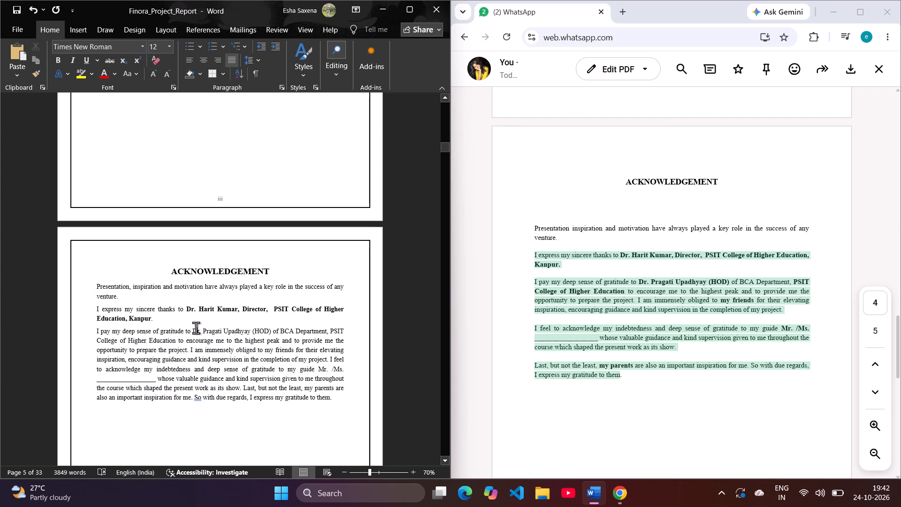
left_click(194, 328)
left_click_drag(194, 328, 247, 328)
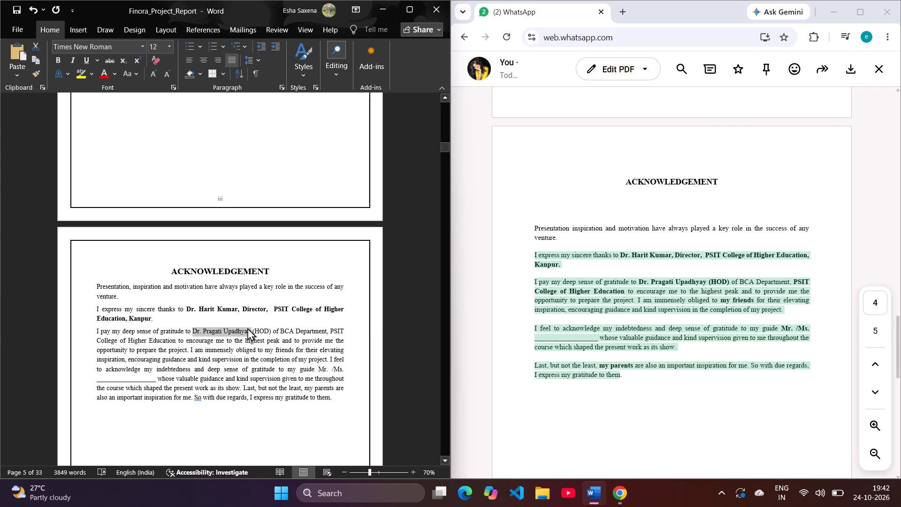
left_click_drag(247, 328, 171, 328)
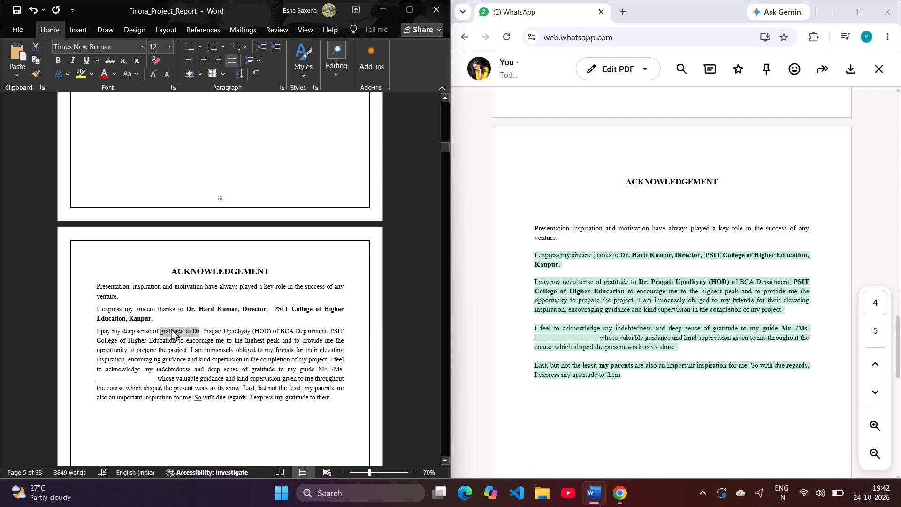
left_click_drag(171, 328, 173, 341)
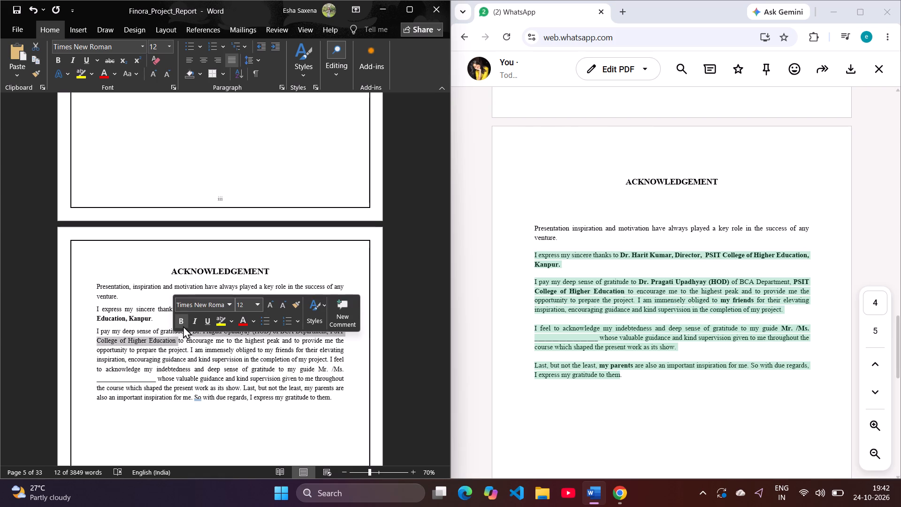
left_click(183, 324)
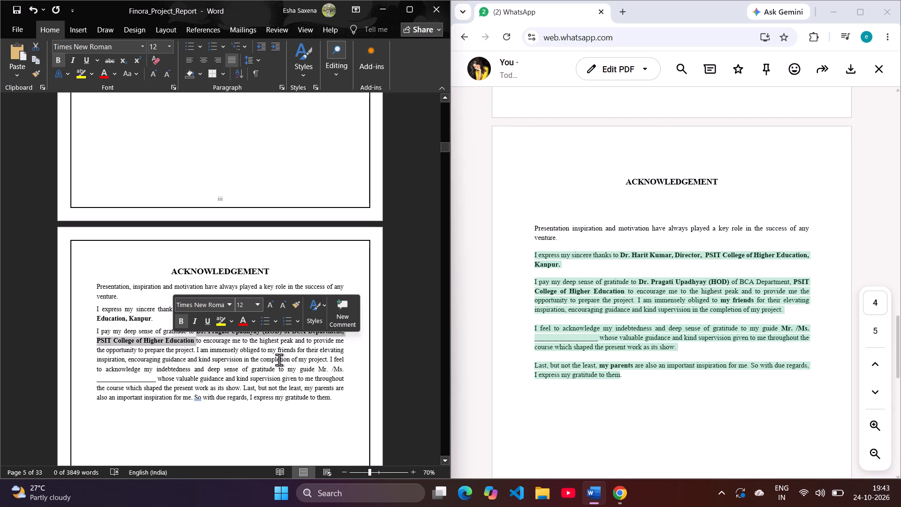
Bold the words "my friends" in the paragraph thanking the HOD.
double_click(271, 348)
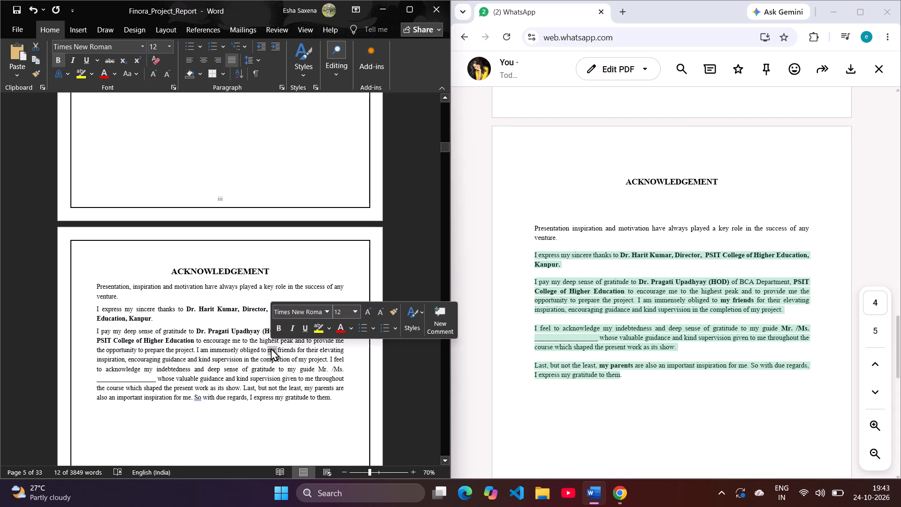
left_click(271, 348)
left_click_drag(271, 348, 290, 348)
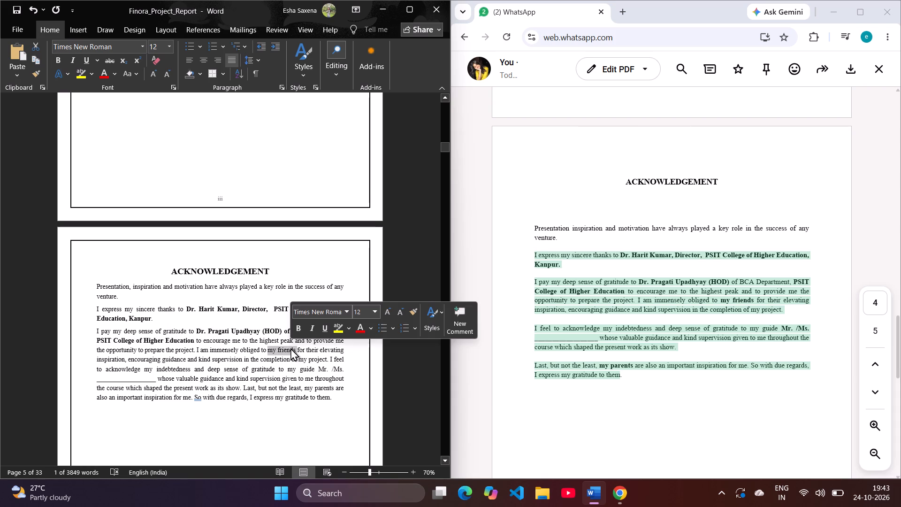
left_click(302, 330)
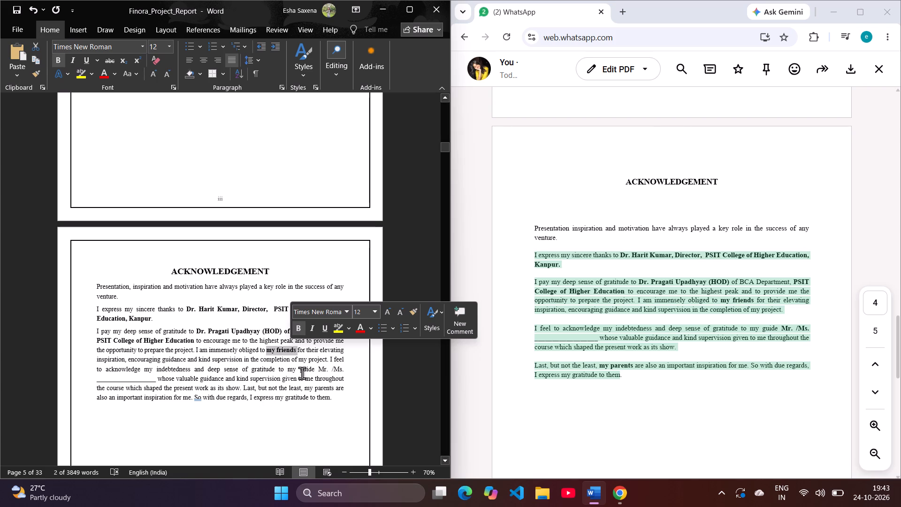
Start a new Acknowledgement paragraph at "I feel to acknowledge my indebtedness".
left_click(328, 360)
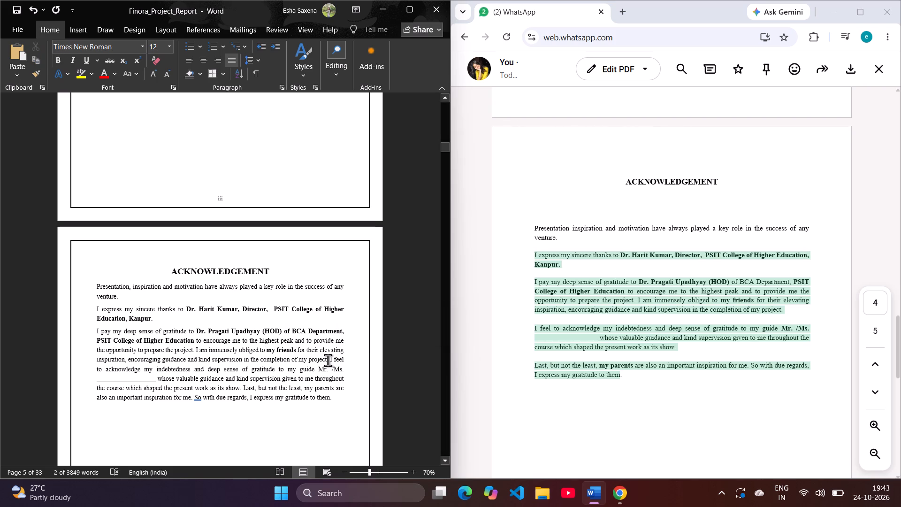
key("Return")
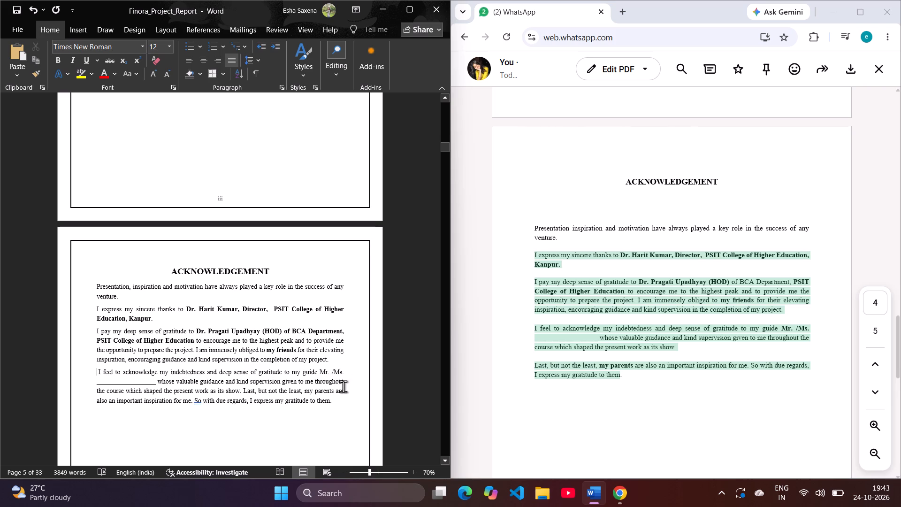
Replace "Mr. /Ms." in the guide sentence with "Ms." followed by the guide's full name.
left_click(345, 373)
key("BackSpace")
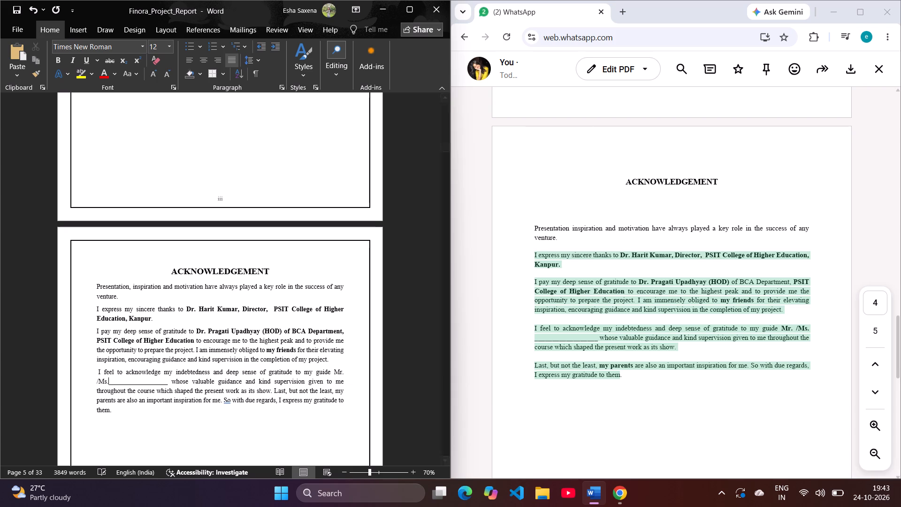
key("BackSpace")
key("BackSpace")
key("BackSpace")
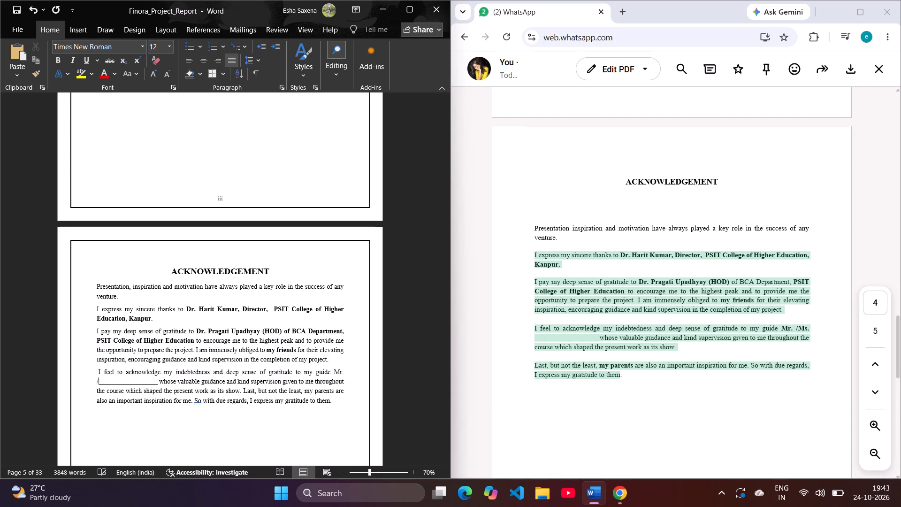
key("BackSpace")
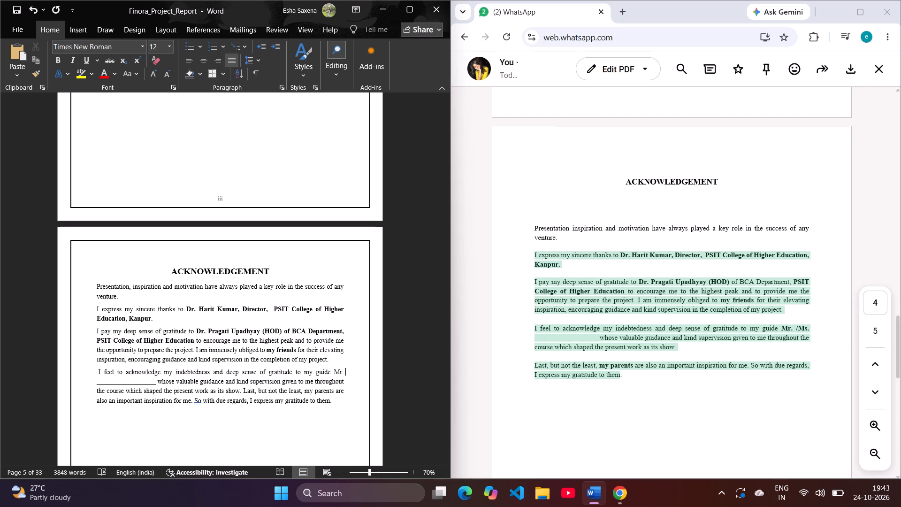
key("BackSpace")
key("BackSpace")
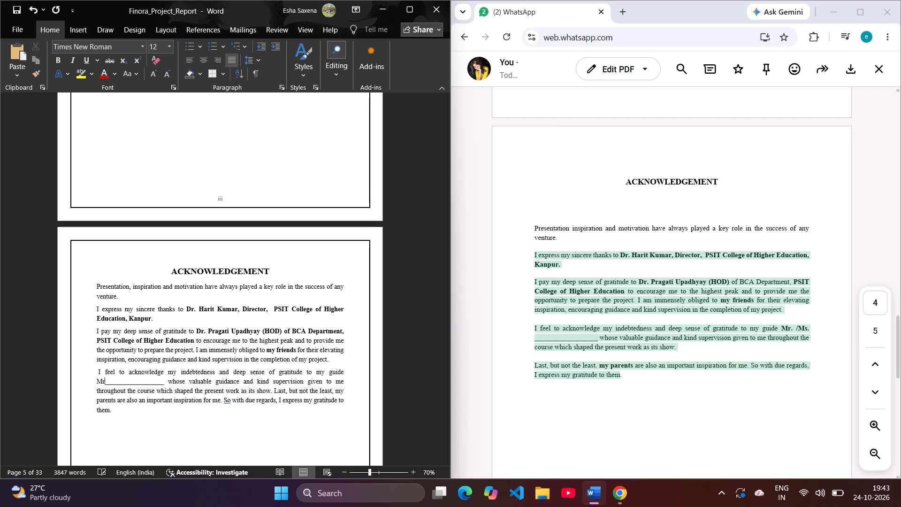
key("BackSpace")
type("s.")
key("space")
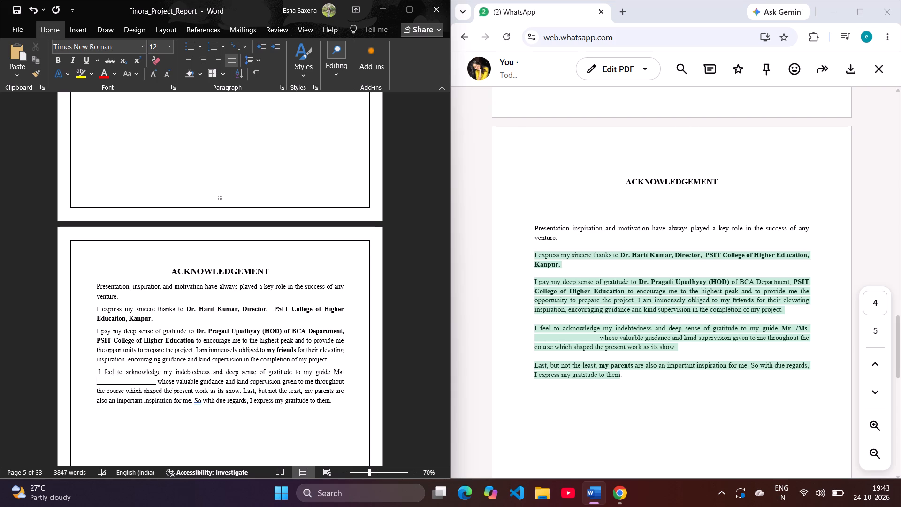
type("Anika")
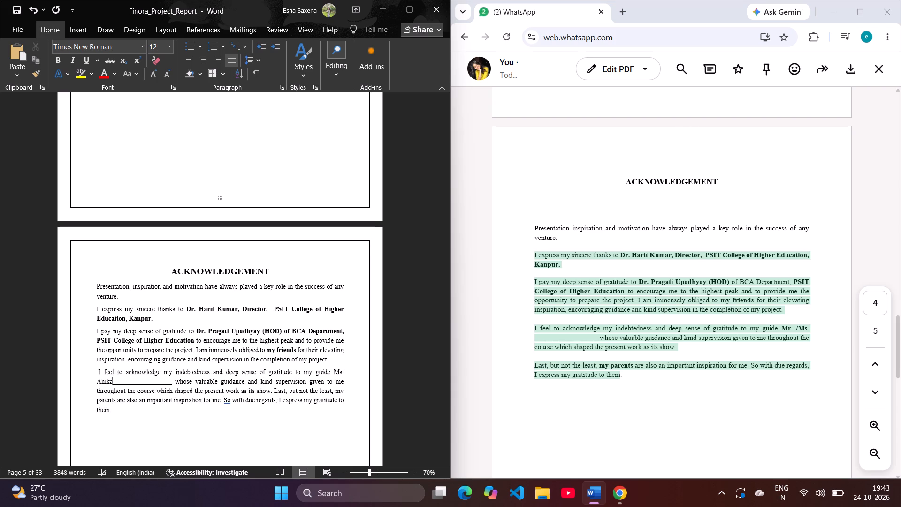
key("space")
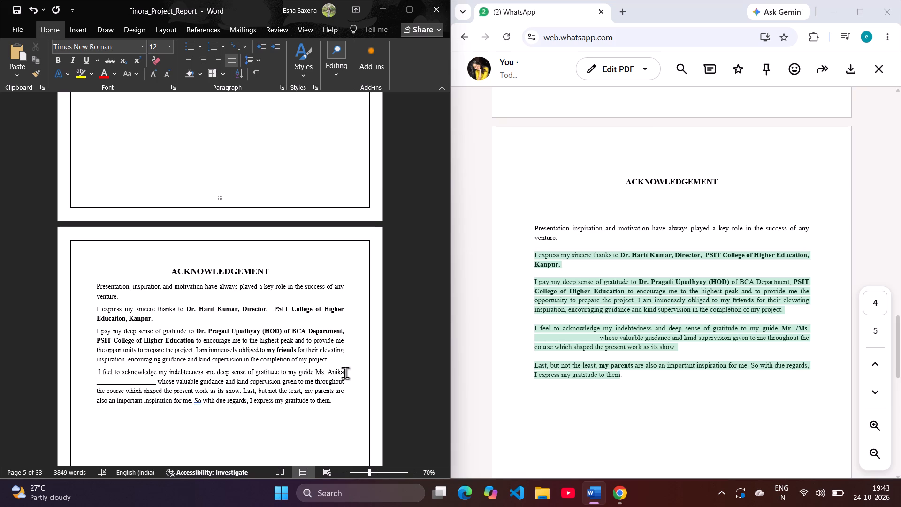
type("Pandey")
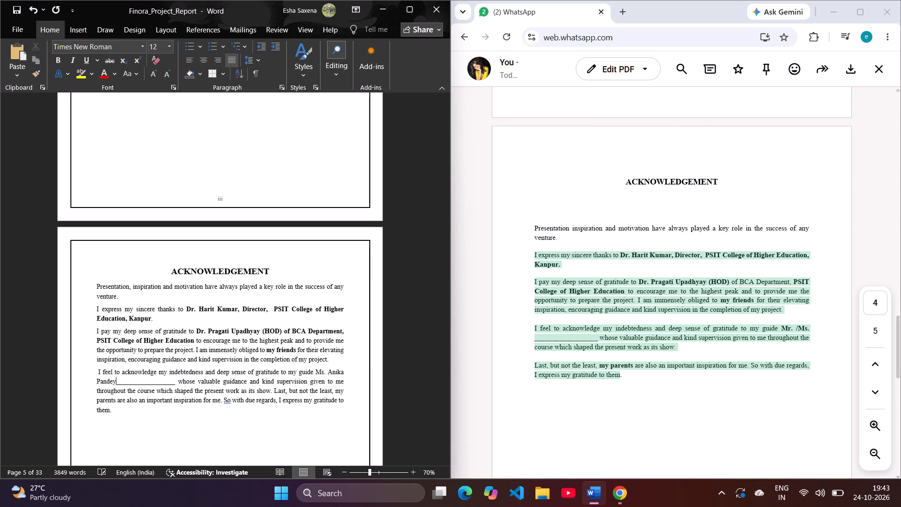
Delete the underscore blank after the guide's name, leaving a single space before "whose valuable guidance".
left_click(178, 382)
key("BackSpace")
key("BackSpace")
key("BackSpace")
key("BackSpace")
key("BackSpace")
key("BackSpace")
key("BackSpace")
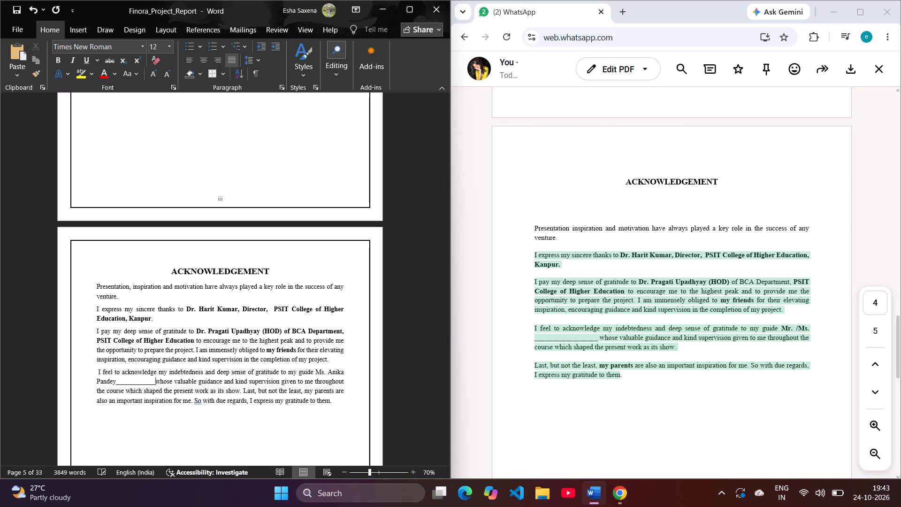
key("BackSpace")
key("BackSpace")
key("BackSpace")
key("BackSpace")
key("BackSpace")
key("BackSpace")
key("BackSpace")
key("BackSpace")
key("BackSpace")
key("BackSpace")
key("BackSpace")
key("BackSpace")
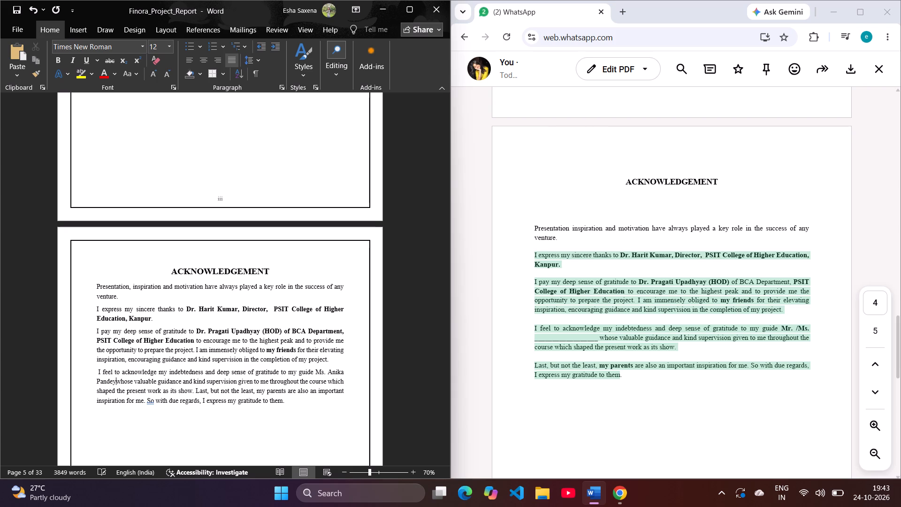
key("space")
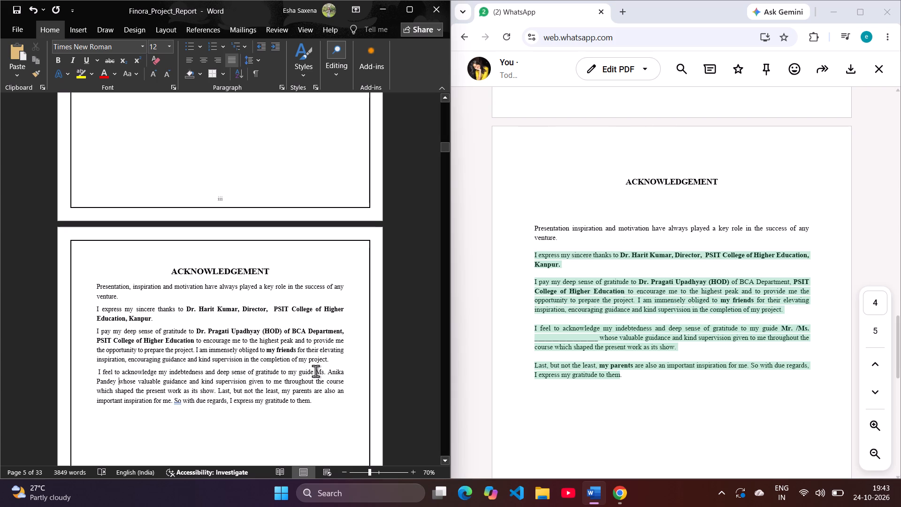
Bold the guide's title and name in the Acknowledgement.
left_click_drag(315, 371, 112, 378)
left_click(117, 361)
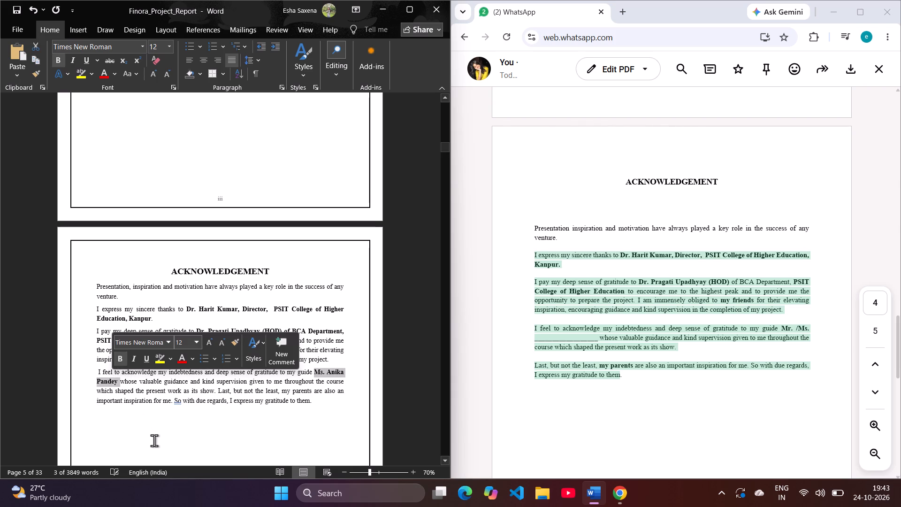
left_click(154, 440)
Examine the report's INDEX page alongside the last page of the reference format PDF.
scroll(191, 419, "down", 1)
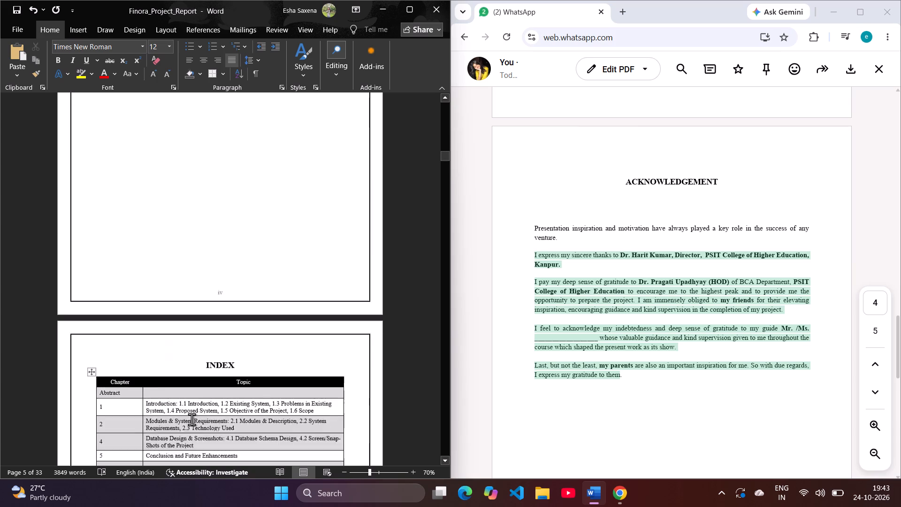
scroll(191, 419, "down", 2)
scroll(599, 406, "down", 1)
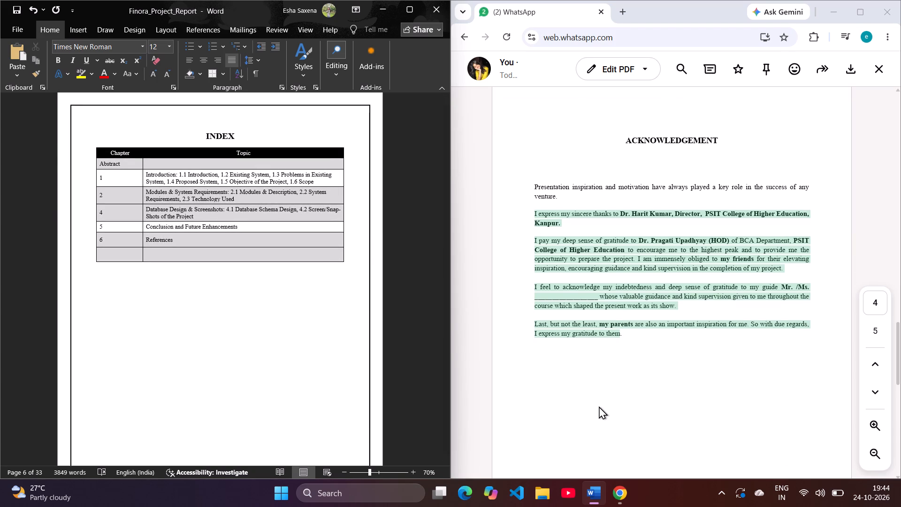
scroll(599, 406, "down", 1)
scroll(607, 338, "up", 1)
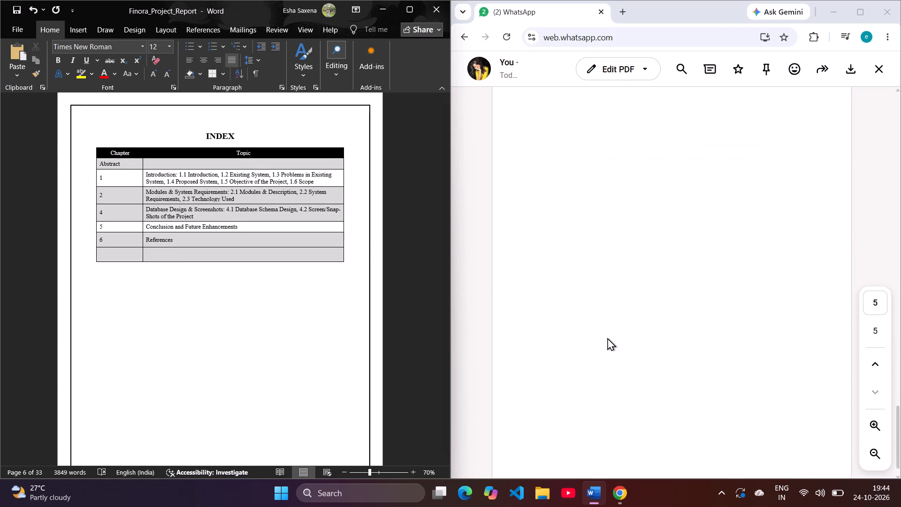
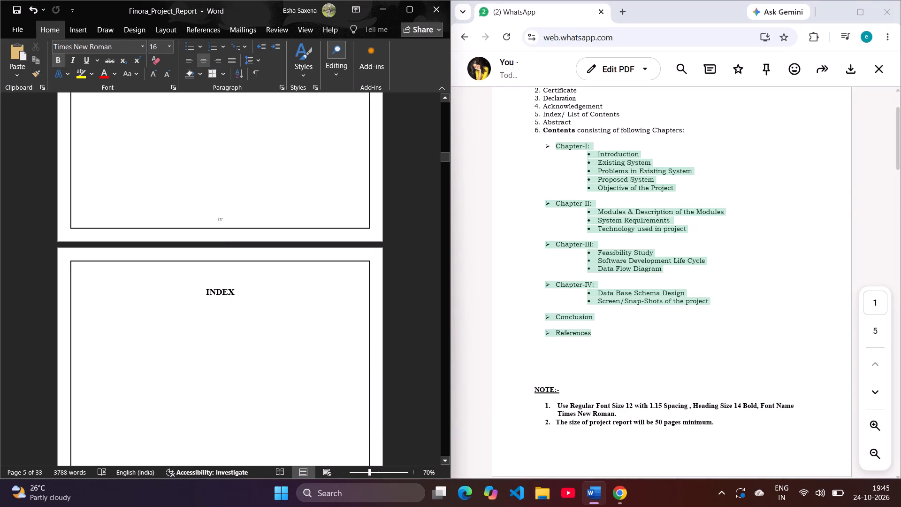
Try to open up an empty line directly below the INDEX heading for the list of contents.
left_click(121, 321)
left_click(257, 292)
key("Return")
key("BackSpace")
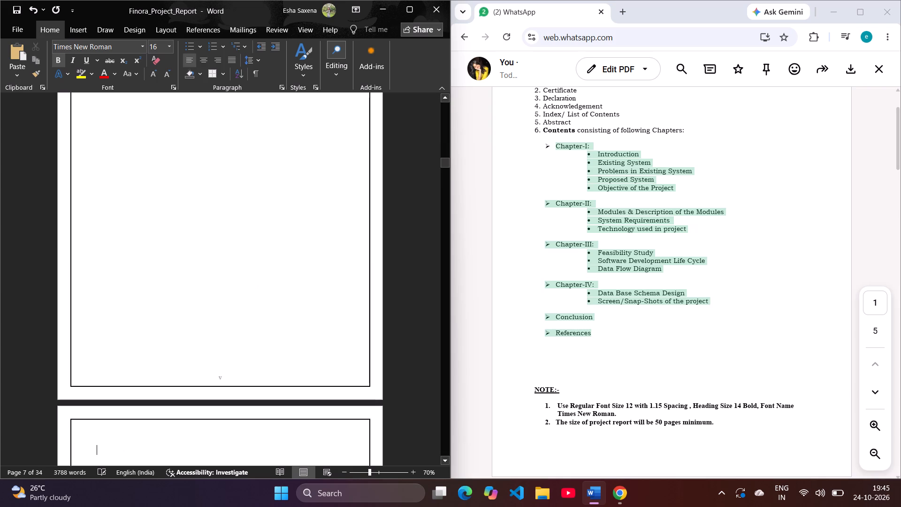
key("BackSpace")
scroll(257, 292, "up", 1)
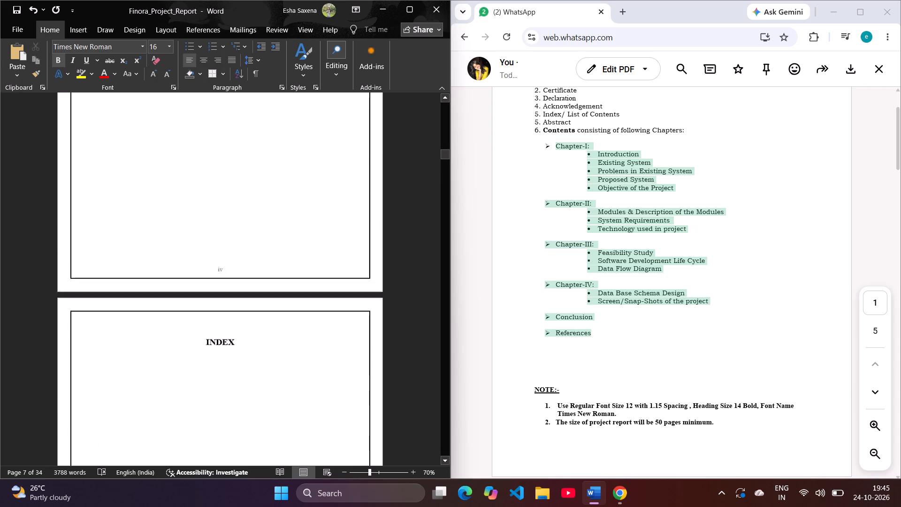
left_click(252, 363)
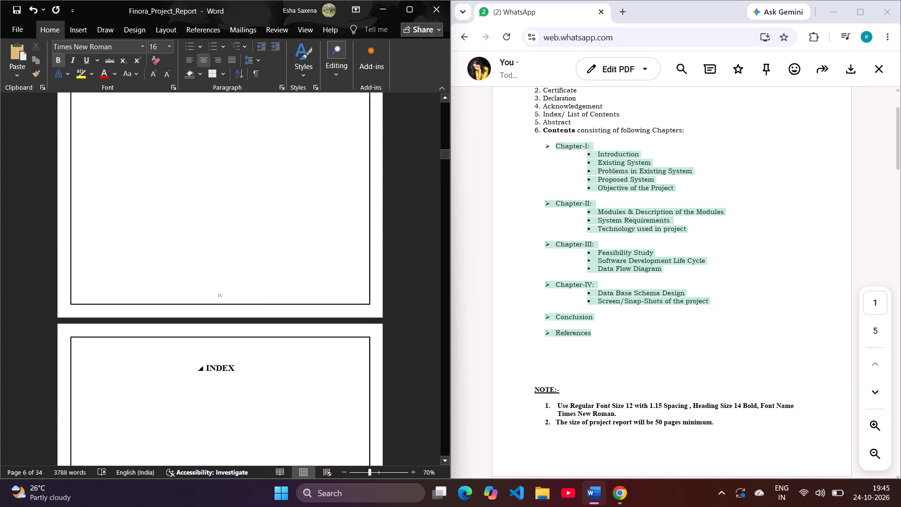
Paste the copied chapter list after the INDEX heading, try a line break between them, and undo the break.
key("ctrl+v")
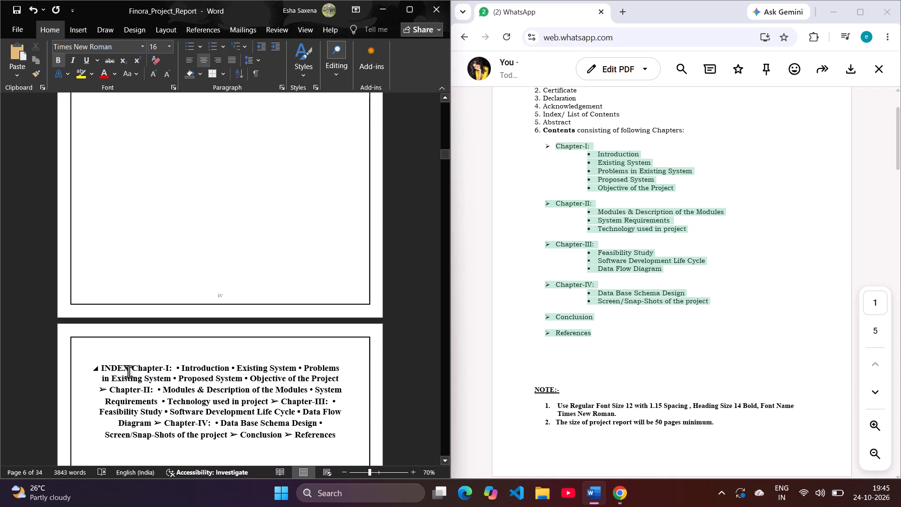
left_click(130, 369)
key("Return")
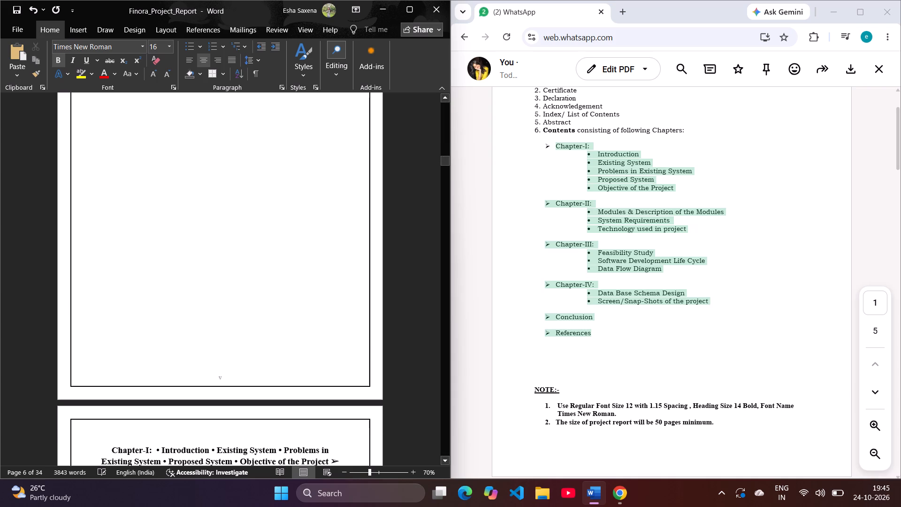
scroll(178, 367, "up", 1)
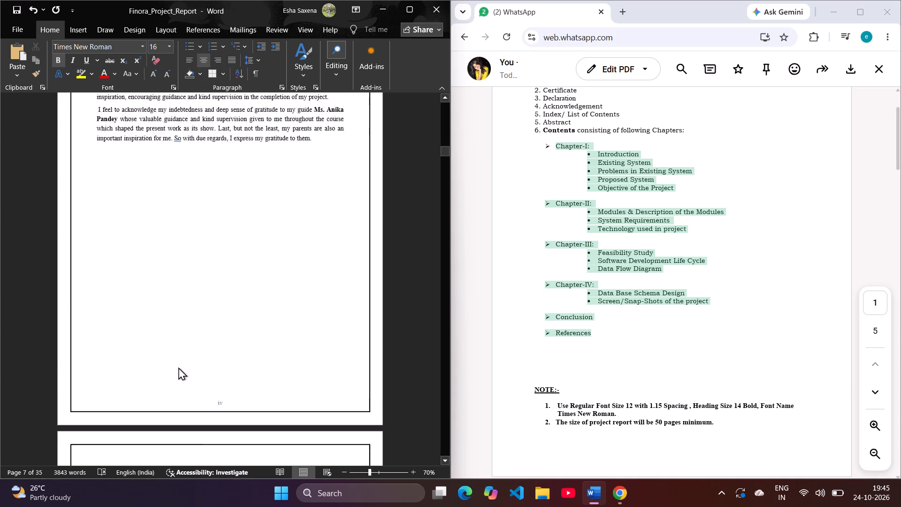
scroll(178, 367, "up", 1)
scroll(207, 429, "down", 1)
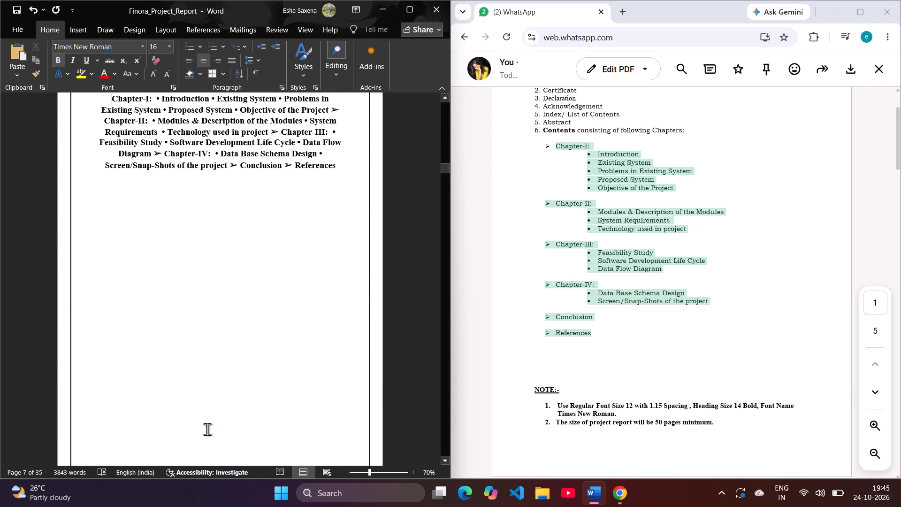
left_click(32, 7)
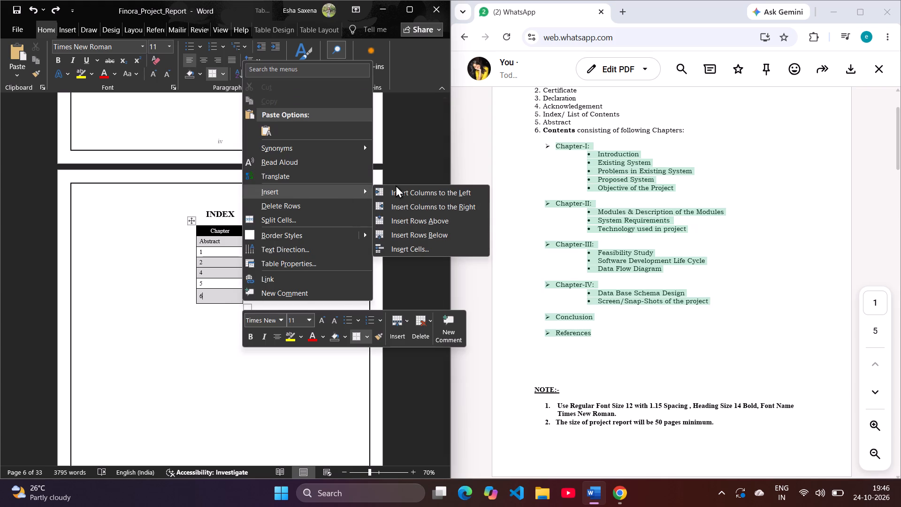
left_click(326, 204)
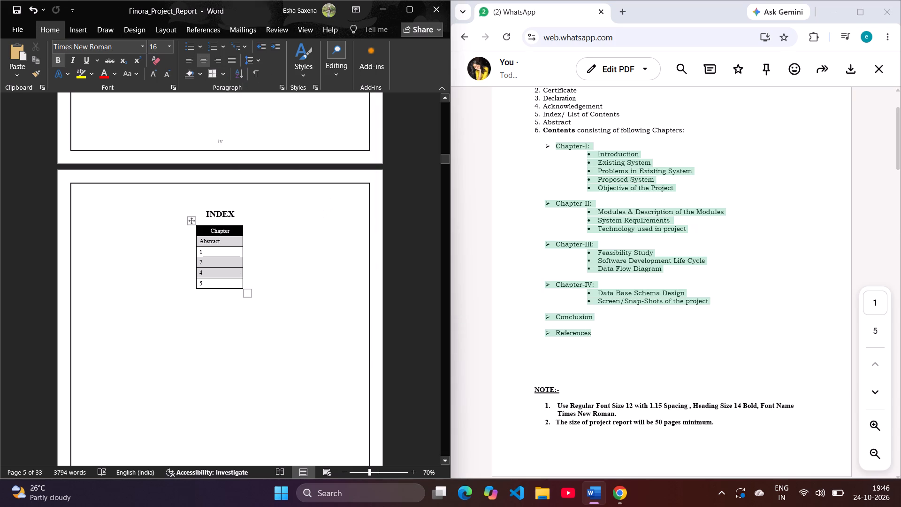
right_click(229, 287)
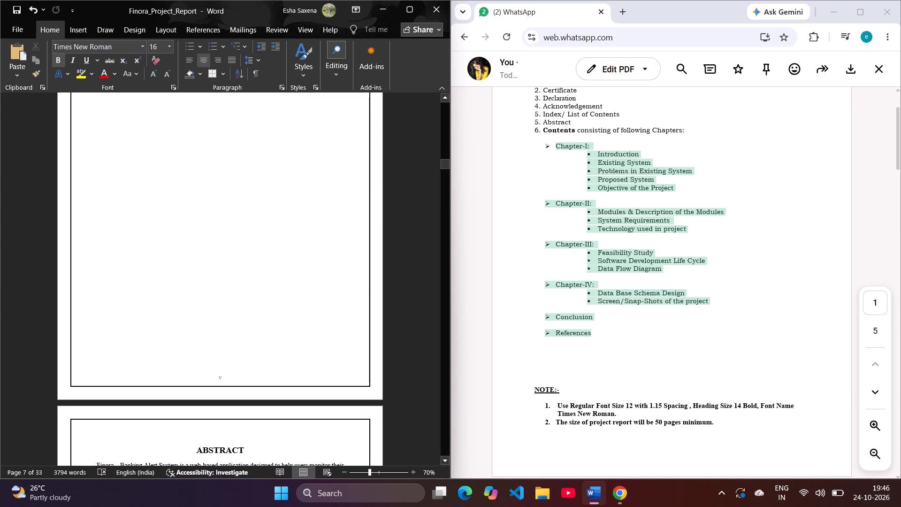
scroll(268, 254, "up", 1)
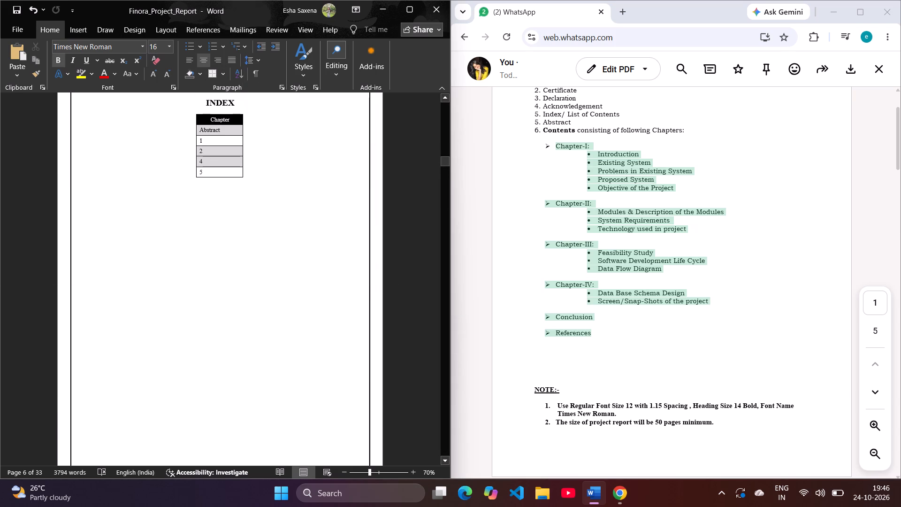
right_click(229, 179)
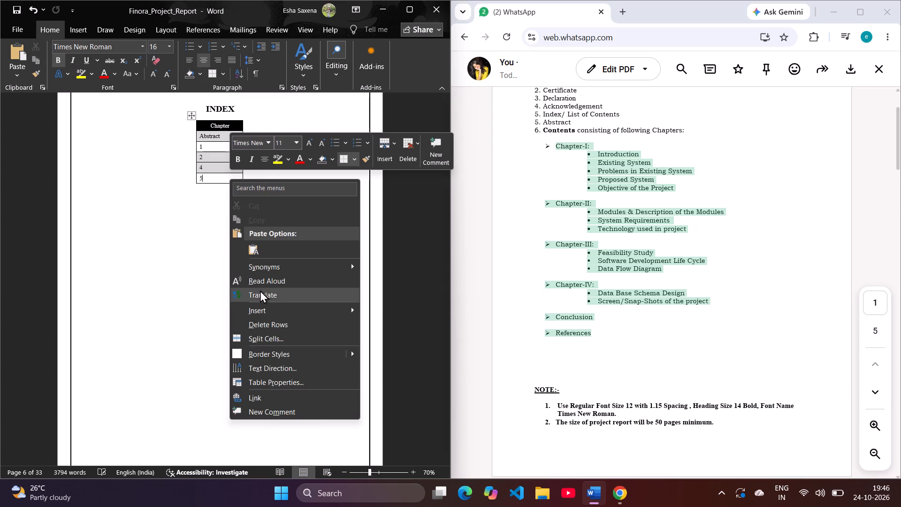
left_click(267, 321)
Open the editing options for the row numbered 4 in the Chapter table on the INDEX page.
scroll(264, 232, "up", 1)
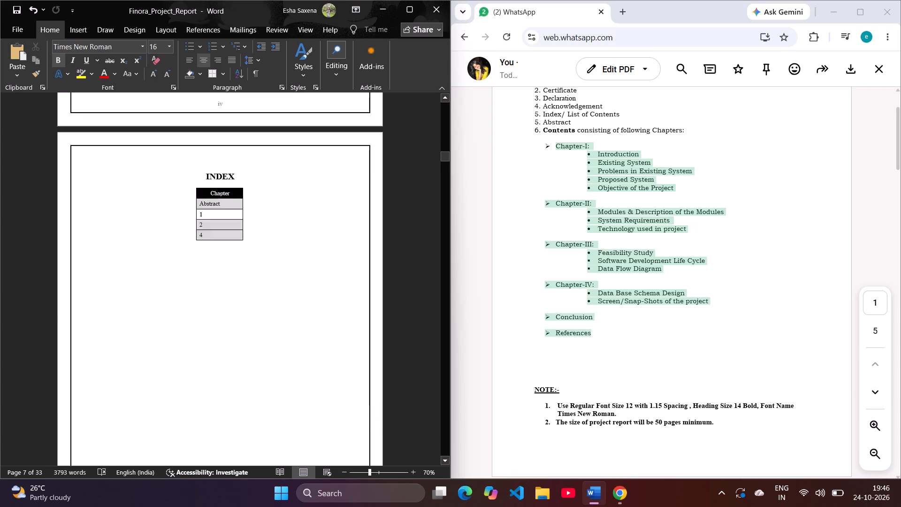
scroll(264, 232, "up", 1)
scroll(246, 278, "down", 1)
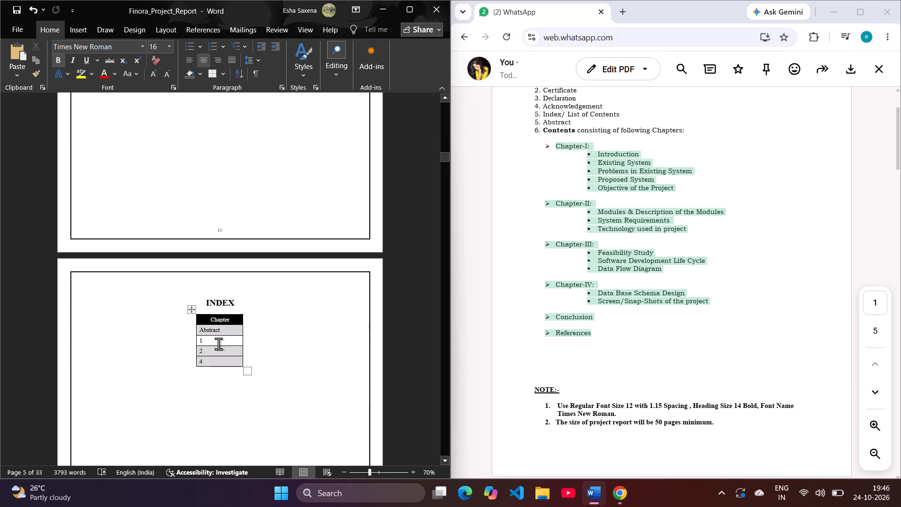
right_click(216, 359)
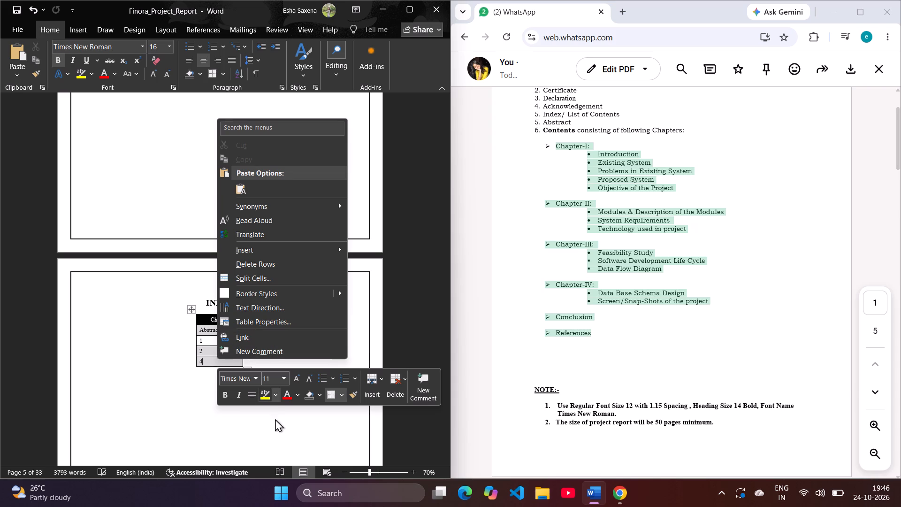
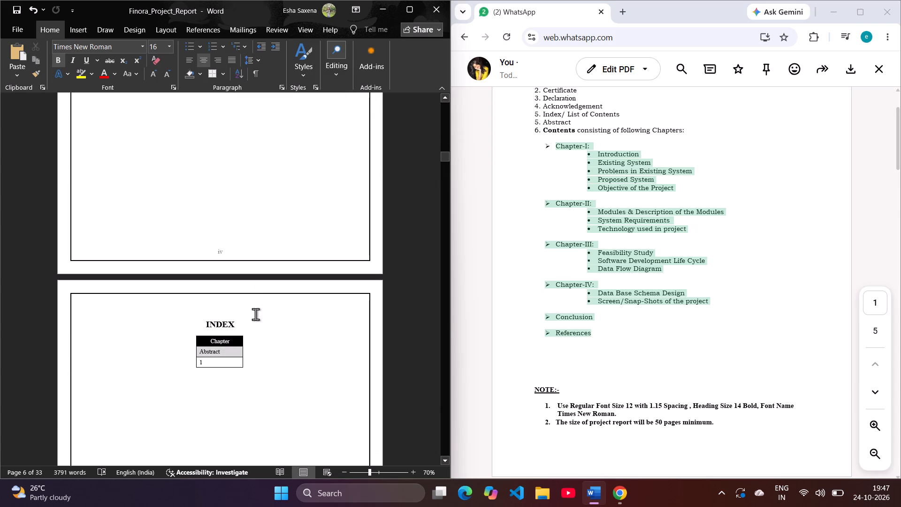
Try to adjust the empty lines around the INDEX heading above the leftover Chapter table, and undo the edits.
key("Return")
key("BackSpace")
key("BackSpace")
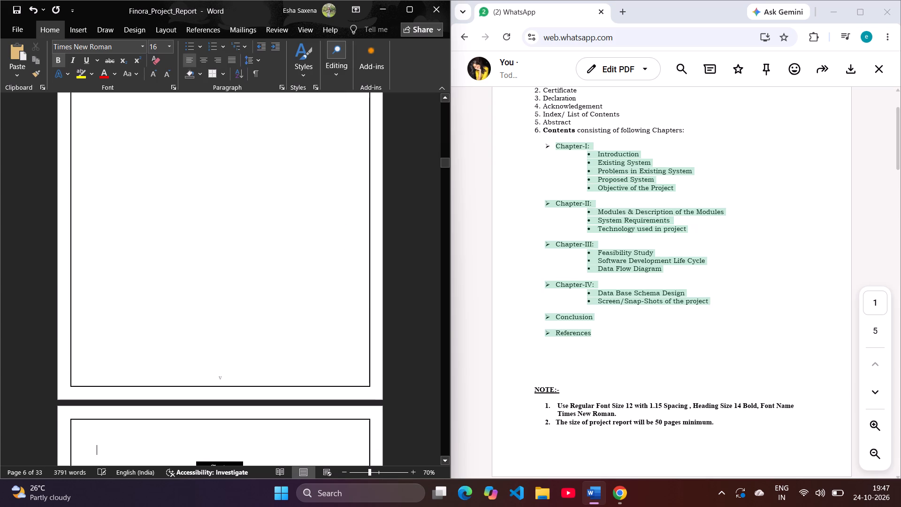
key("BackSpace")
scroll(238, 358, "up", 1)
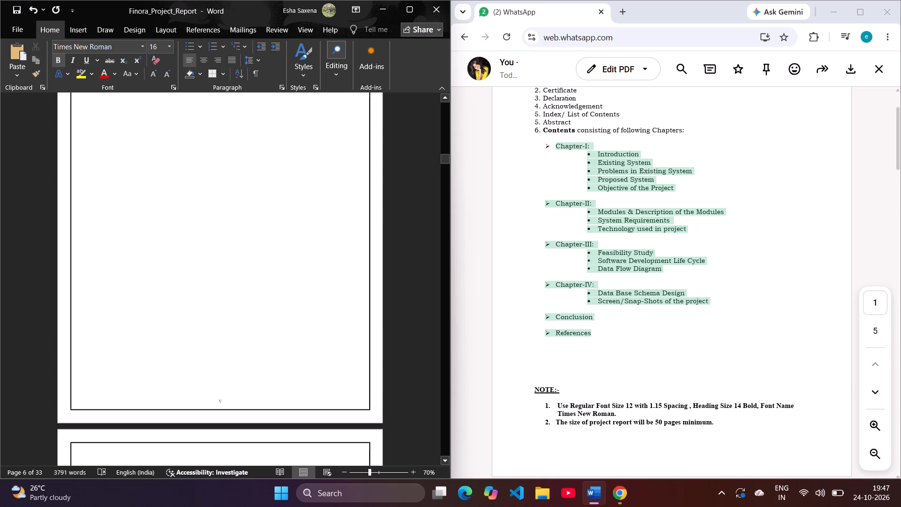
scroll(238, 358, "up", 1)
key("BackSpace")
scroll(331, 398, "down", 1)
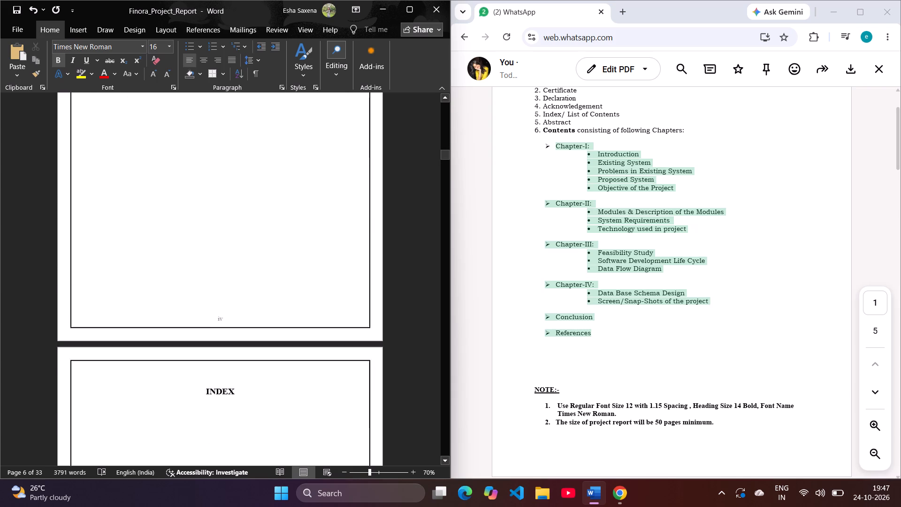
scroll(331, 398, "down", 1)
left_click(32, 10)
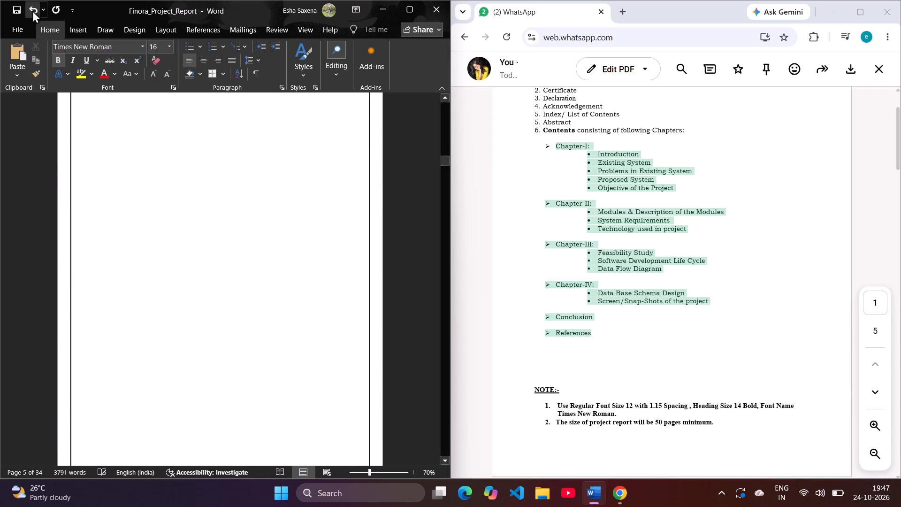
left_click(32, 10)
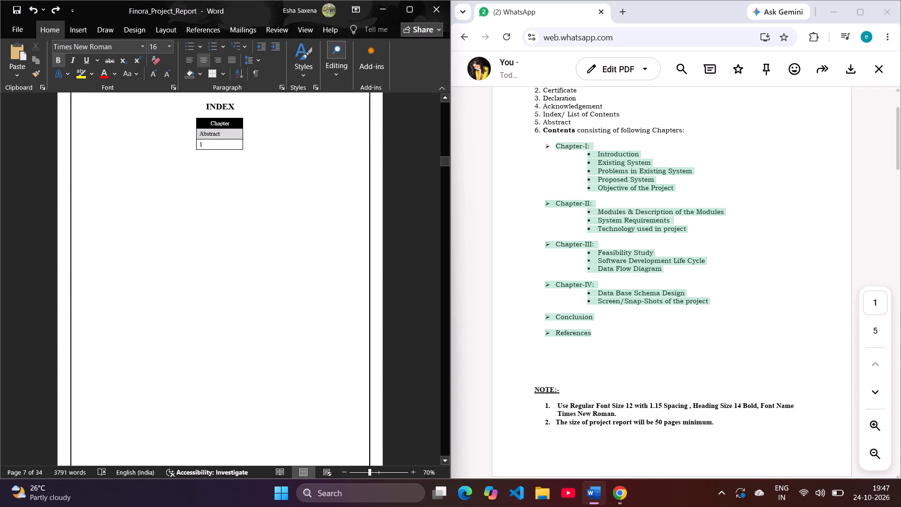
Delete the Abstract, 1 and Chapter rows of the leftover table below the INDEX heading, removing the whole table.
scroll(248, 262, "up", 1)
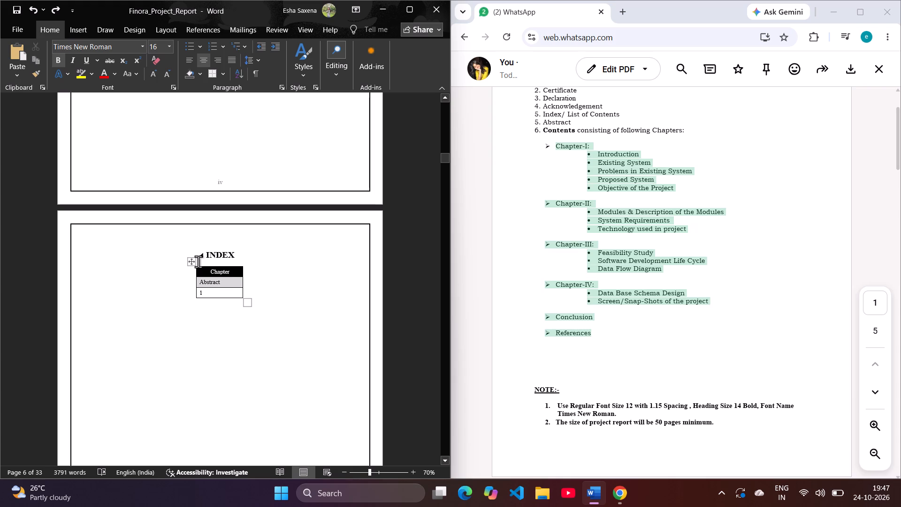
right_click(229, 279)
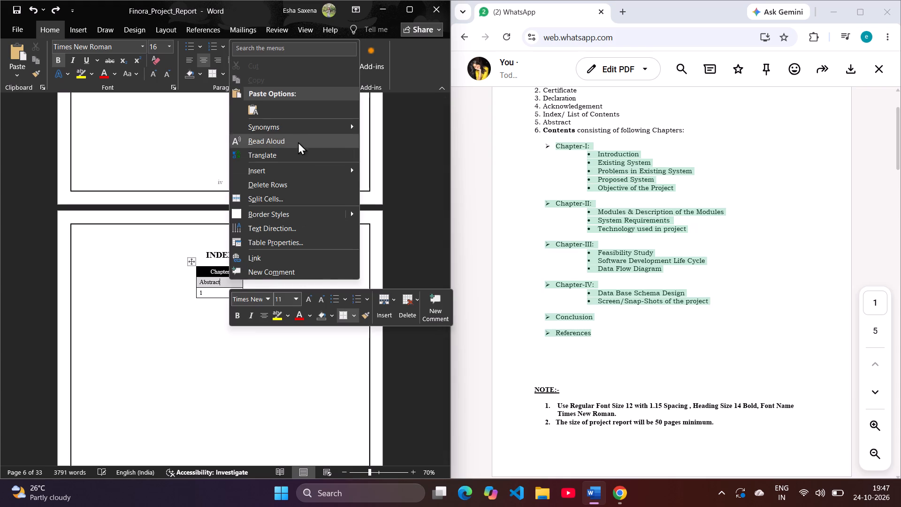
left_click(282, 182)
right_click(237, 284)
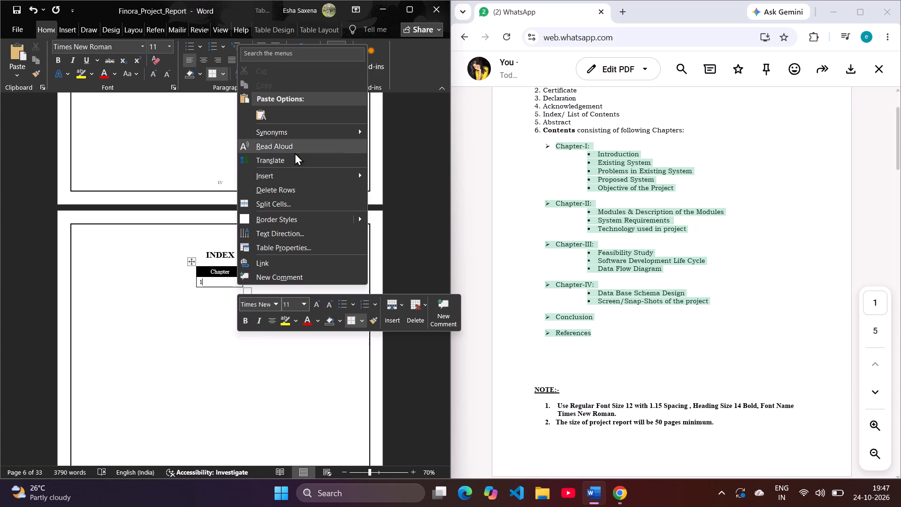
left_click(301, 183)
scroll(283, 247, "up", 1)
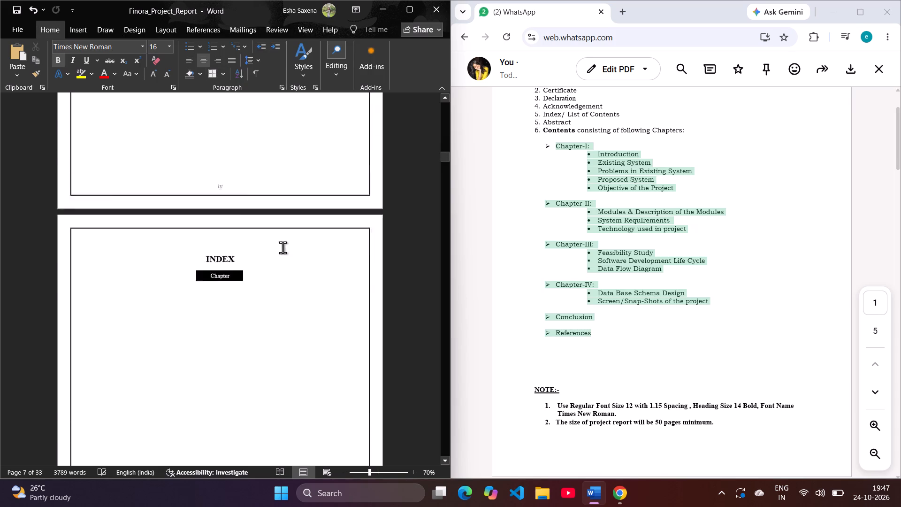
scroll(283, 247, "up", 1)
right_click(228, 353)
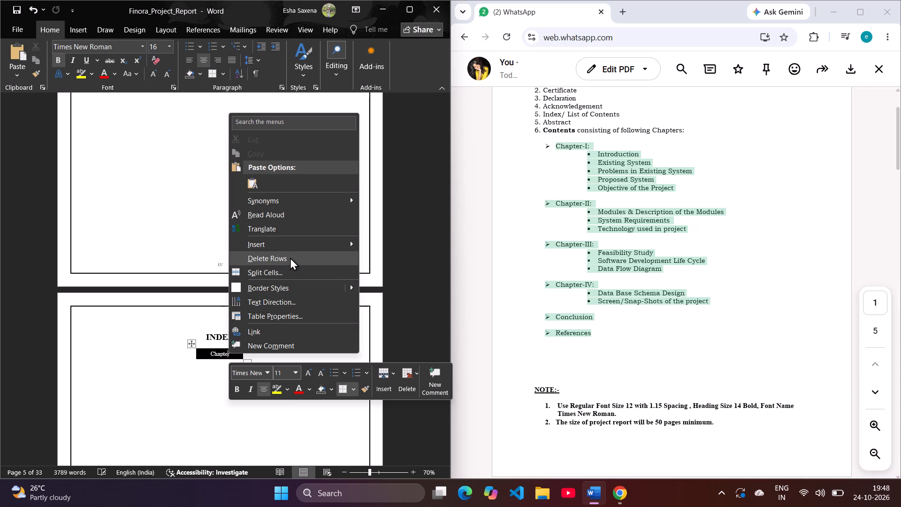
left_click(290, 257)
scroll(269, 280, "up", 1)
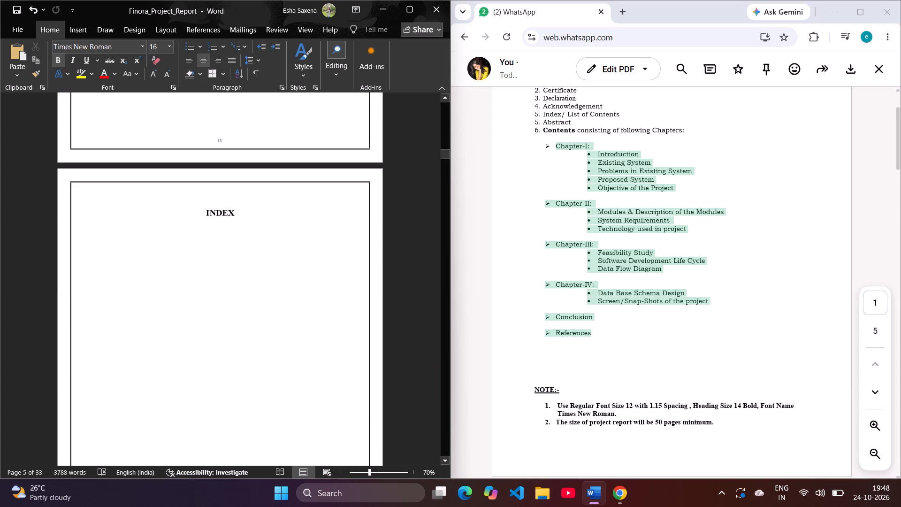
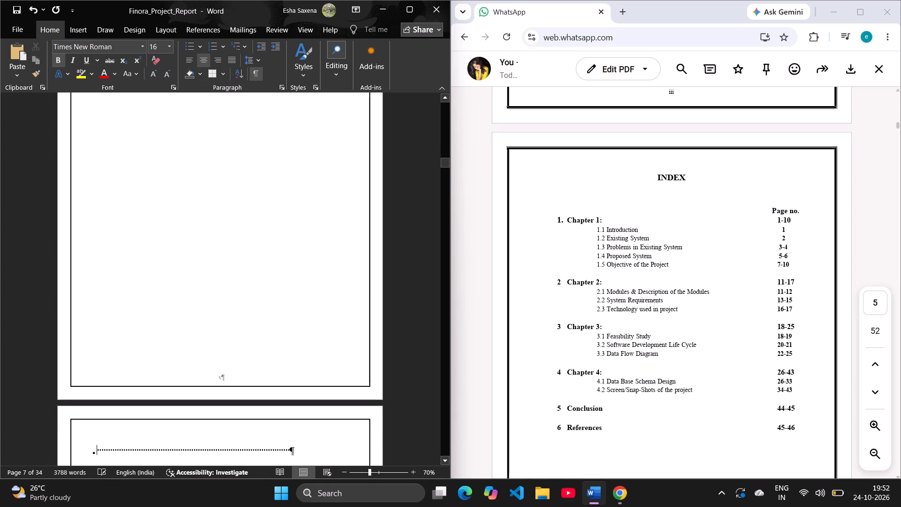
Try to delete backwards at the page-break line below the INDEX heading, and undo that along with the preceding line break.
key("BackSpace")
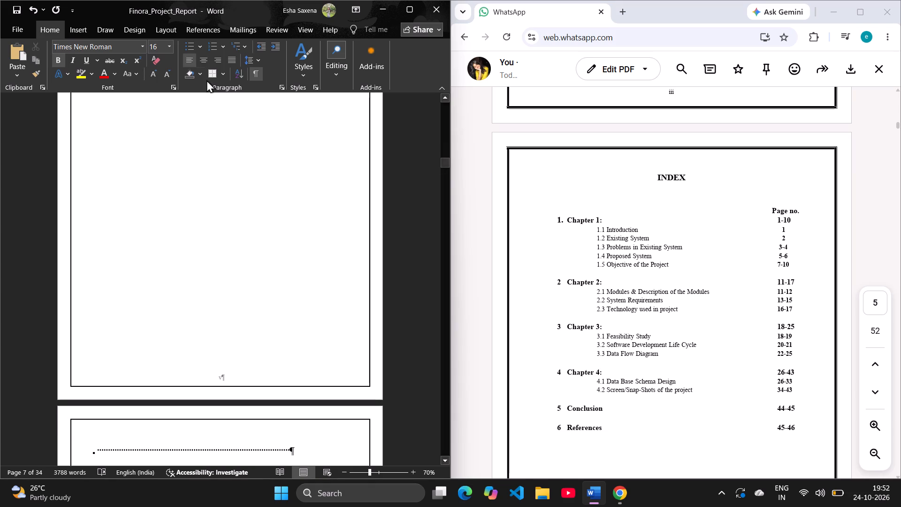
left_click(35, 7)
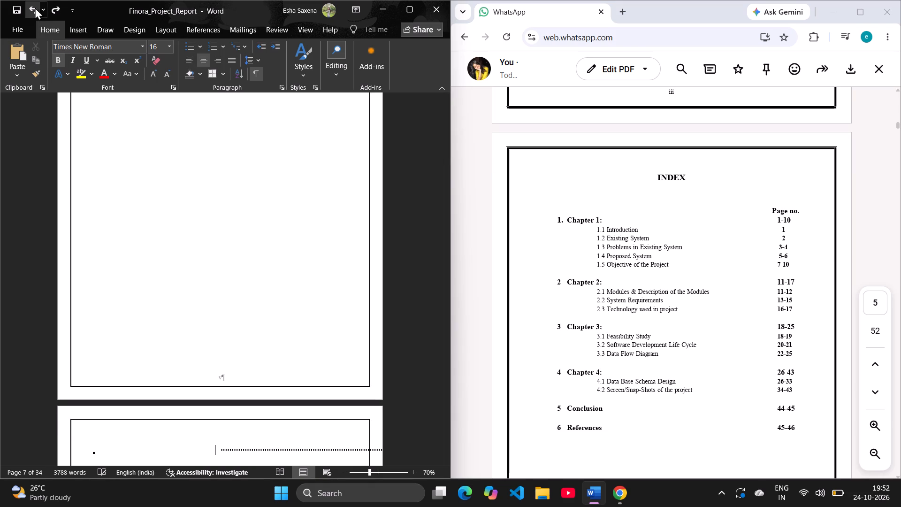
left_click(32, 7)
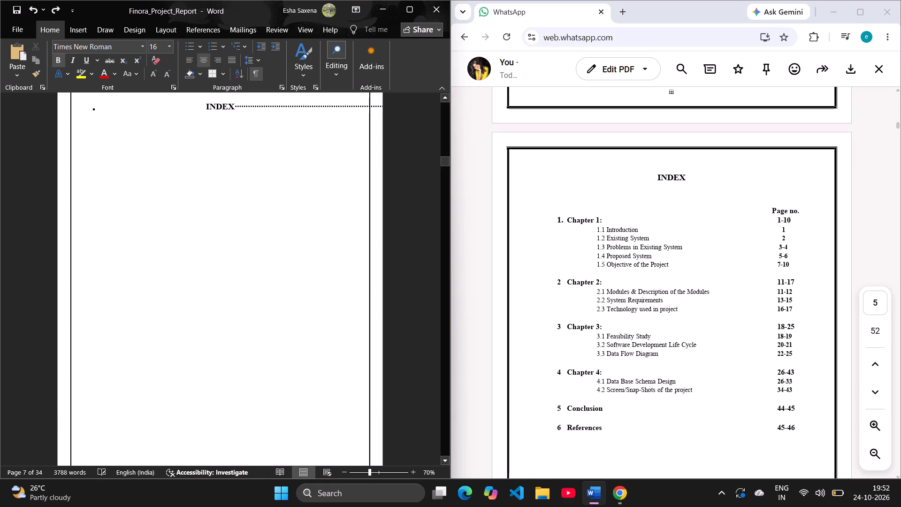
Hide the paragraph and formatting marks in the report.
scroll(203, 215, "up", 1)
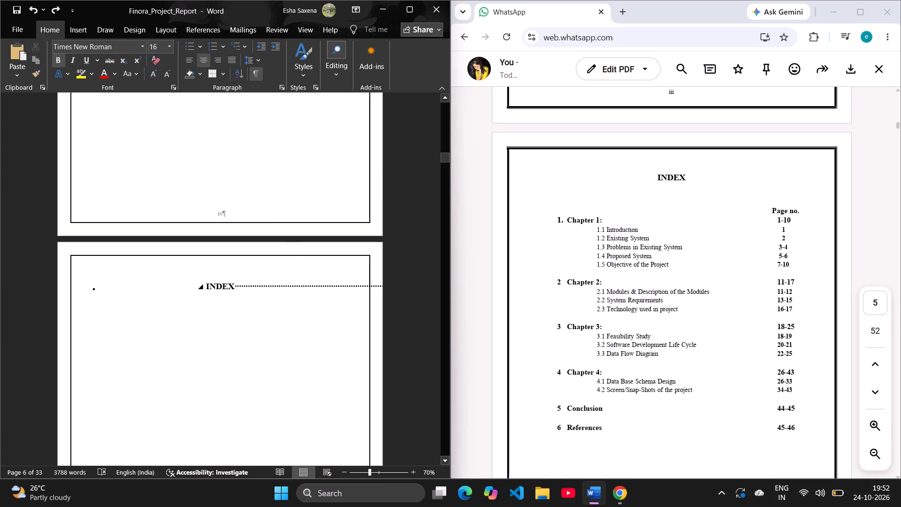
left_click(256, 76)
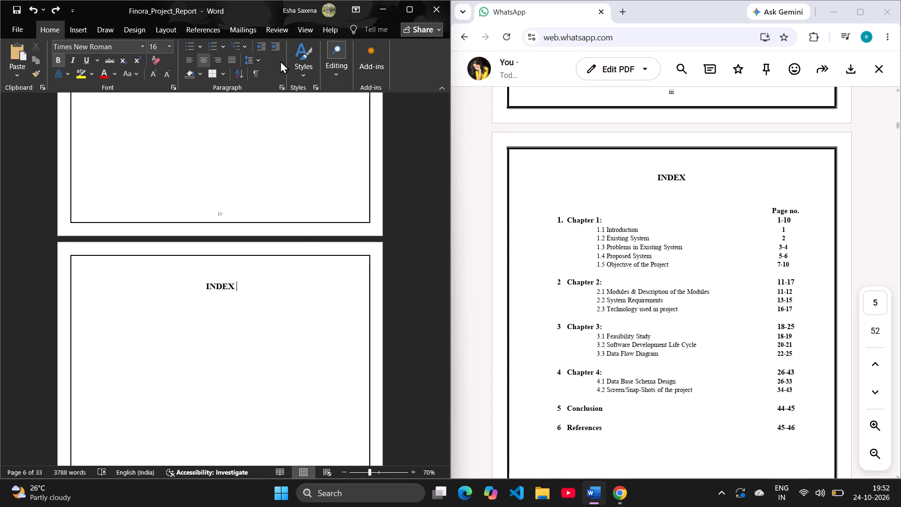
Open the Sort Text dialog at the INDEX heading.
left_click(239, 72)
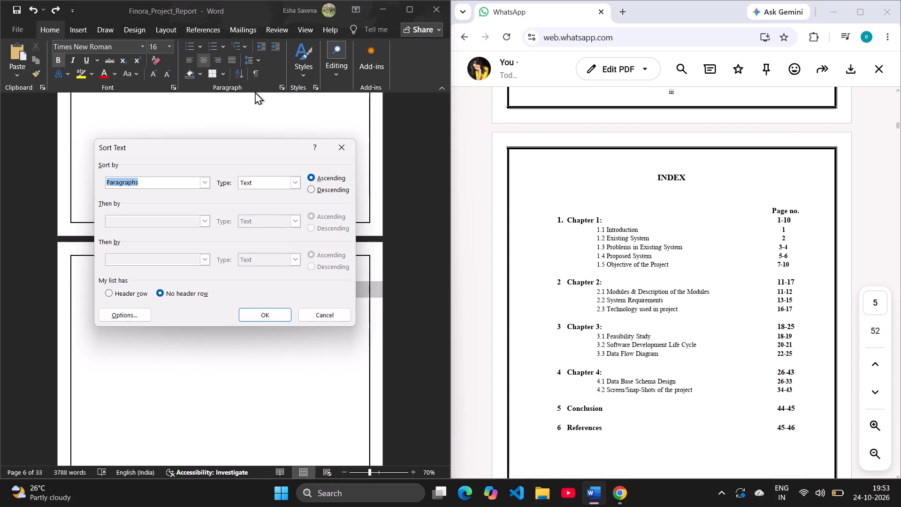
Dismiss the text sorting settings without applying them and open the line spacing choices for the INDEX page text.
left_click(336, 142)
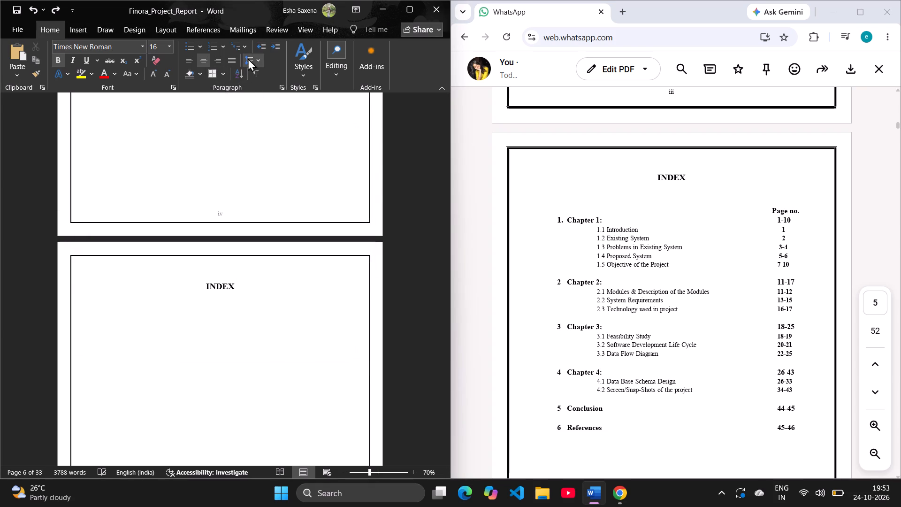
left_click(248, 58)
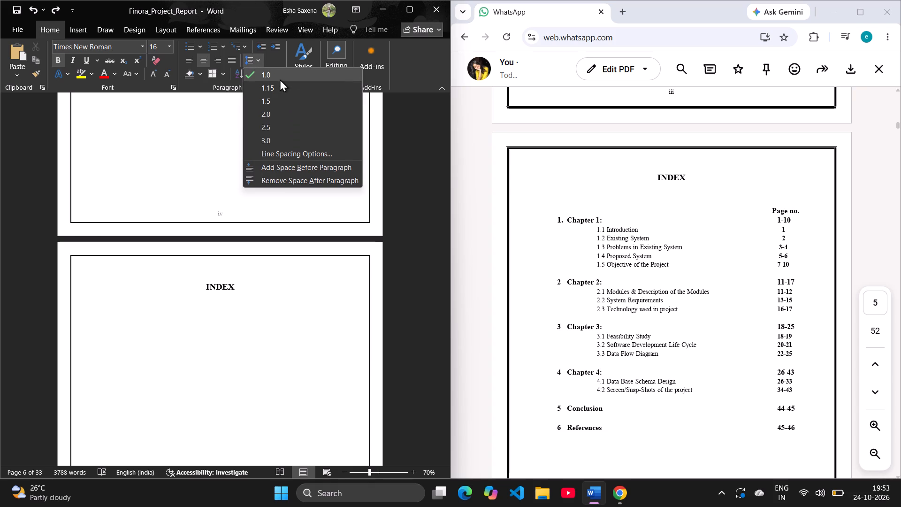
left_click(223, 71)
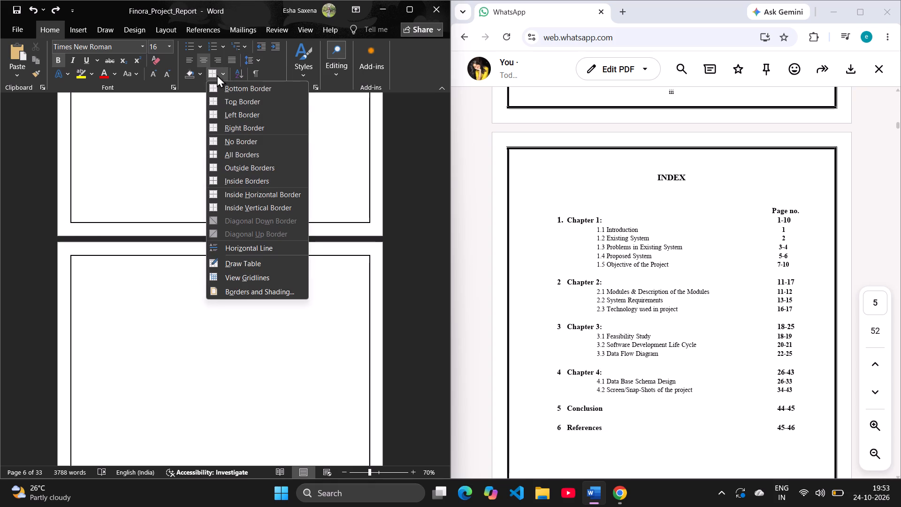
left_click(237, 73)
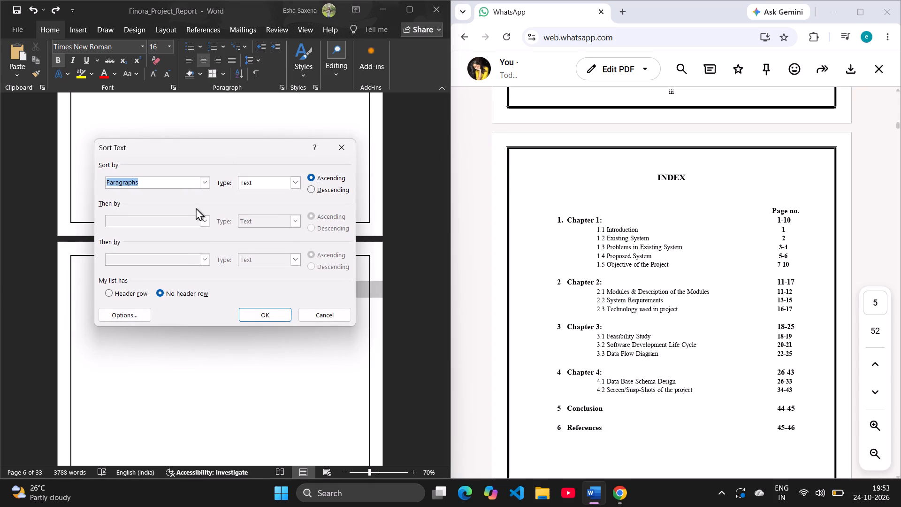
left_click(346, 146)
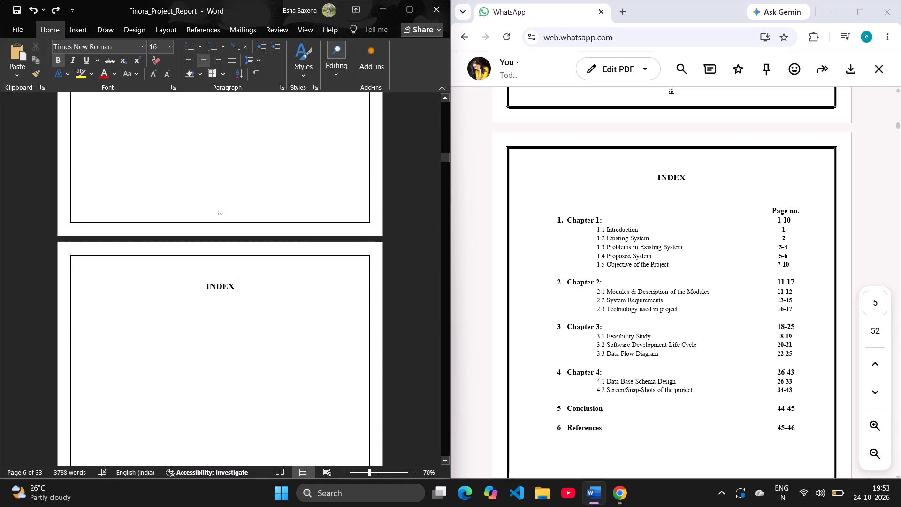
Reduce the paragraph spacing after the INDEX heading, keeping it centred with single line spacing.
left_click(283, 87)
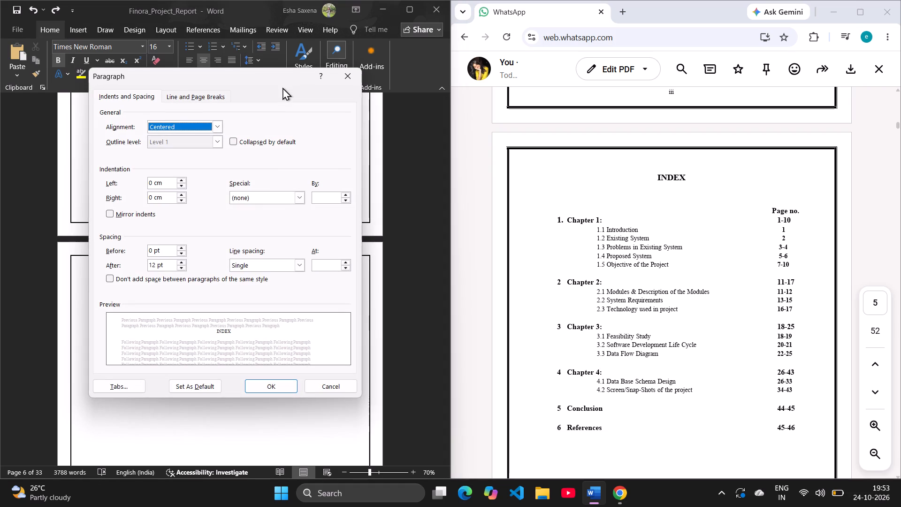
triple_click(180, 261)
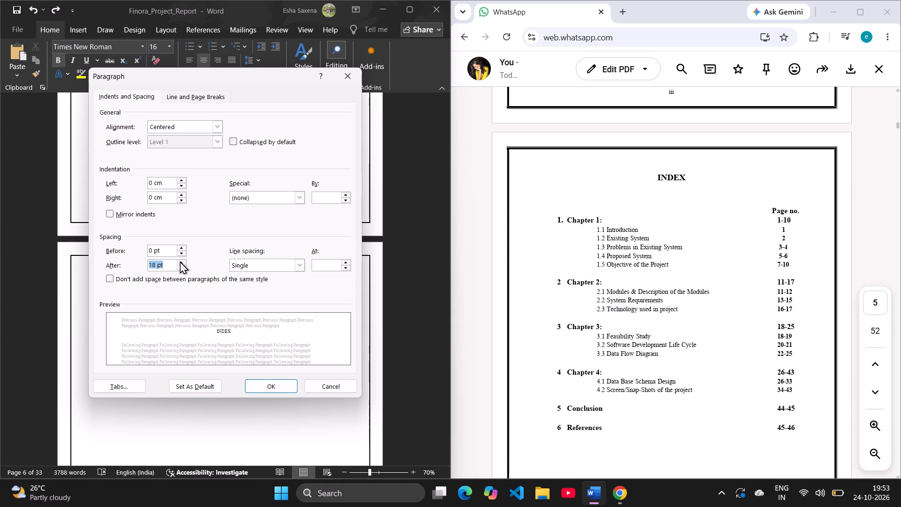
triple_click(180, 266)
left_click(180, 266)
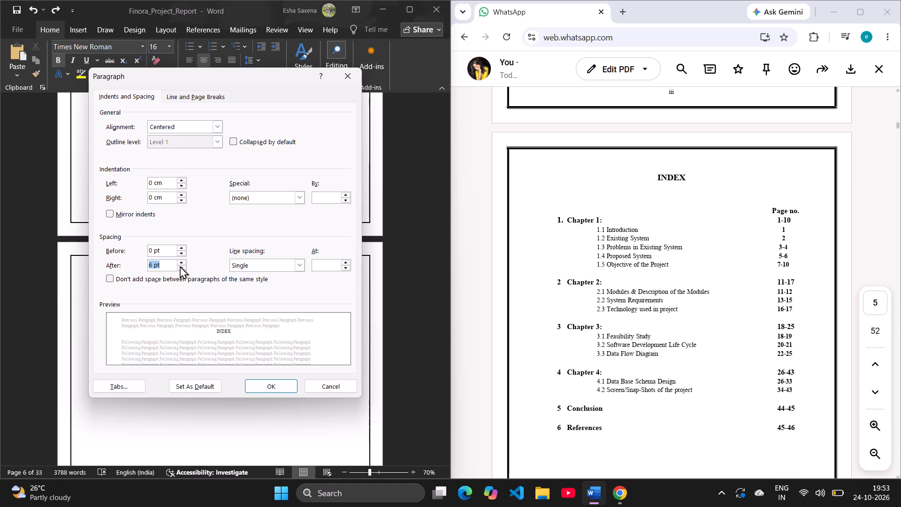
left_click(180, 266)
left_click(269, 384)
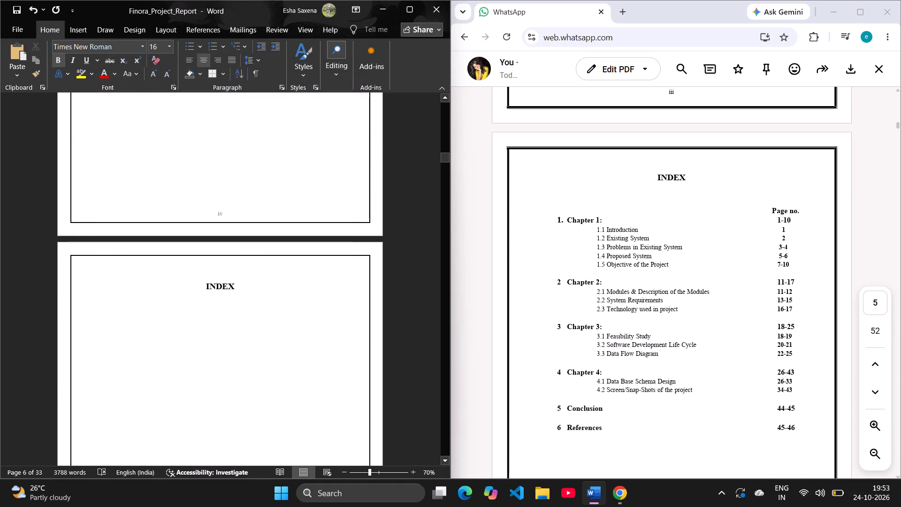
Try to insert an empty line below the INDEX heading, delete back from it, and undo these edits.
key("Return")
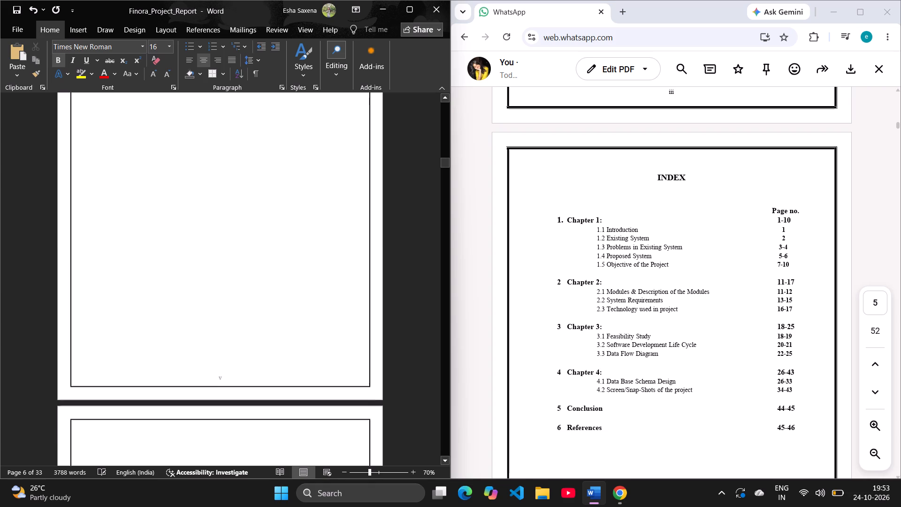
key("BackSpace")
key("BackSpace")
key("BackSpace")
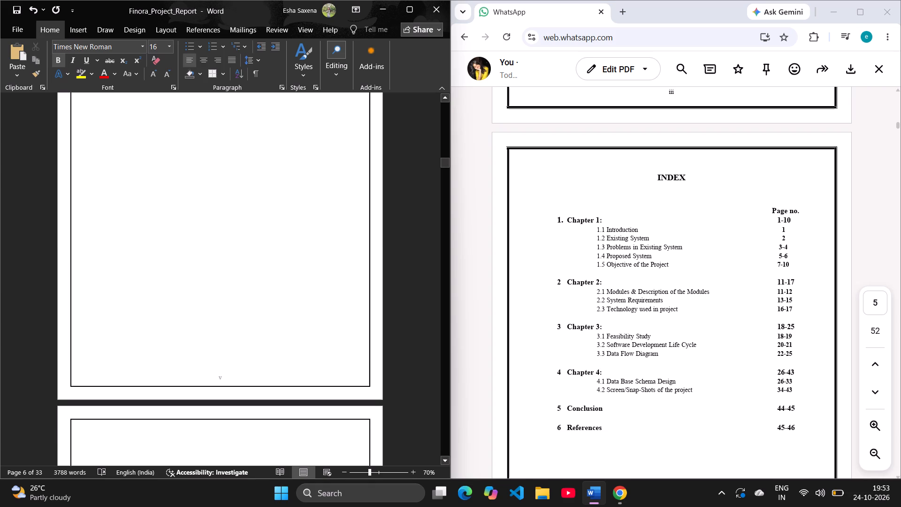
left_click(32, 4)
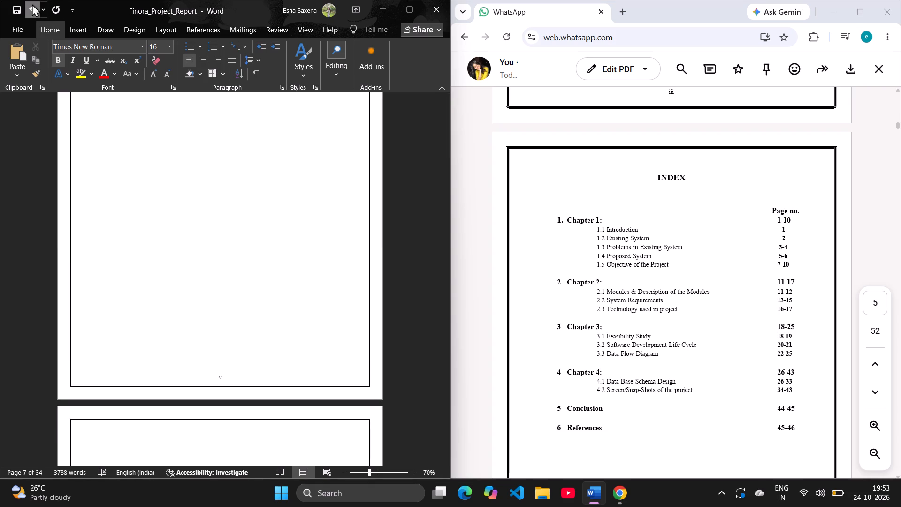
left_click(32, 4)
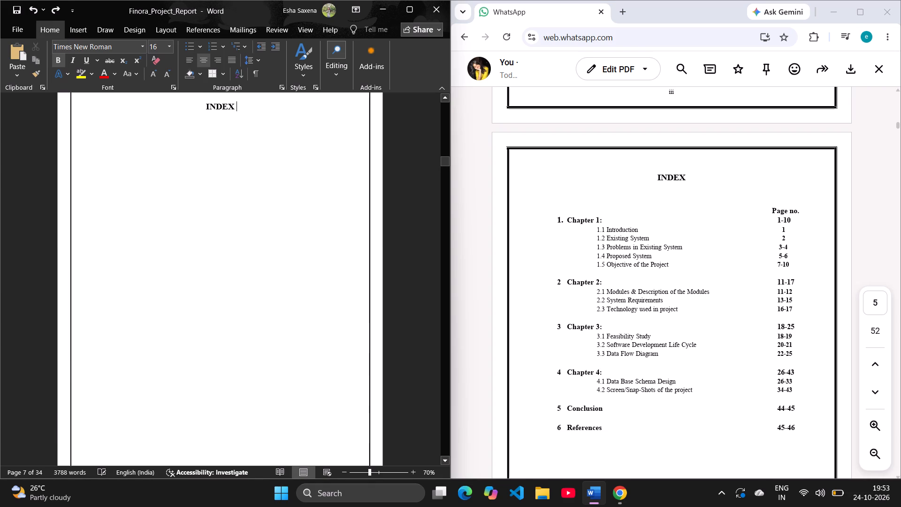
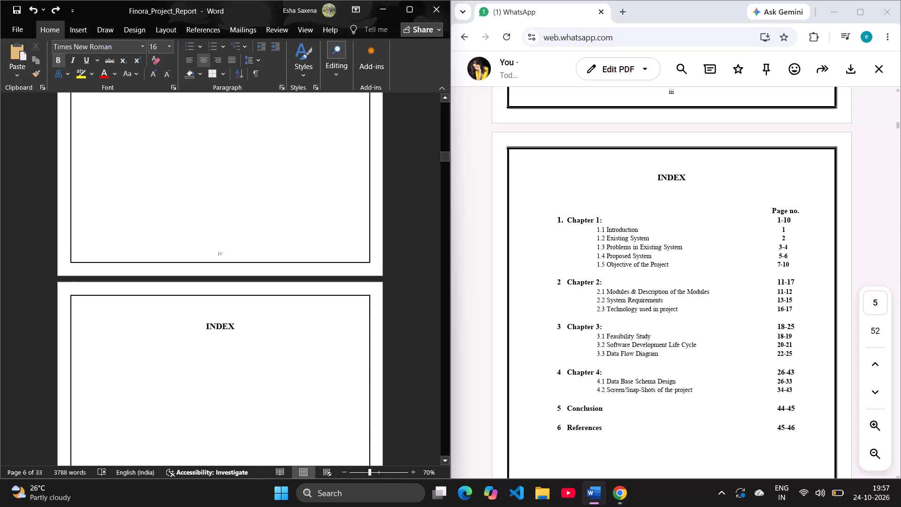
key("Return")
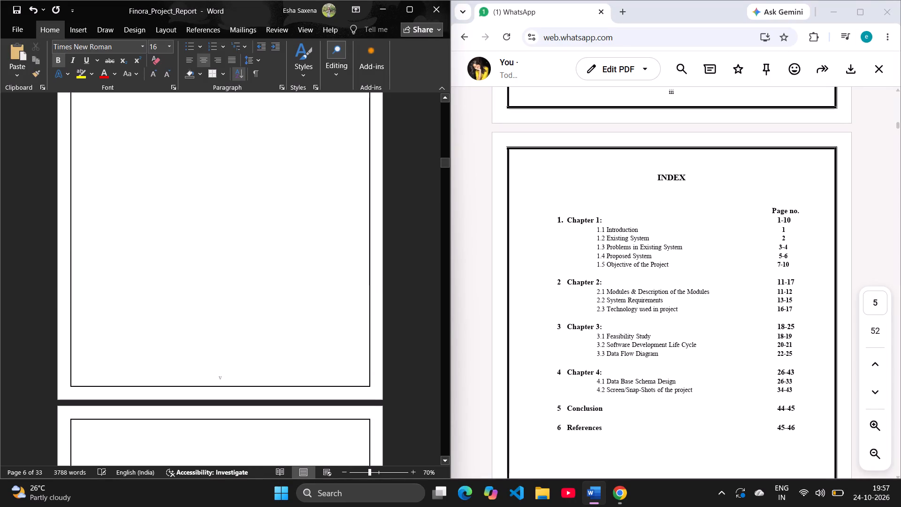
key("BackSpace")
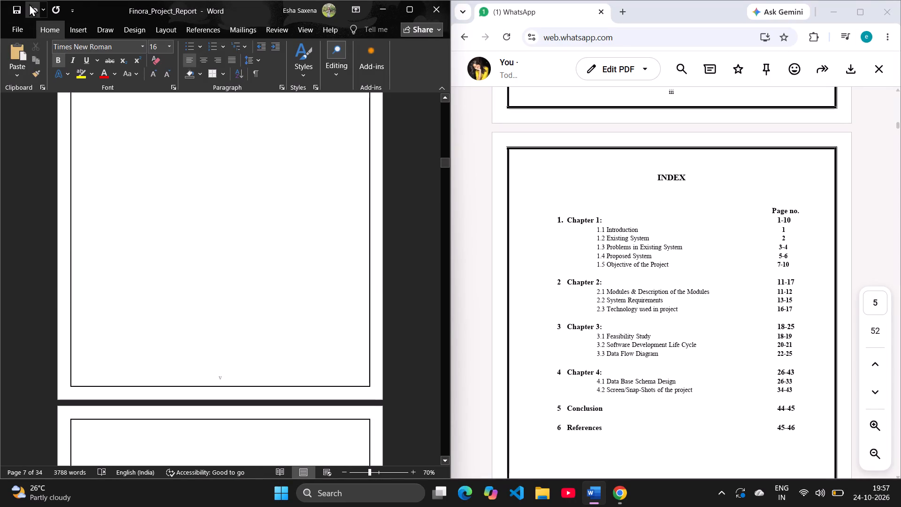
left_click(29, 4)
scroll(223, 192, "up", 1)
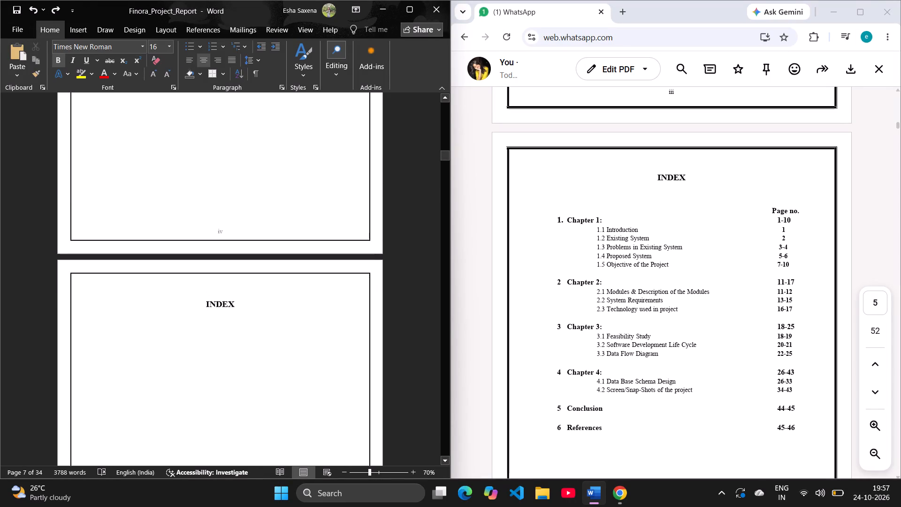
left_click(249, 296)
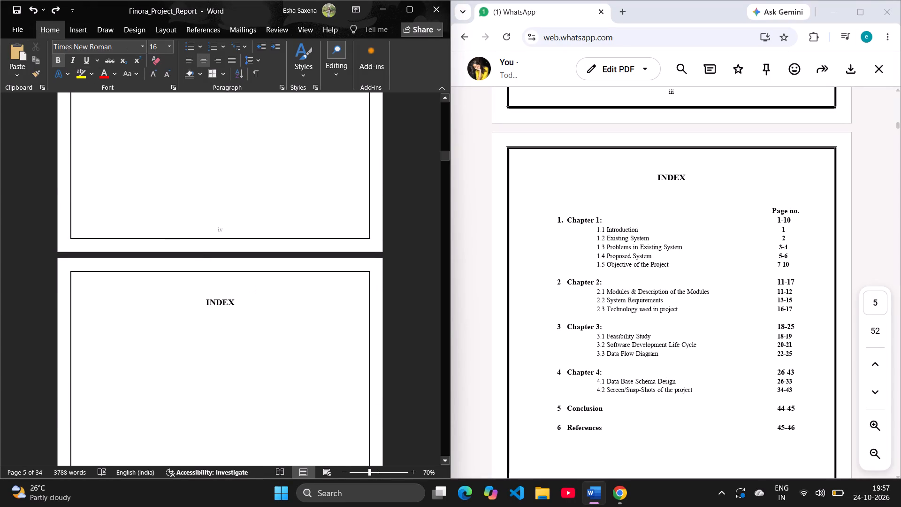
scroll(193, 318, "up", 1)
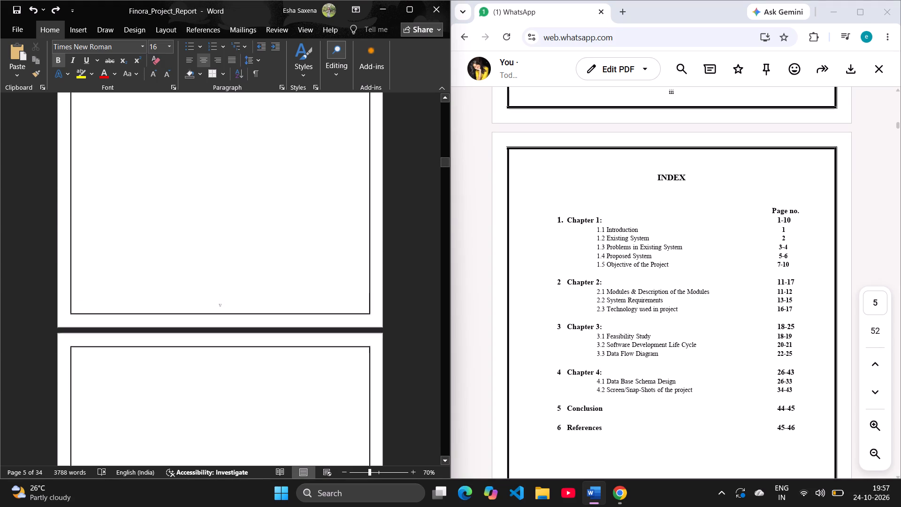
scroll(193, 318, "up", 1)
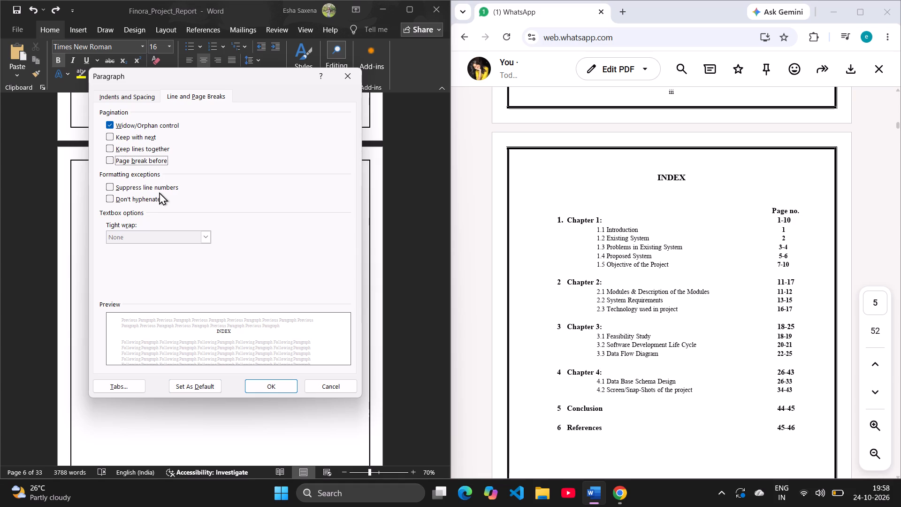
left_click(276, 388)
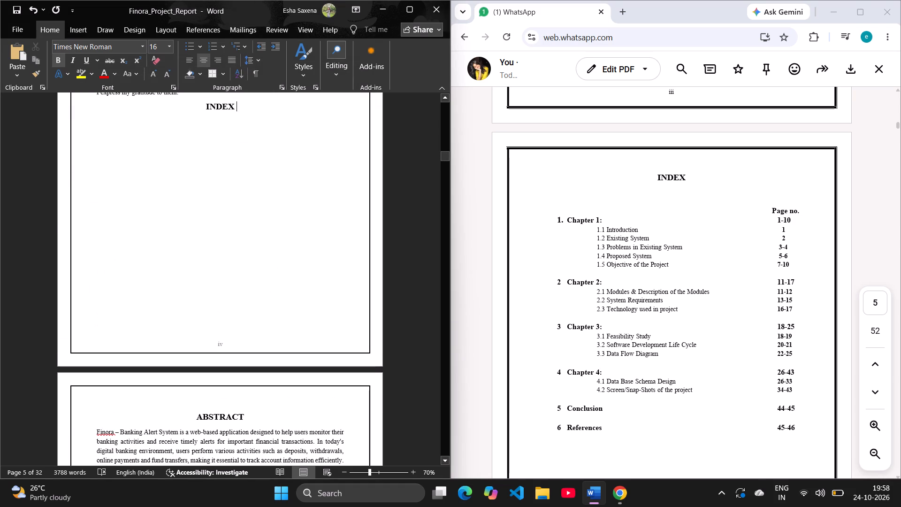
Add an empty line directly below the INDEX heading, keeping the section under it expanded.
scroll(297, 143, "up", 2)
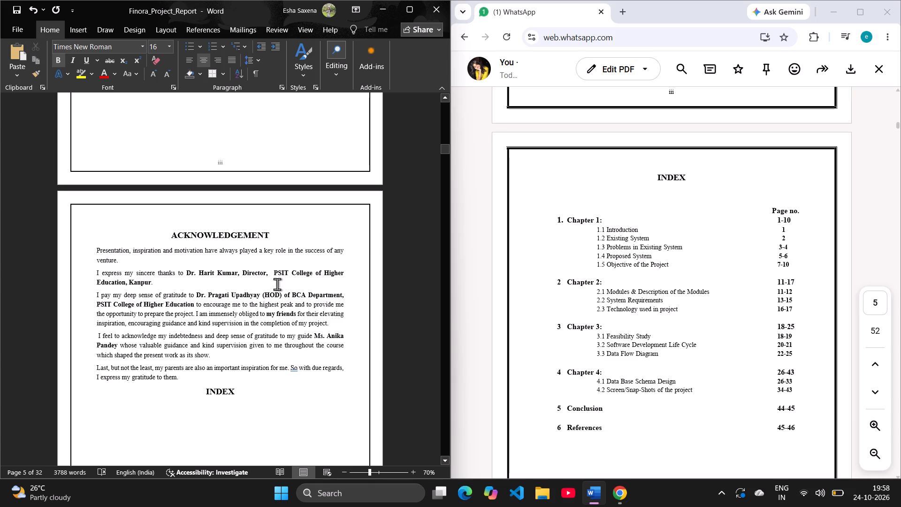
left_click(204, 393)
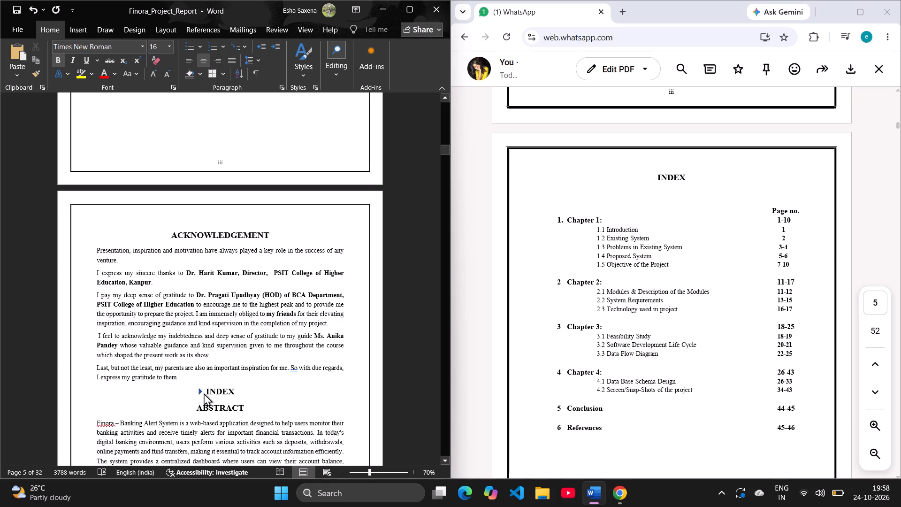
left_click(204, 386)
left_click(236, 390)
key("Return")
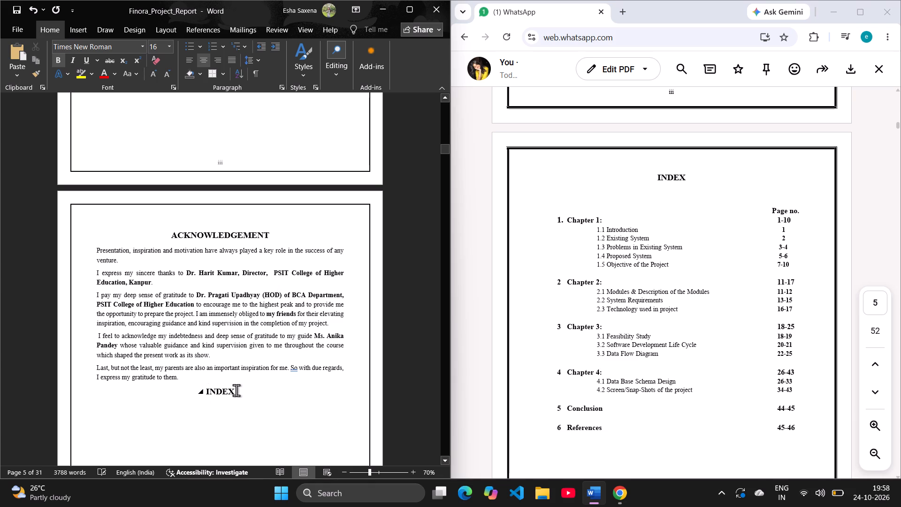
Insert empty lines between the Acknowledgement text and the INDEX heading to move the heading to the top of the following page.
left_click(197, 396)
key("Return")
key("Return")
key("Return")
key("Return")
key("Return")
key("Return")
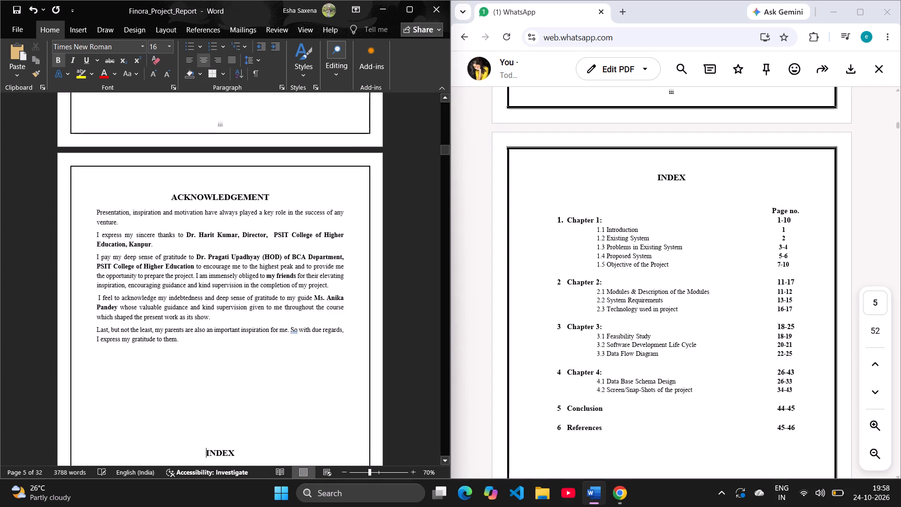
scroll(197, 396, "down", 1)
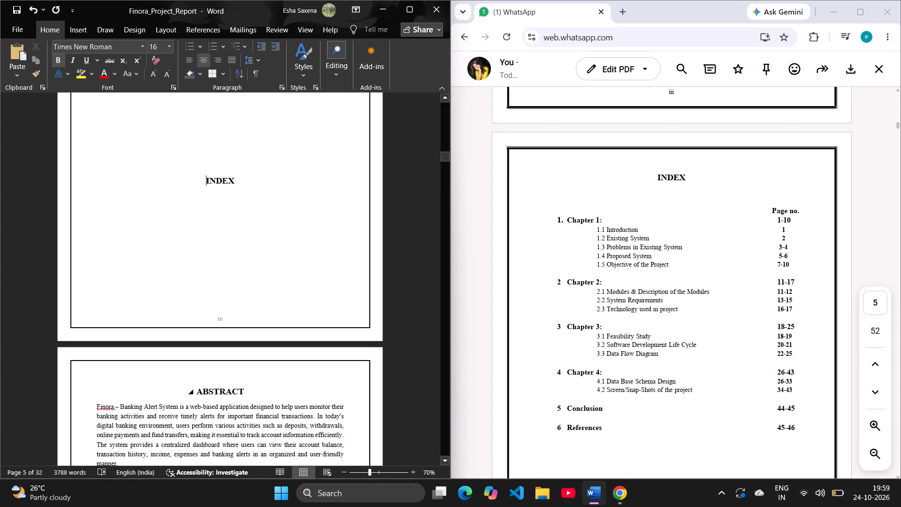
key("Return")
key("Return")
key("Return")
key("Return")
key("Return")
key("Return")
key("Return")
key("Return")
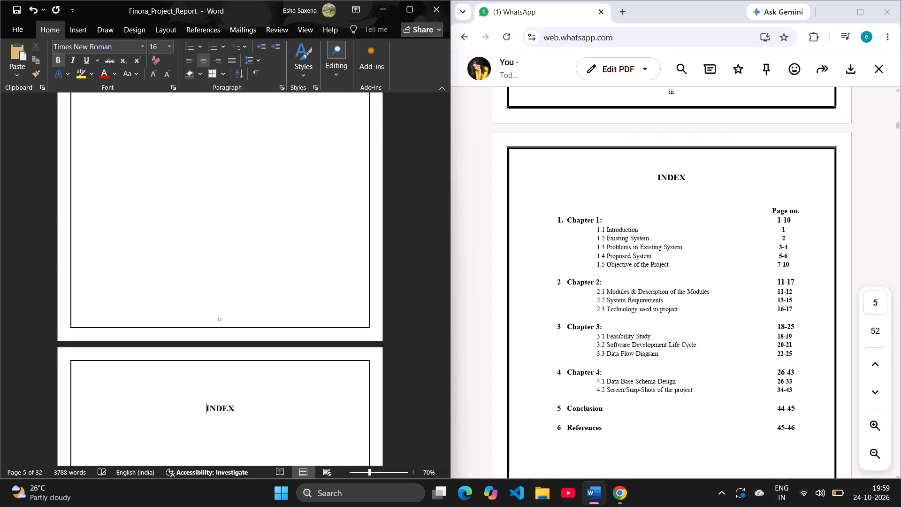
key("BackSpace")
key("BackSpace")
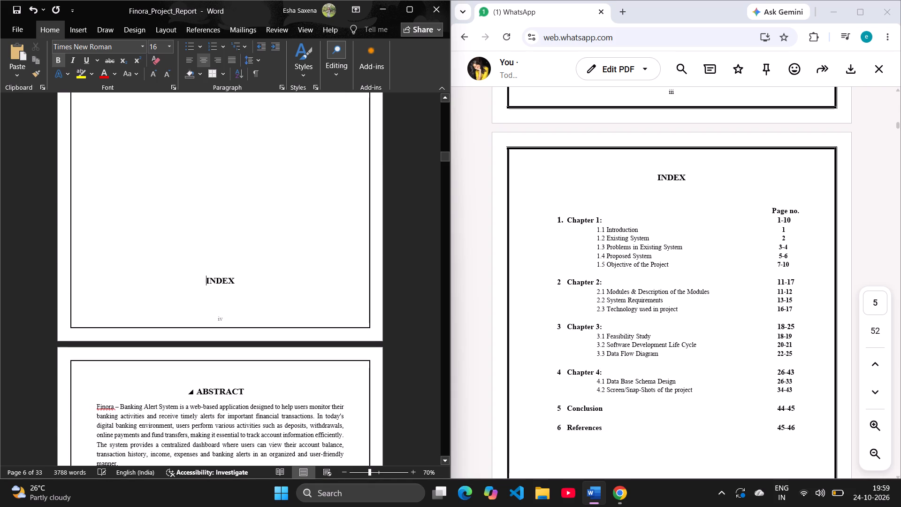
key("Return")
left_click(248, 386)
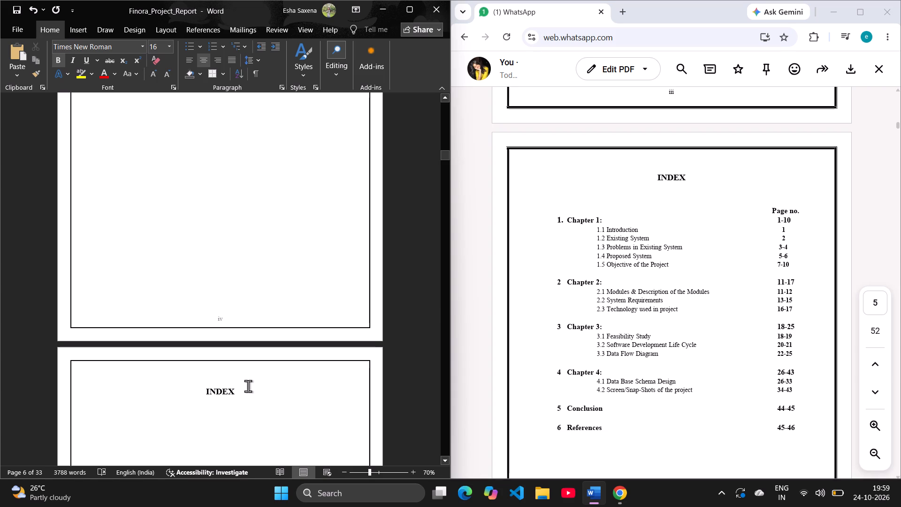
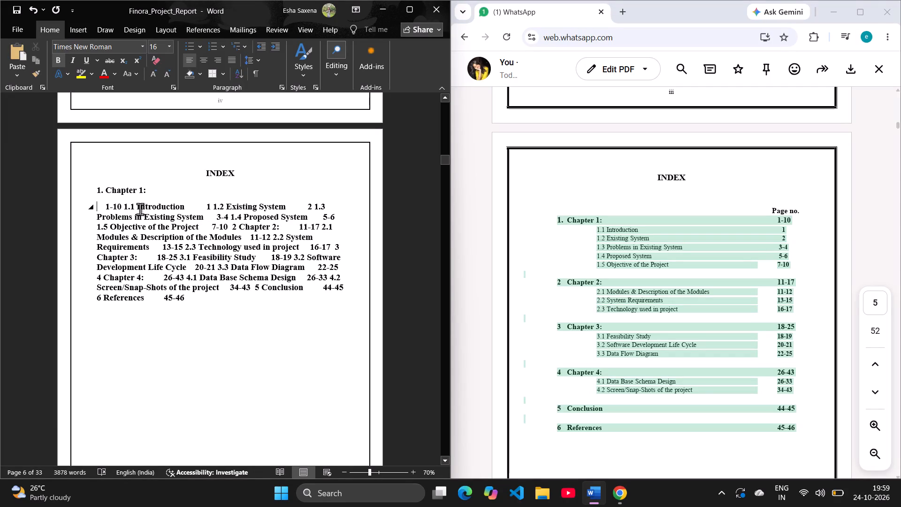
Rejoin the page range 1-10 to the "1. Chapter 1:" line in the INDEX and space it out to the page-number column.
left_click_drag(122, 207, 131, 210)
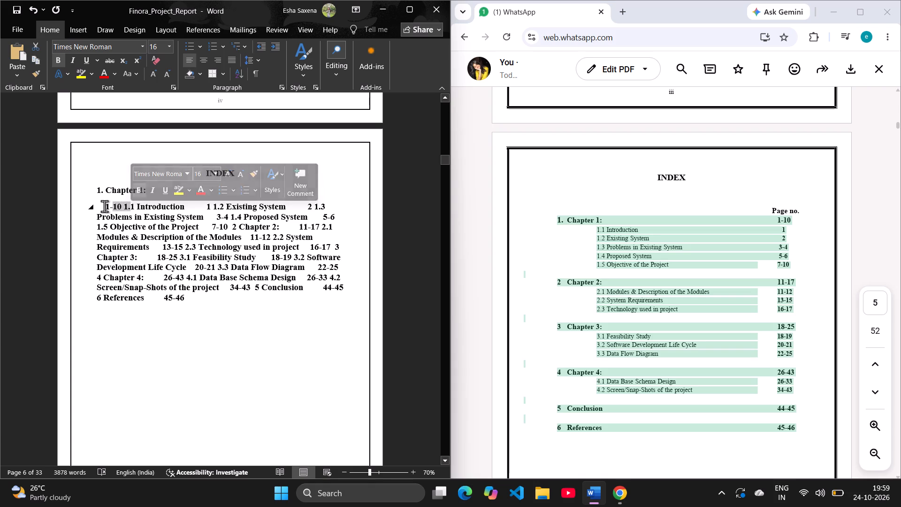
left_click(104, 206)
key("BackSpace")
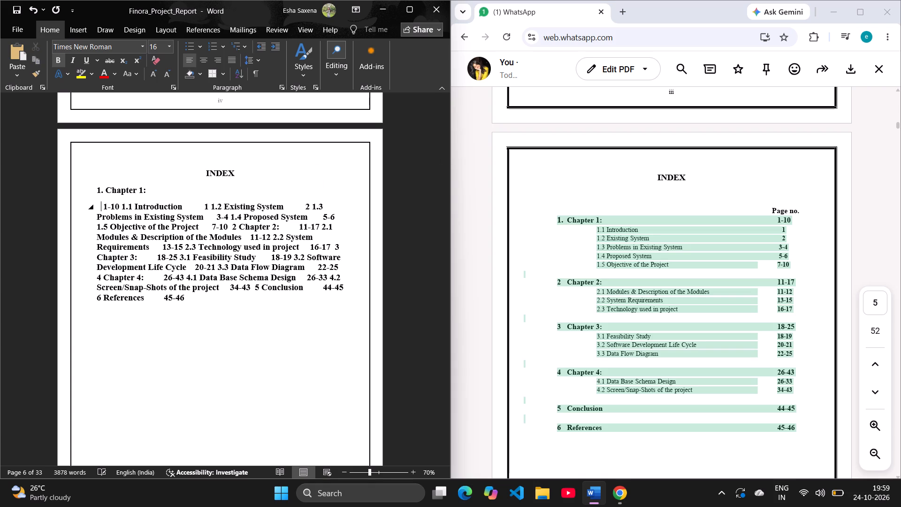
key("BackSpace")
key("BackSpace")
key("BackSpace")
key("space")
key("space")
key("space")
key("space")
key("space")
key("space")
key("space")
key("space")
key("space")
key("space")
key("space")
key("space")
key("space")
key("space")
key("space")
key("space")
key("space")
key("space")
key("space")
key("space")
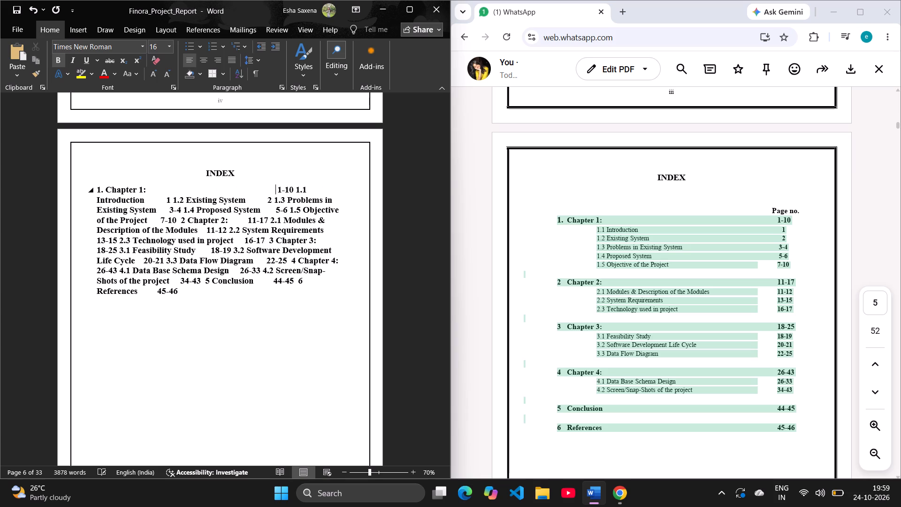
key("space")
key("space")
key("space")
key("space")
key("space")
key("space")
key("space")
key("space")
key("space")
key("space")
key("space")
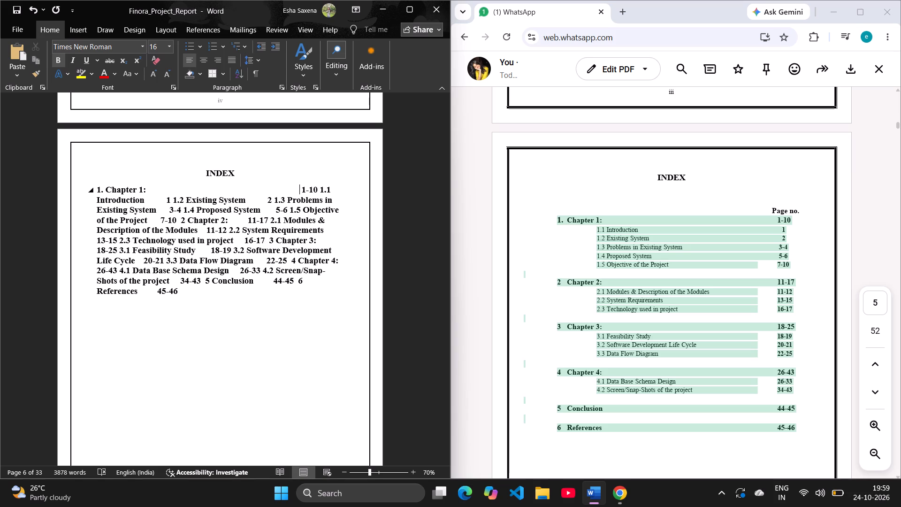
Add a line below the INDEX heading containing the column label "Page no.", spaced out towards the page-number side.
left_click(134, 176)
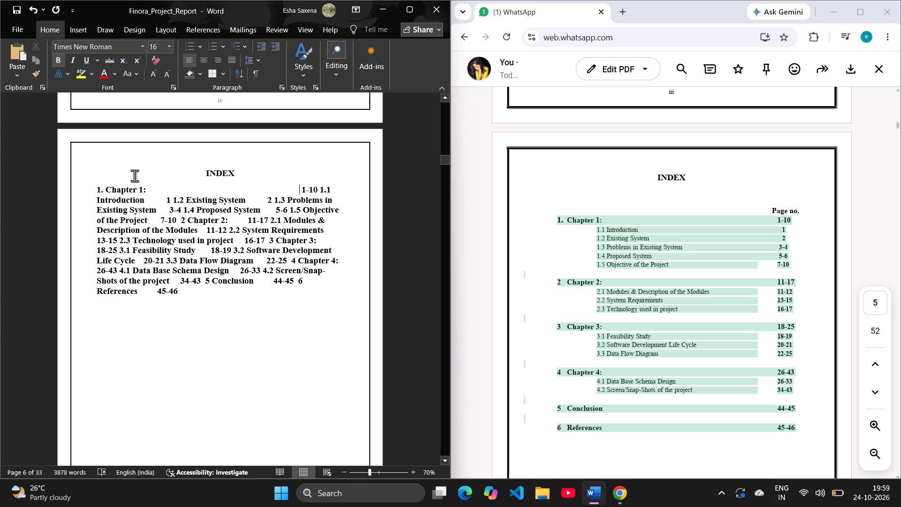
left_click(246, 174)
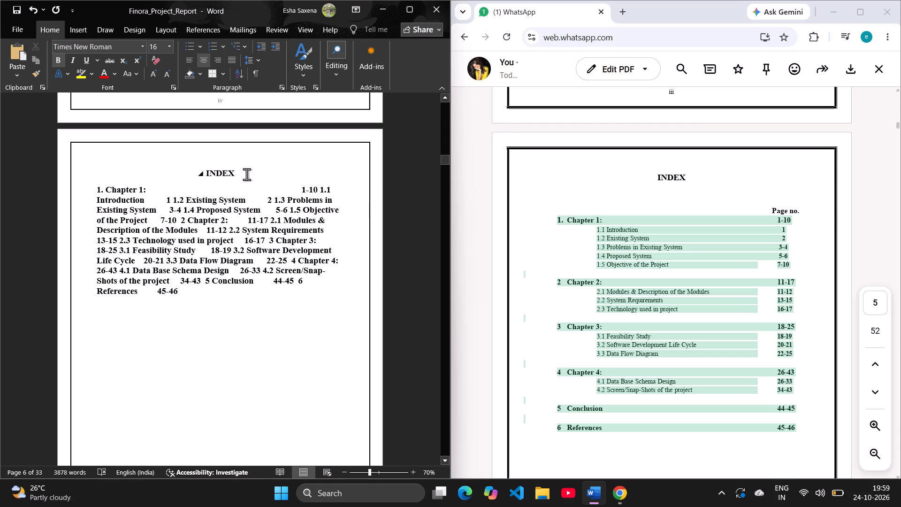
left_click(246, 174)
key("Return")
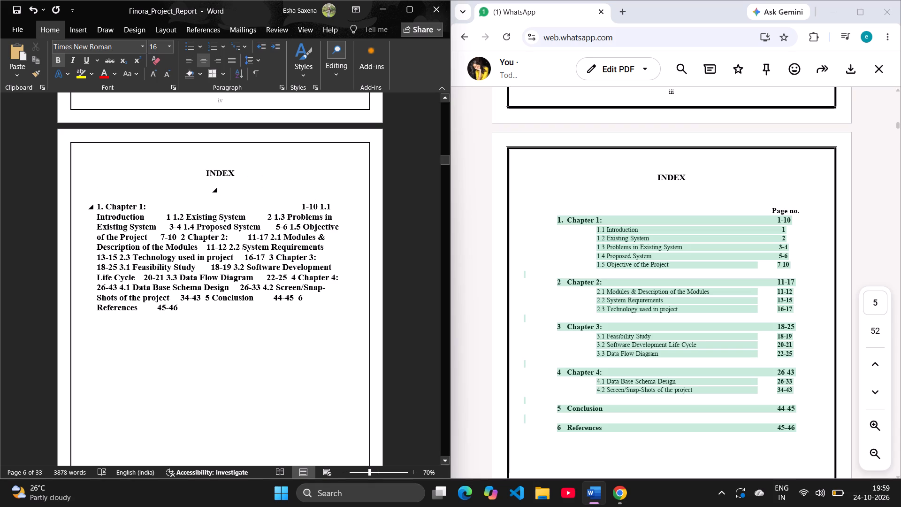
left_click(301, 192)
left_click(305, 192)
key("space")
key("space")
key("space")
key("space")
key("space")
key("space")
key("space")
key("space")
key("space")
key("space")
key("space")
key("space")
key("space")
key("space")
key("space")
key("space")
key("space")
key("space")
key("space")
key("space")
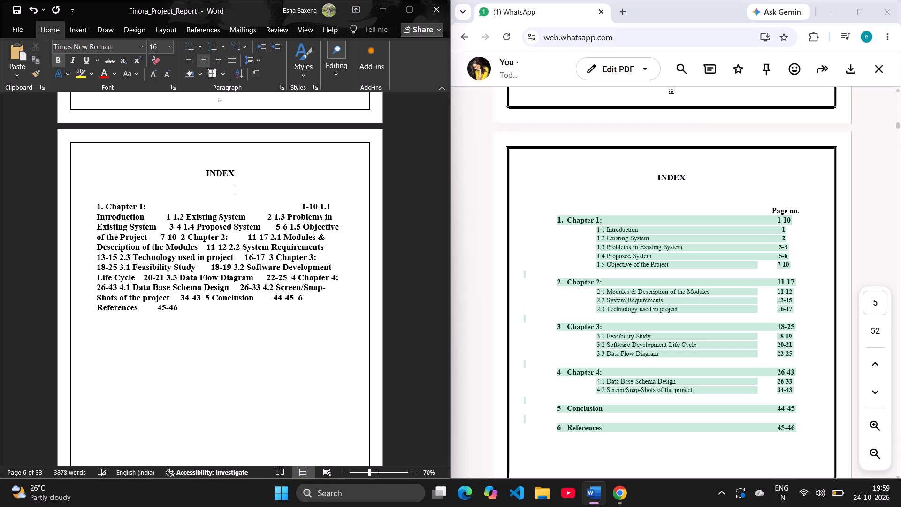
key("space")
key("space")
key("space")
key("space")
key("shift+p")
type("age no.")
Shift the "Page no." label further across with spaces so it sits above the 1-10 page range.
left_click(249, 189)
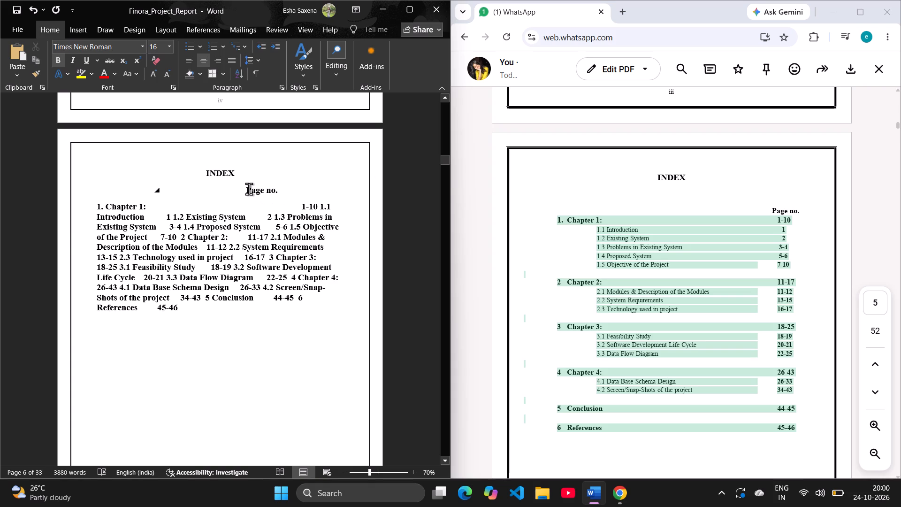
left_click(244, 189)
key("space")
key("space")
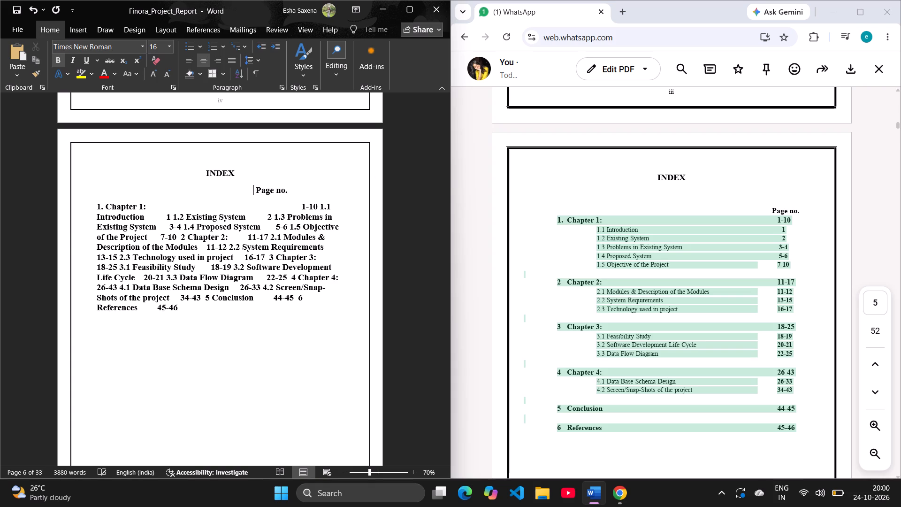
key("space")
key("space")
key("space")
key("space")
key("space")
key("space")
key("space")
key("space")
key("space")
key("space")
Put the "1.1 Introduction" entry on its own line and indent it with spaces beneath Chapter 1.
left_click(321, 206)
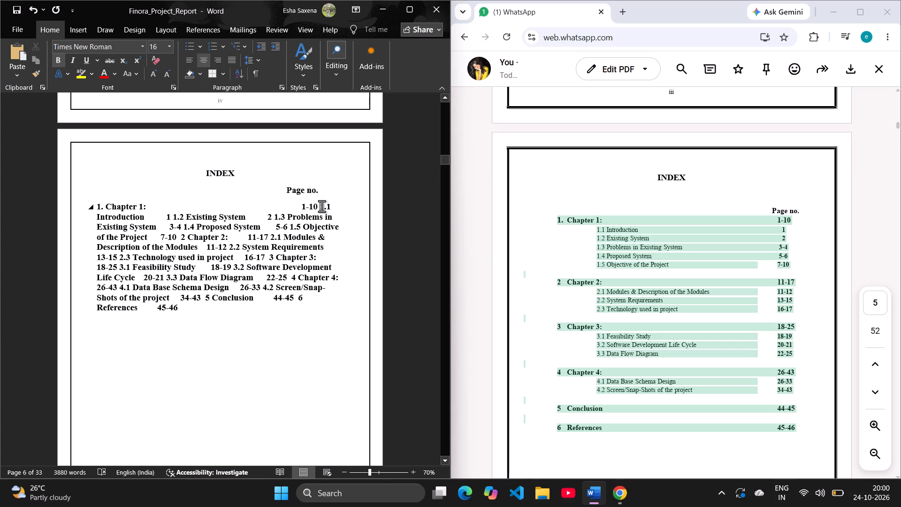
key("Return")
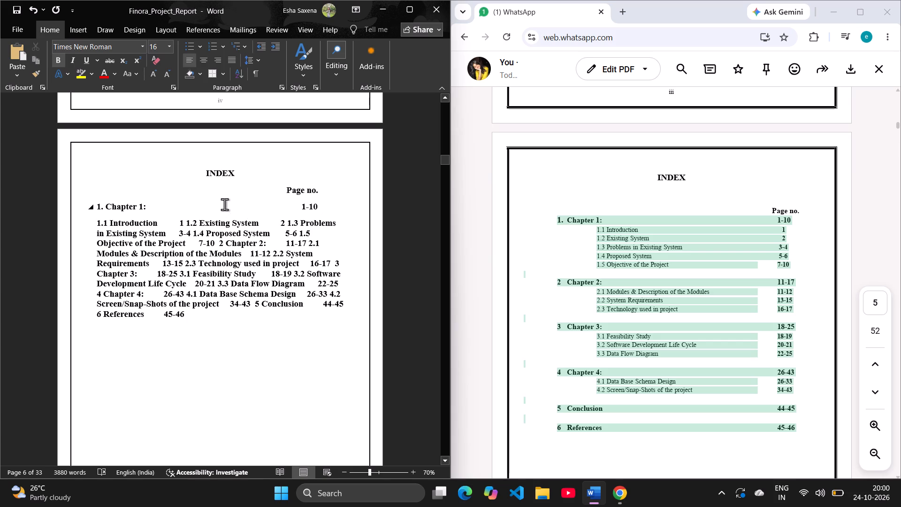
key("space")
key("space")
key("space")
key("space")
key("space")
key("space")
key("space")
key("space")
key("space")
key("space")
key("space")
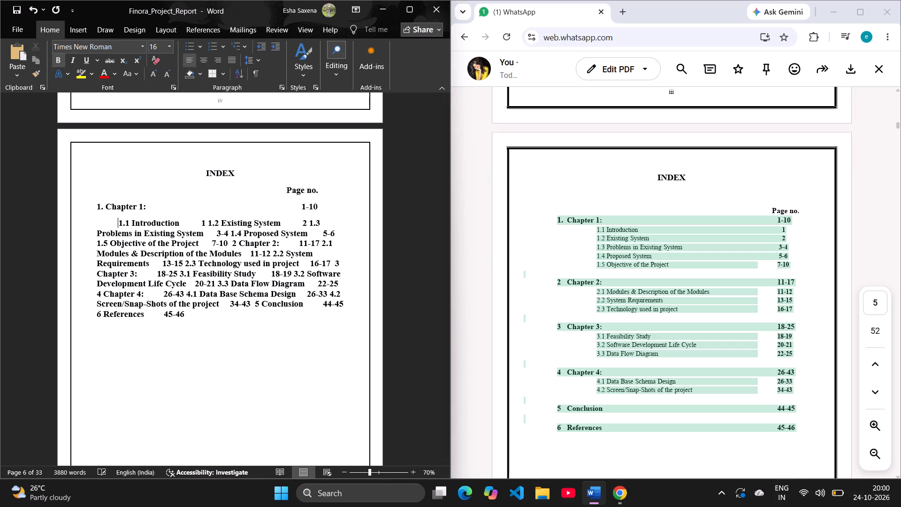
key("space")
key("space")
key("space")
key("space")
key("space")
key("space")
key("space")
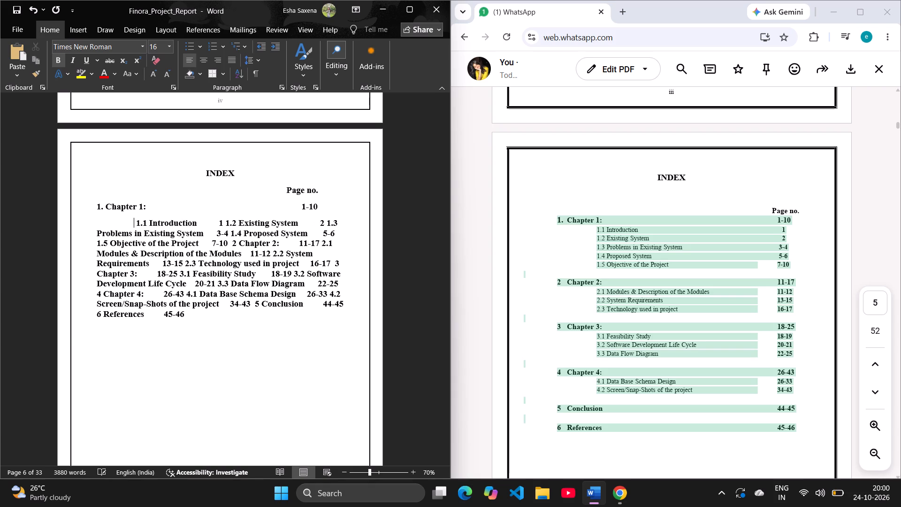
Space the page number 1 of the "1.1 Introduction" entry across to sit under "Page no.".
left_click(217, 226)
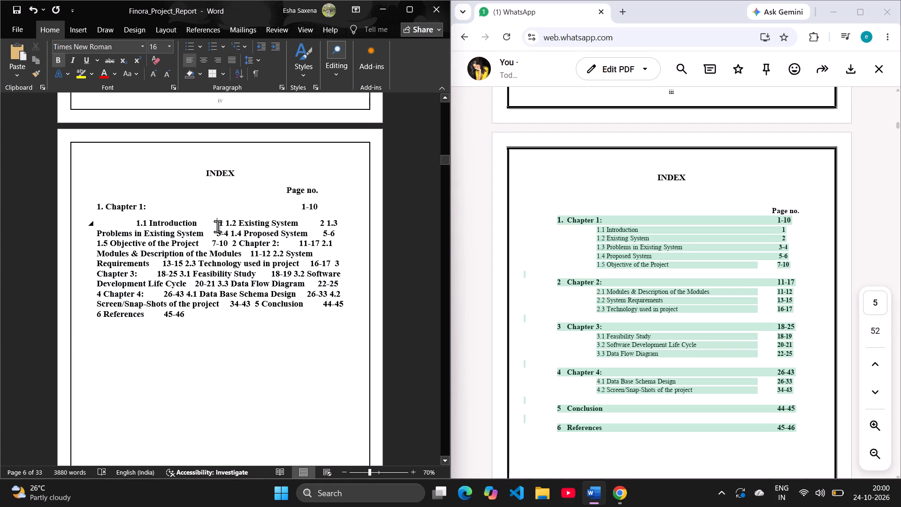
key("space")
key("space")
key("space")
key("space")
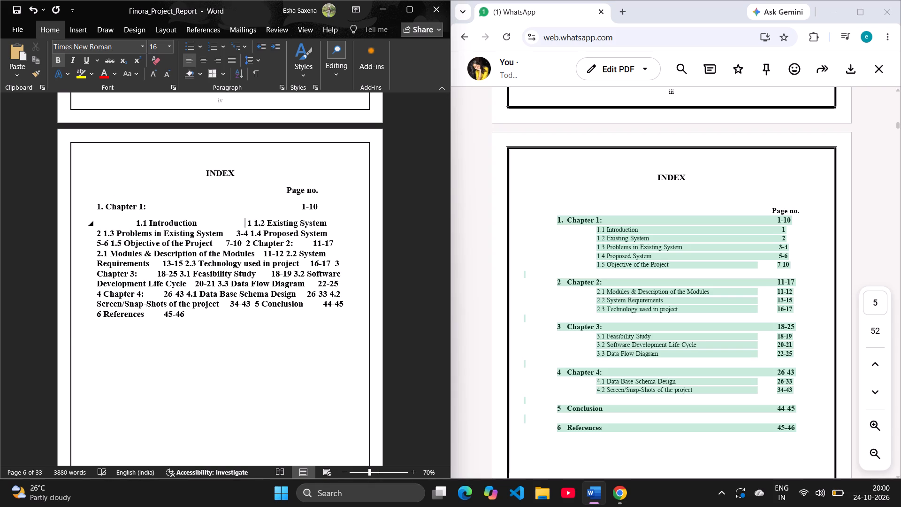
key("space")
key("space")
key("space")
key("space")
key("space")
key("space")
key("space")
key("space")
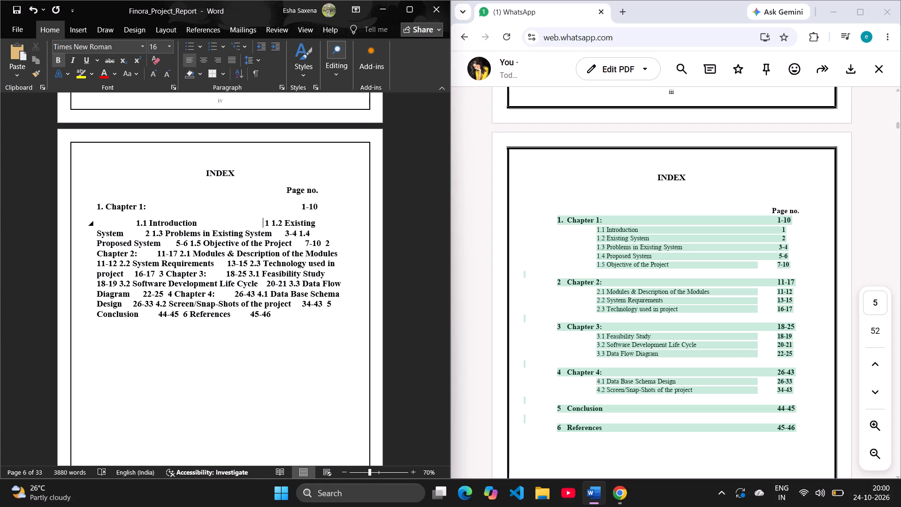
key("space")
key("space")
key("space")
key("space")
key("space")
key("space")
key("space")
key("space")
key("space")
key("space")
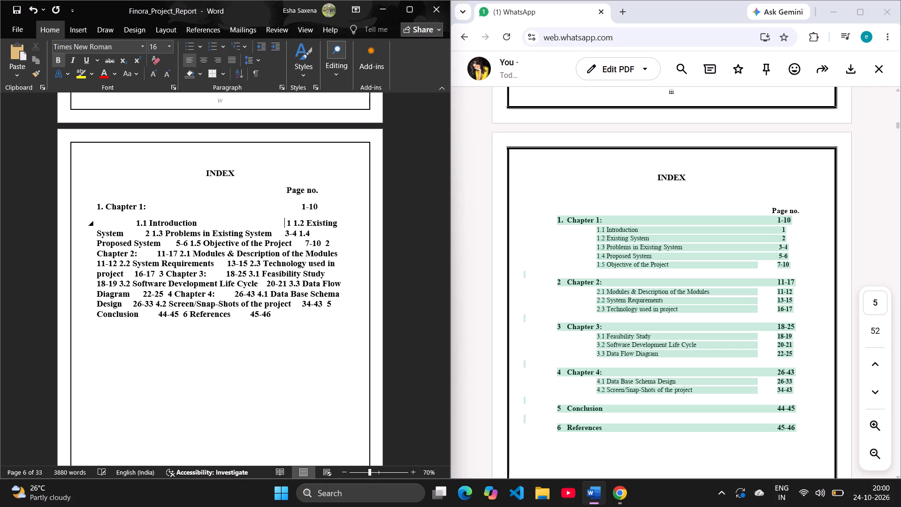
Break the running index text so entries 1.2, 1.3, 1.4 and 1.5 each start on their own line.
left_click(293, 220)
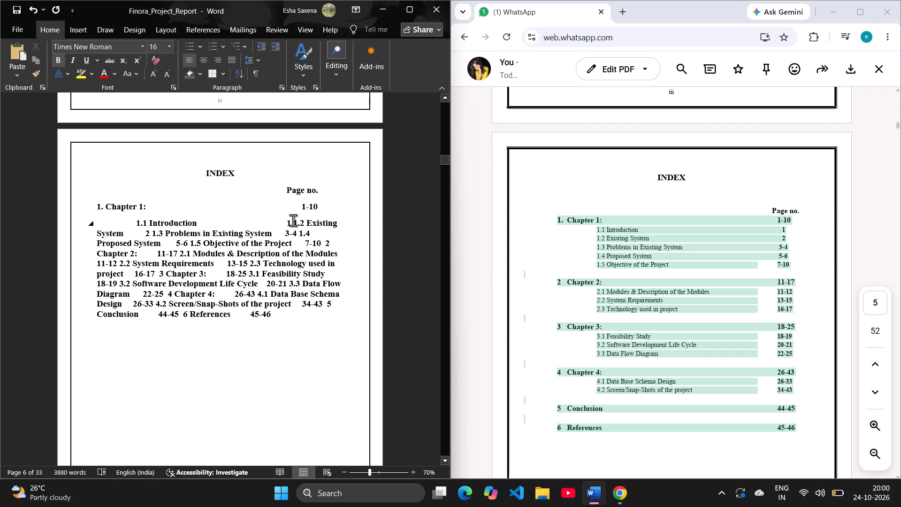
key("Return")
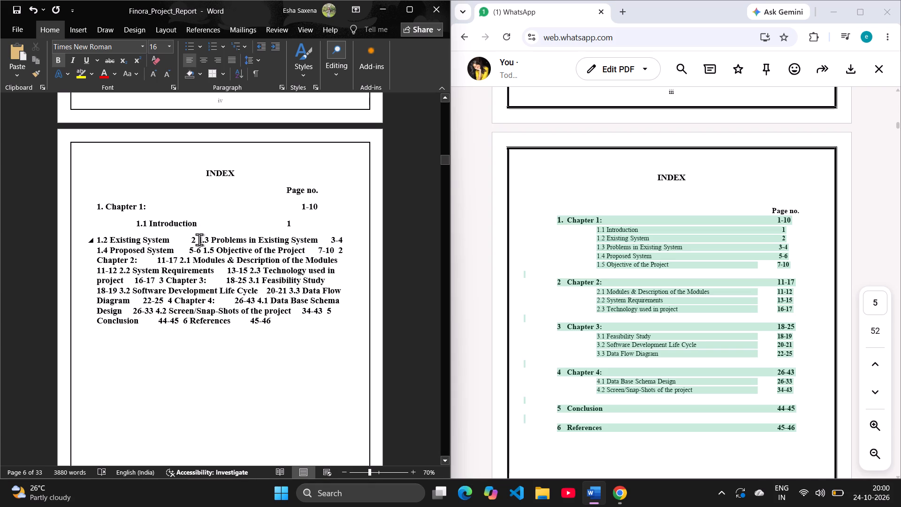
left_click(199, 239)
key("Return")
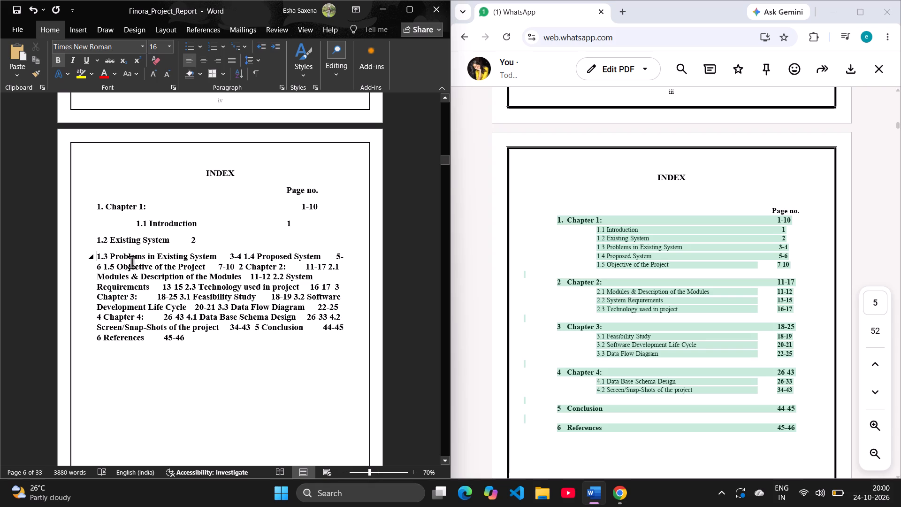
left_click(244, 255)
key("Return")
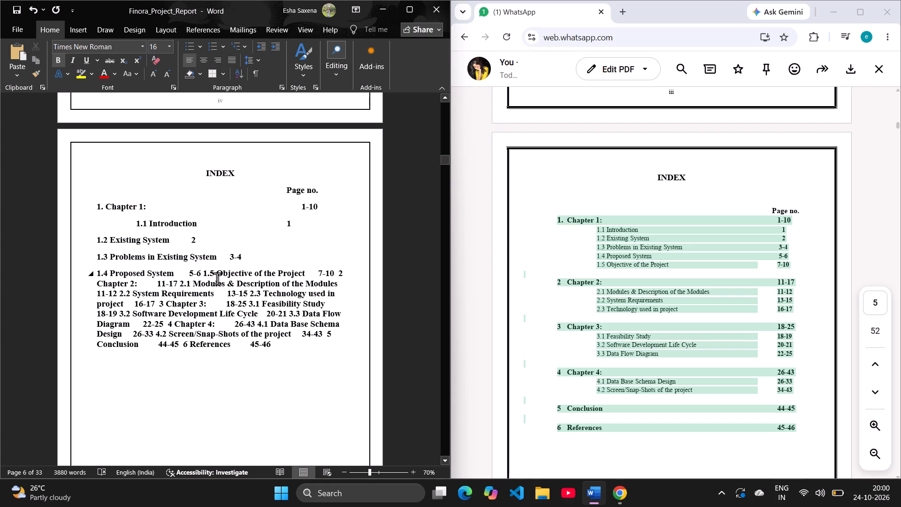
left_click(205, 272)
key("Return")
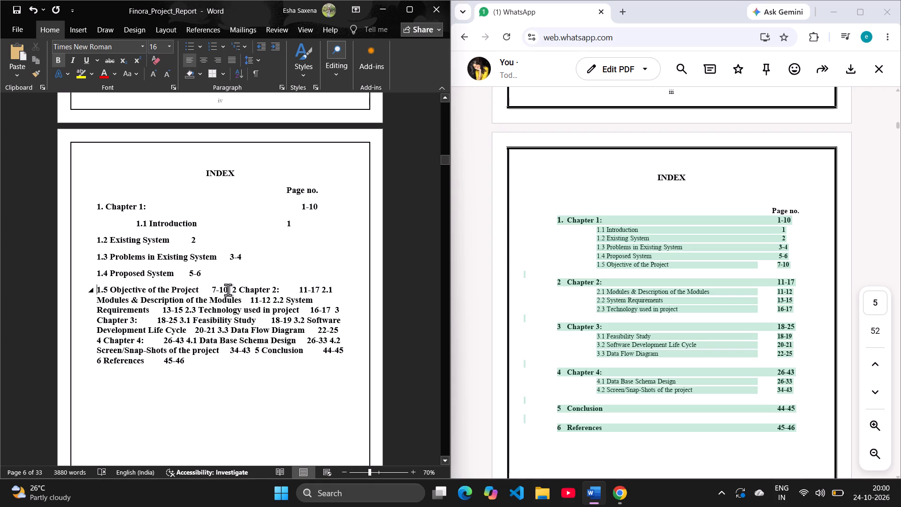
Separate the Chapter 2 heading and its entries 2.1, 2.2 and 2.3 onto individual lines, breaking before Chapter 3.
left_click(228, 289)
key("Return")
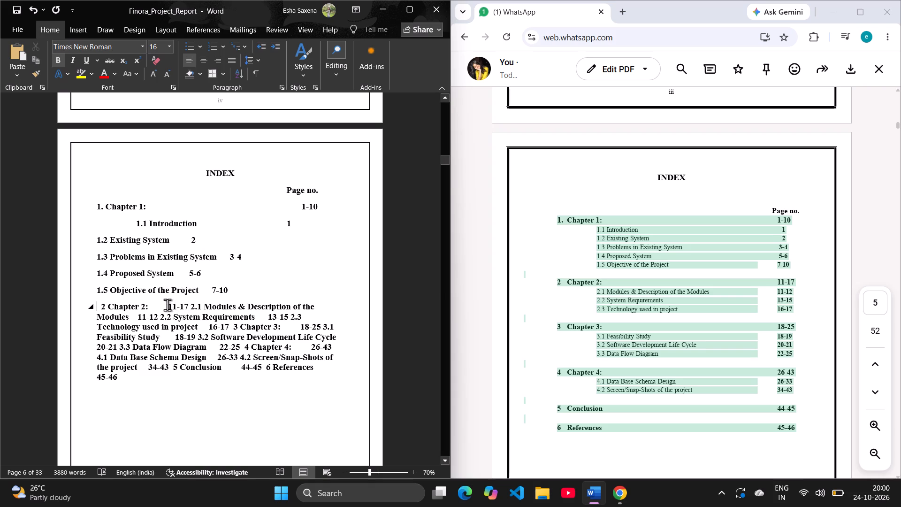
left_click(191, 306)
key("Return")
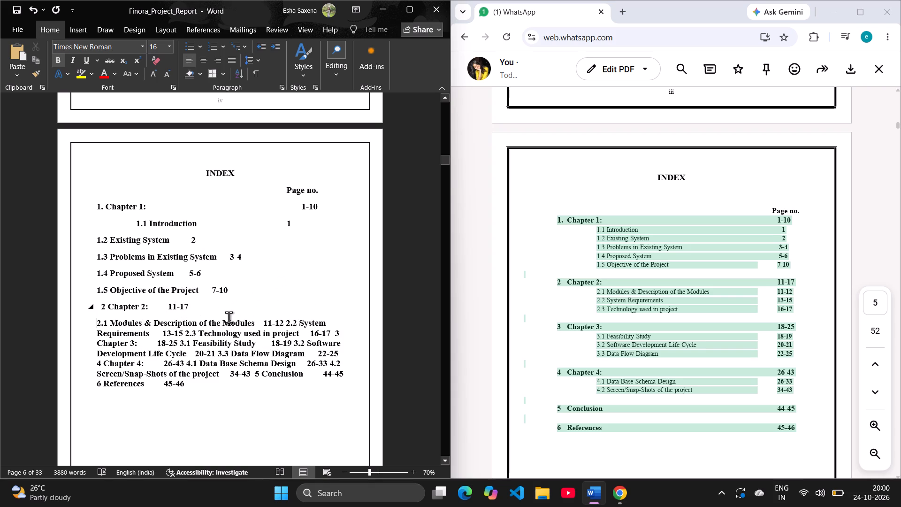
left_click(284, 321)
key("Return")
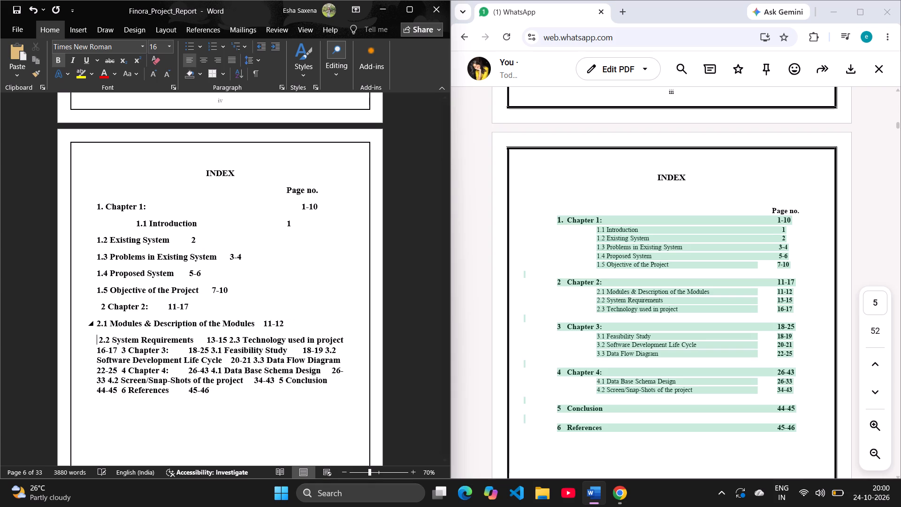
left_click(229, 339)
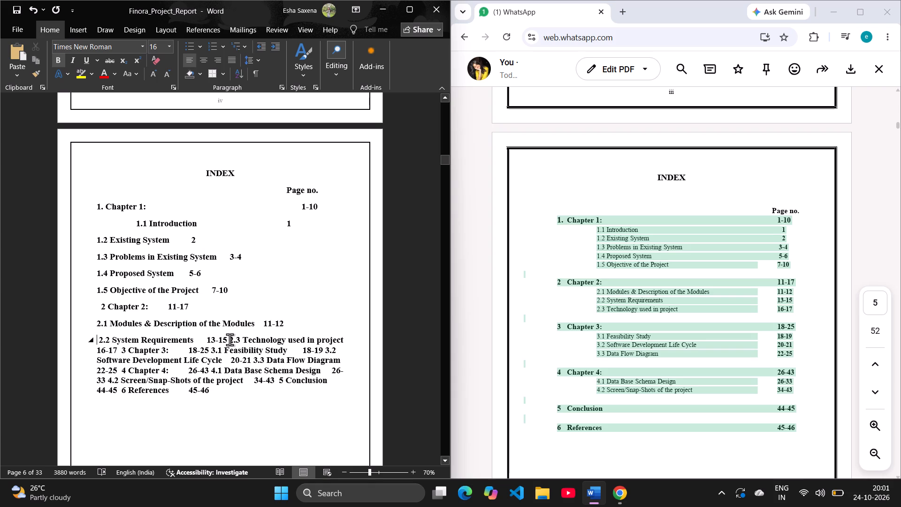
key("Return")
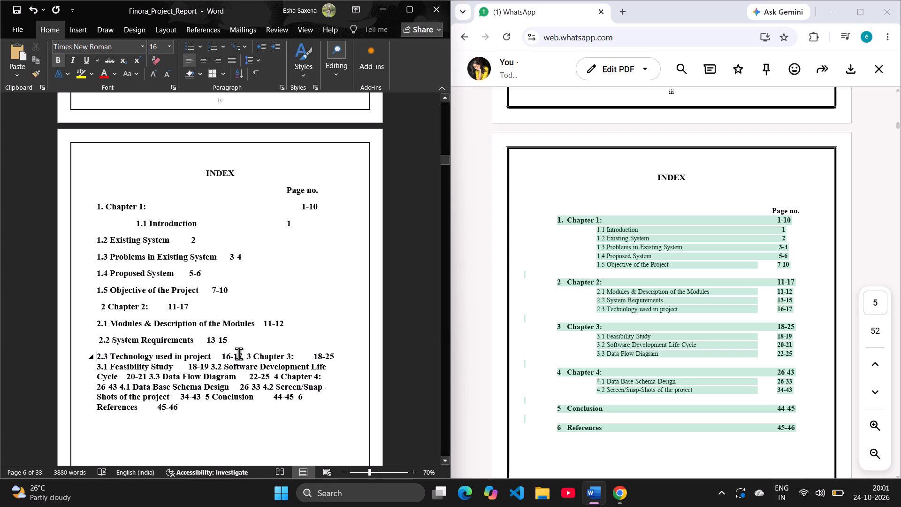
left_click(243, 353)
key("Return")
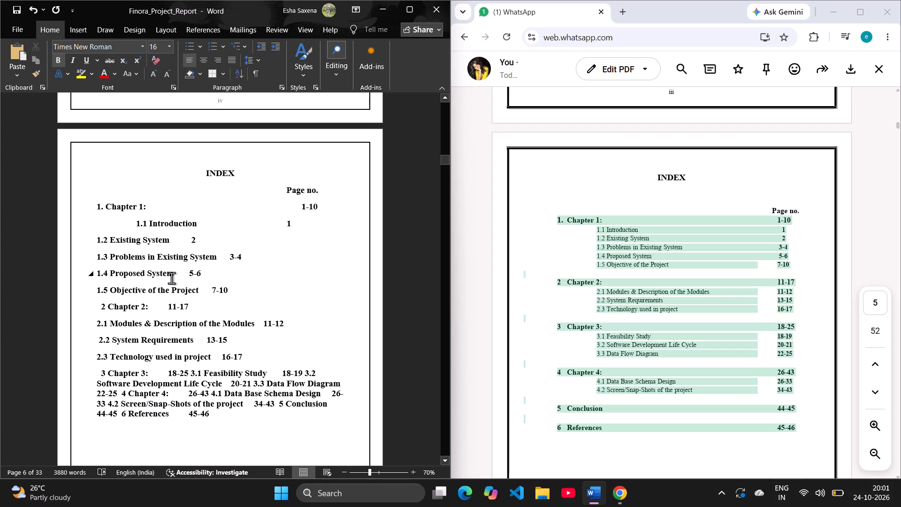
Select the Chapter 1 index entries from 1.2 Existing System to 1.5 Objective of the Project.
left_click(93, 238)
left_click_drag(93, 238, 111, 248)
left_click_drag(111, 248, 169, 300)
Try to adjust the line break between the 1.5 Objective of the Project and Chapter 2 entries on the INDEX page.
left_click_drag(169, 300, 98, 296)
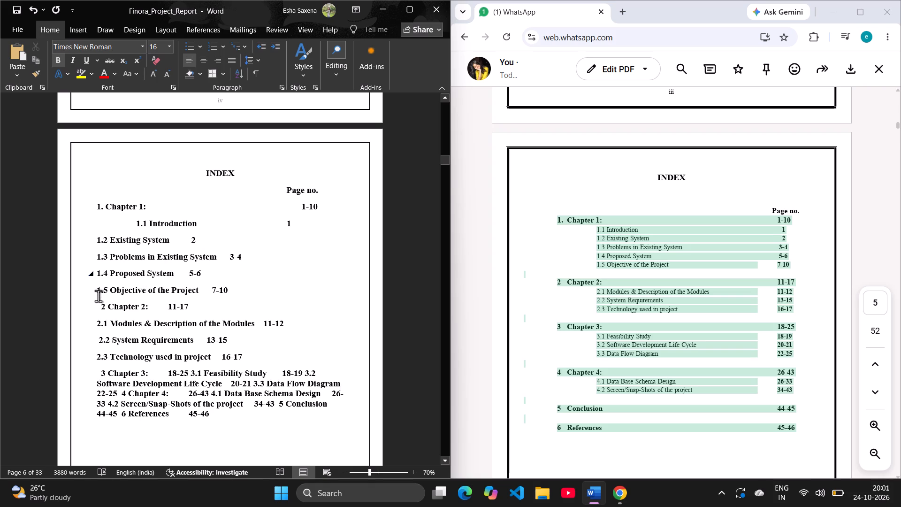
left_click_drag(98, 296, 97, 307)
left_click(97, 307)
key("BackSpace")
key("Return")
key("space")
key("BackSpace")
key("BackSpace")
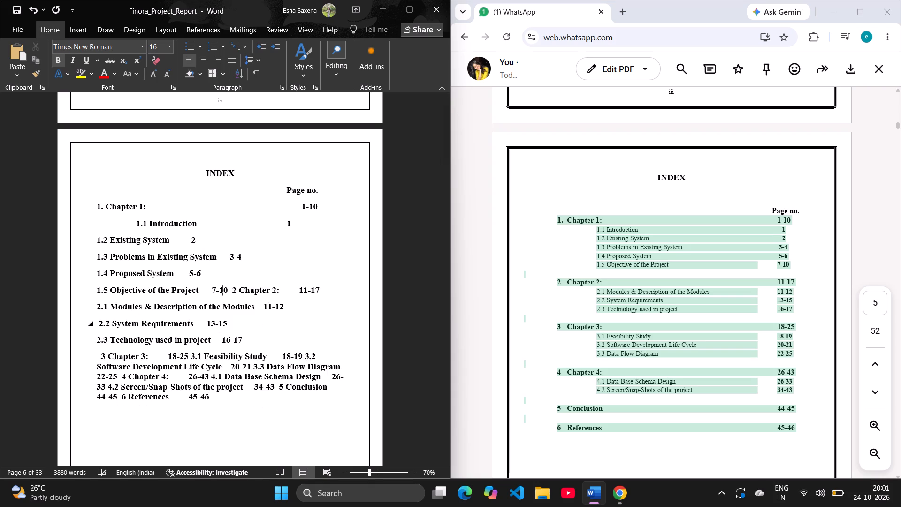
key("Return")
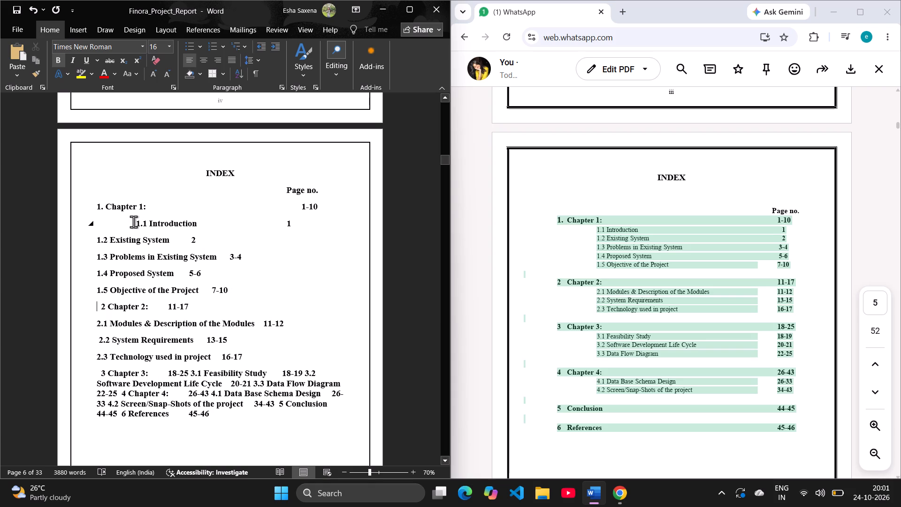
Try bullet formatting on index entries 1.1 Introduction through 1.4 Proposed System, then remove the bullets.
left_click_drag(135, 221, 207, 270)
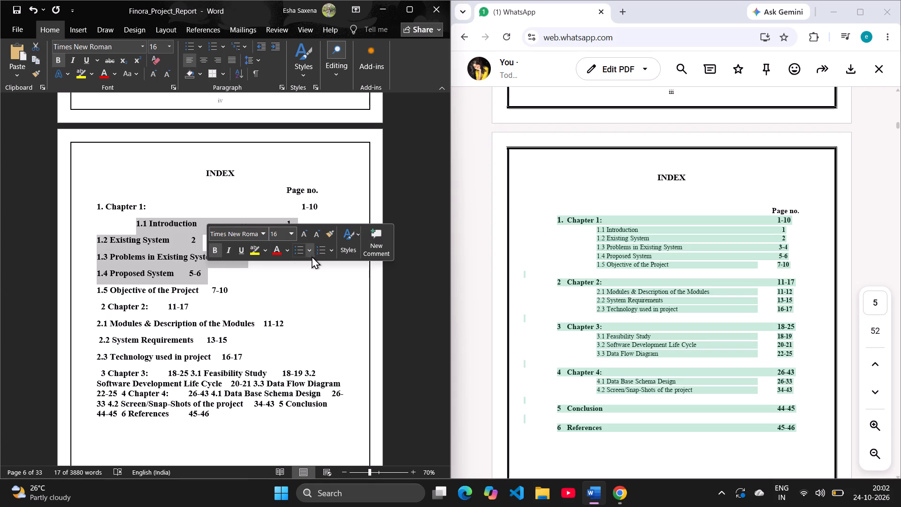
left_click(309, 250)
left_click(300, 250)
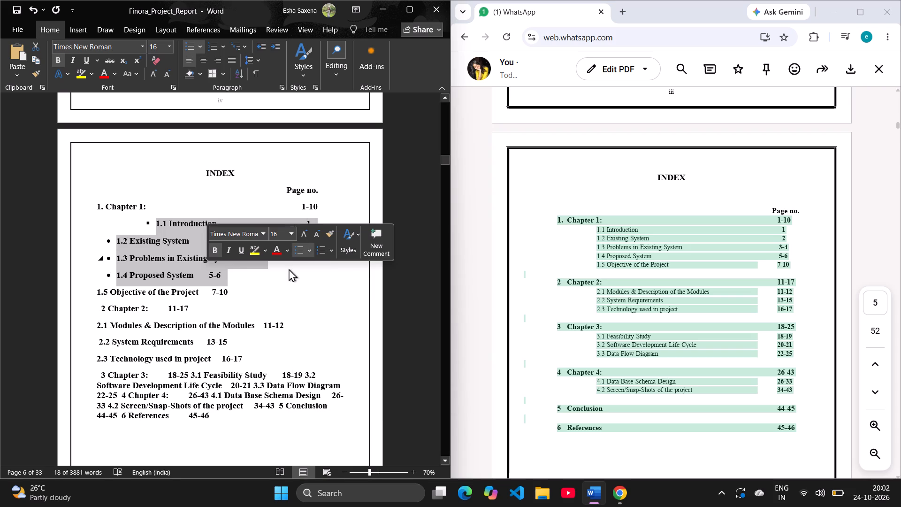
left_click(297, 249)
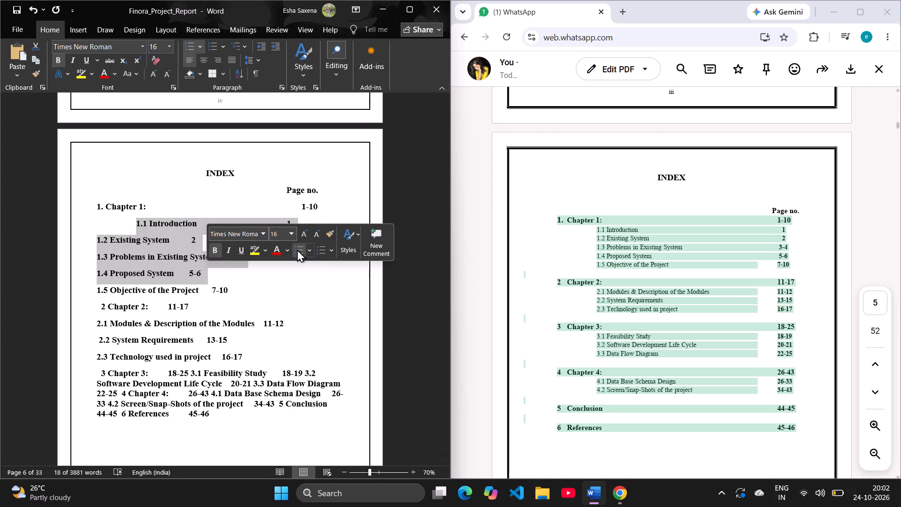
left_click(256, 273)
Shift the page number of 1.2 Existing System with spaces so it lines up under the Page no. heading.
left_click(187, 236)
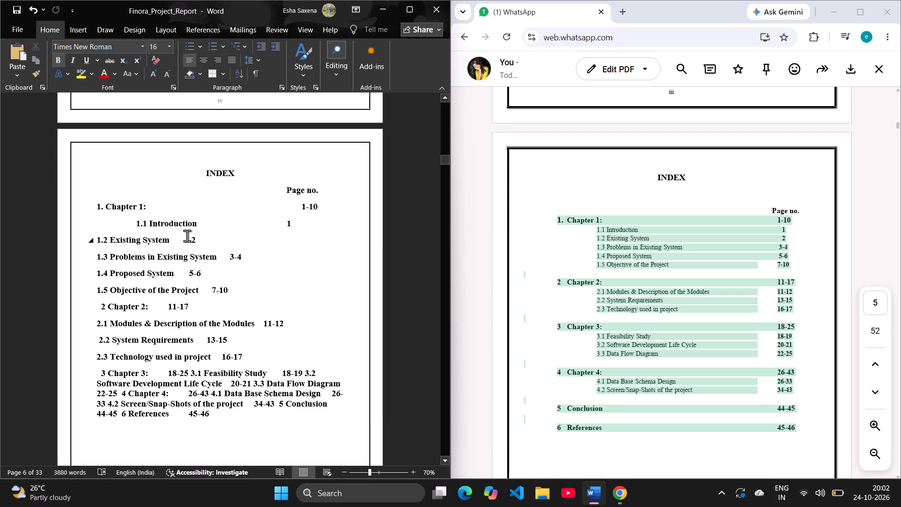
key("space")
key("space")
key("space")
key("space")
key("space")
key("space")
key("space")
key("space")
key("space")
key("space")
key("space")
key("space")
key("space")
key("space")
key("space")
key("space")
key("space")
key("space")
key("space")
key("space")
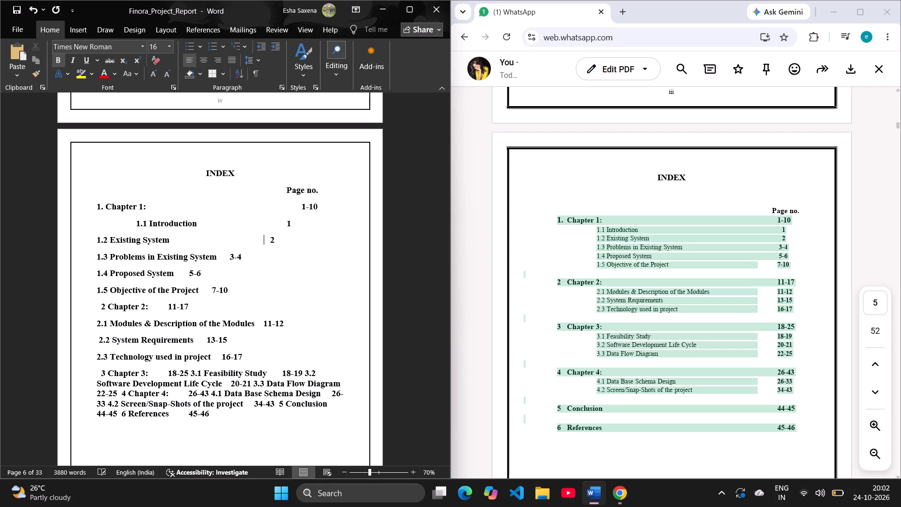
key("space")
key("space")
key("space")
key("space")
key("space")
Shift the page number of 1.1 Introduction with spaces so it lines up under the Page no. heading.
left_click(283, 223)
left_click(283, 223)
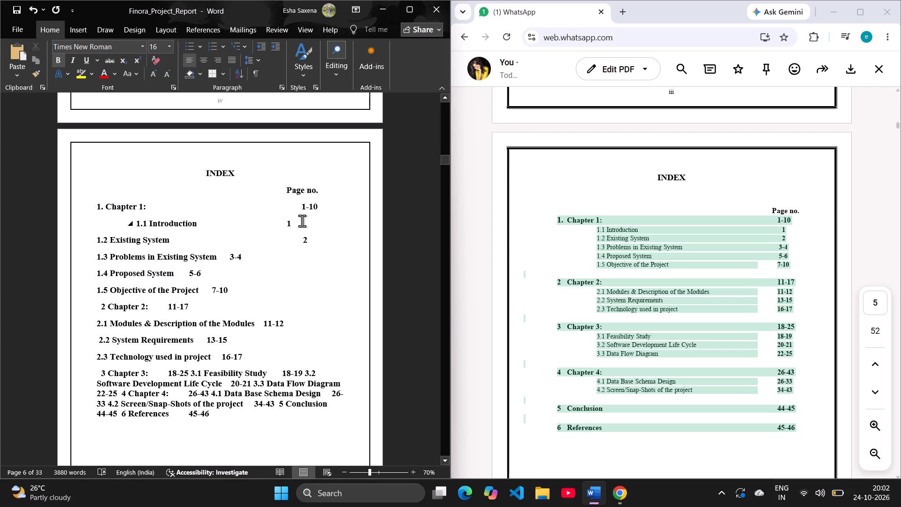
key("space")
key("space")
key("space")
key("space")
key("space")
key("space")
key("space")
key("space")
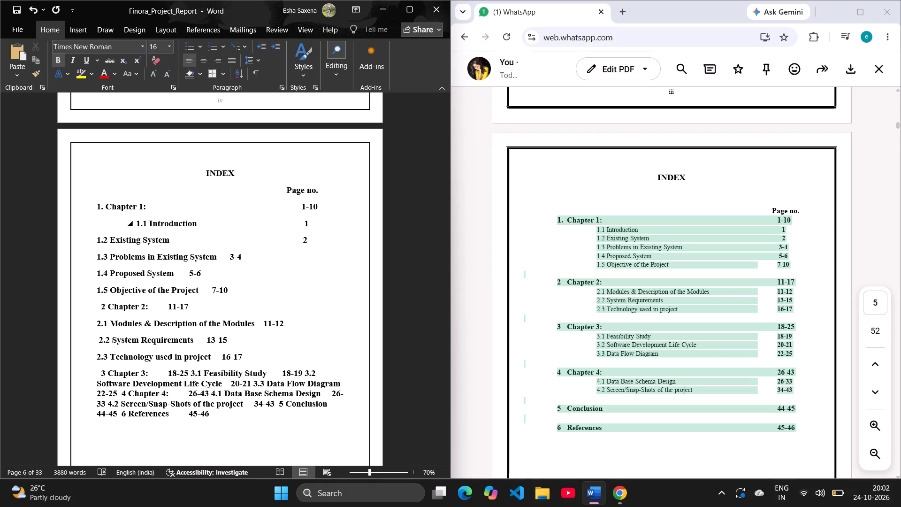
key("BackSpace")
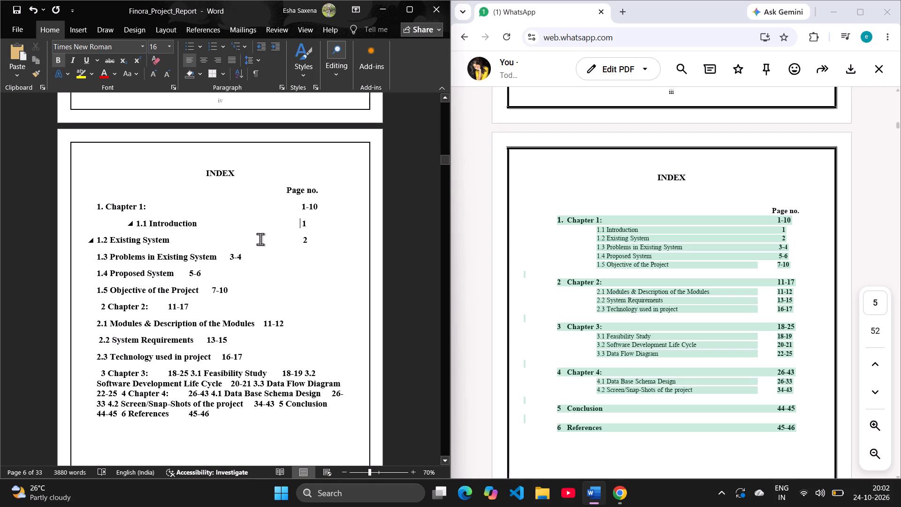
Shift page range 3-4 of 1.3 Problems in Existing System with spaces so it lines up with the page numbers above.
left_click(228, 251)
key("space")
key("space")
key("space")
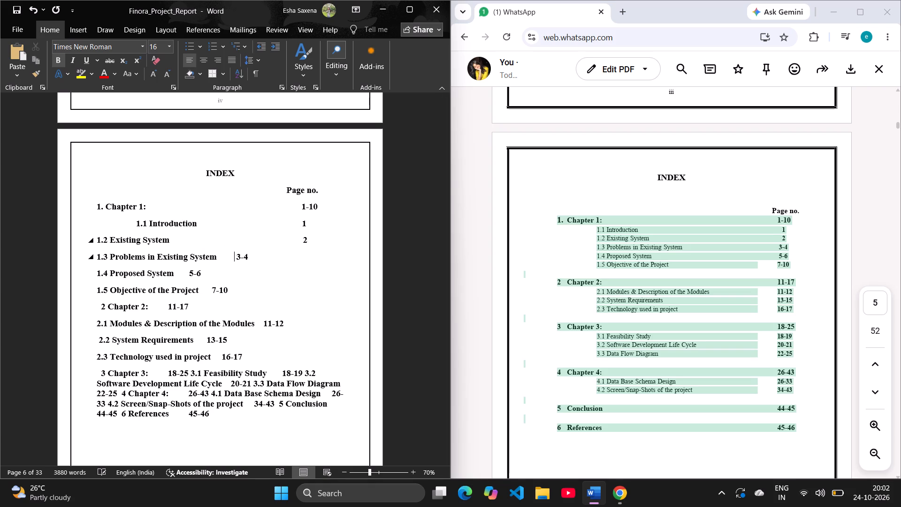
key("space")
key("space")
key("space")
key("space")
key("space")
left_click(185, 267)
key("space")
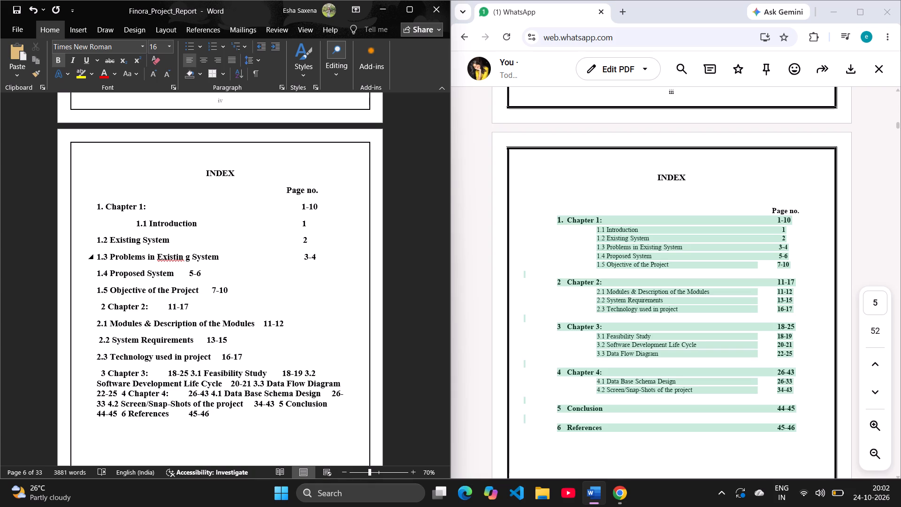
key("BackSpace")
Shift page range 5-6 of 1.4 Proposed System with spaces so it lines up in the Page no. column.
left_click(183, 272)
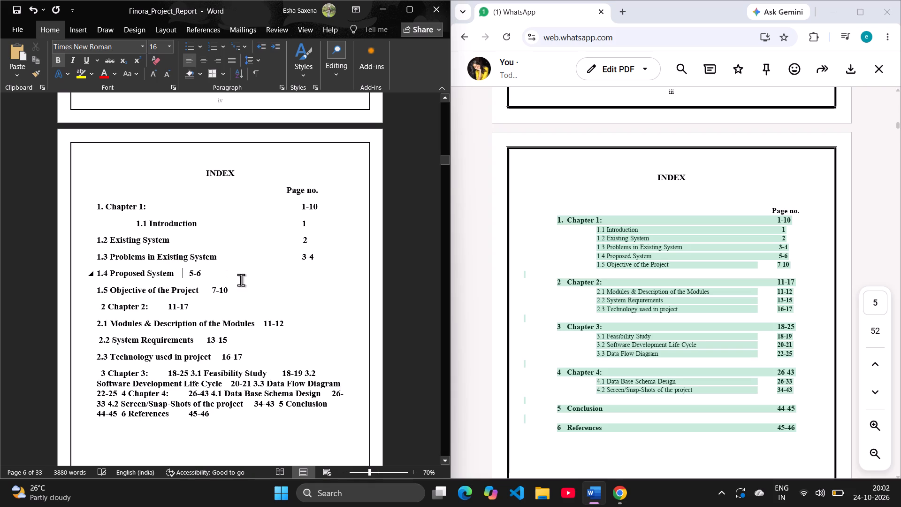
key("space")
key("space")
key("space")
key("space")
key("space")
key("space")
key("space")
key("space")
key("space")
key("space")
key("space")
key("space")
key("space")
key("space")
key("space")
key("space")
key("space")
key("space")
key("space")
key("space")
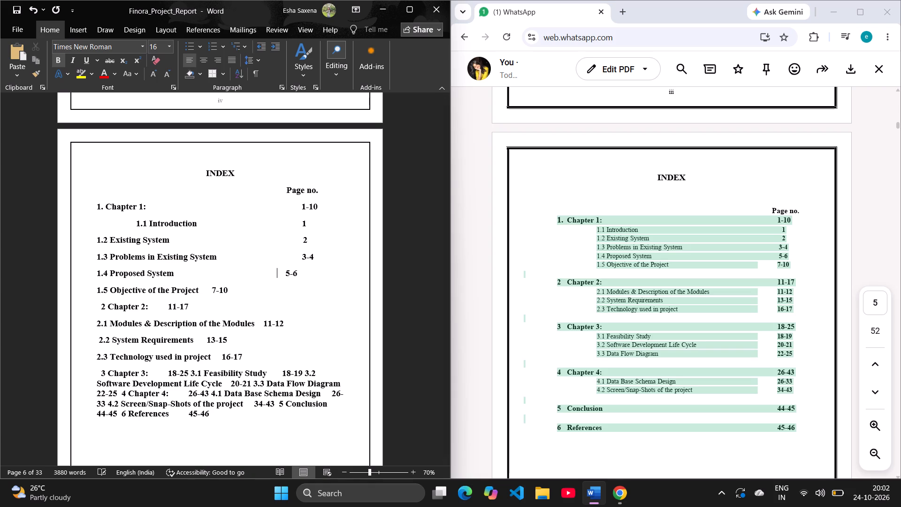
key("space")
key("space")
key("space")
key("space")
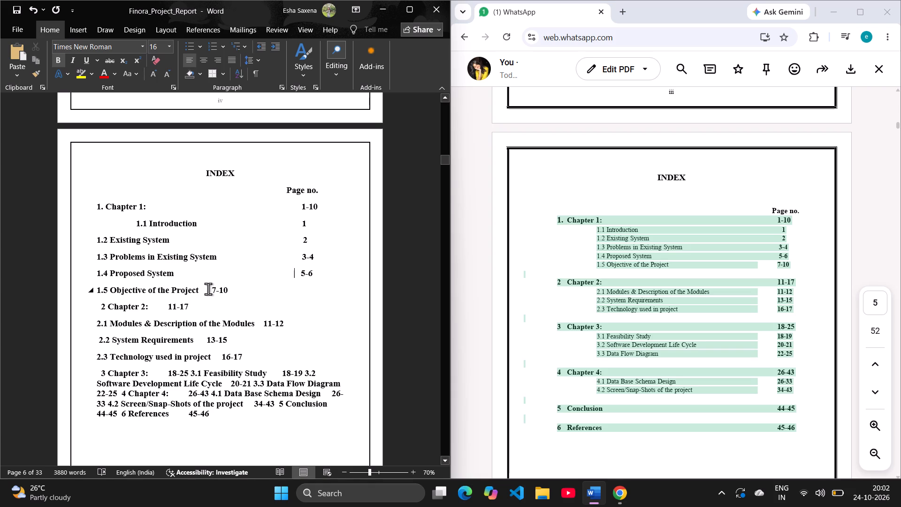
Shift page range 7-10 of 1.5 Objective of the Project with spaces so it lines up in the Page no. column.
left_click(208, 289)
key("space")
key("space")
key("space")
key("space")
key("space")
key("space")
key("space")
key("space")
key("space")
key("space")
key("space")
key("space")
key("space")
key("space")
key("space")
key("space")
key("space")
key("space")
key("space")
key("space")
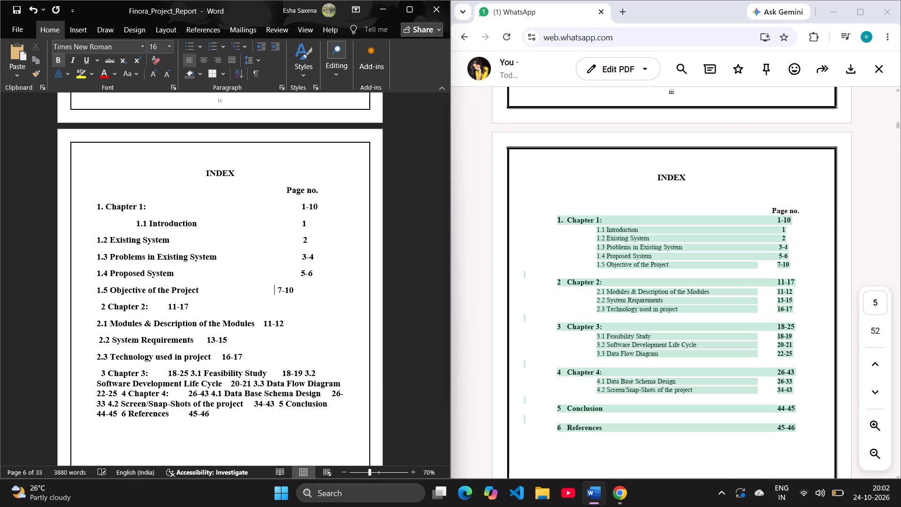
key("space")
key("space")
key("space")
Shift page range 11-17 of the Chapter 2 entry with spaces towards the Page no. column.
left_click(172, 306)
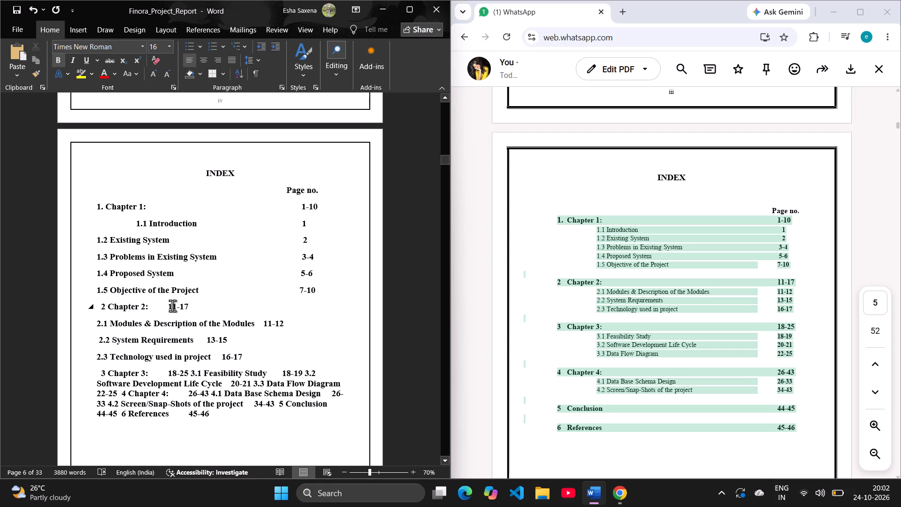
left_click(168, 305)
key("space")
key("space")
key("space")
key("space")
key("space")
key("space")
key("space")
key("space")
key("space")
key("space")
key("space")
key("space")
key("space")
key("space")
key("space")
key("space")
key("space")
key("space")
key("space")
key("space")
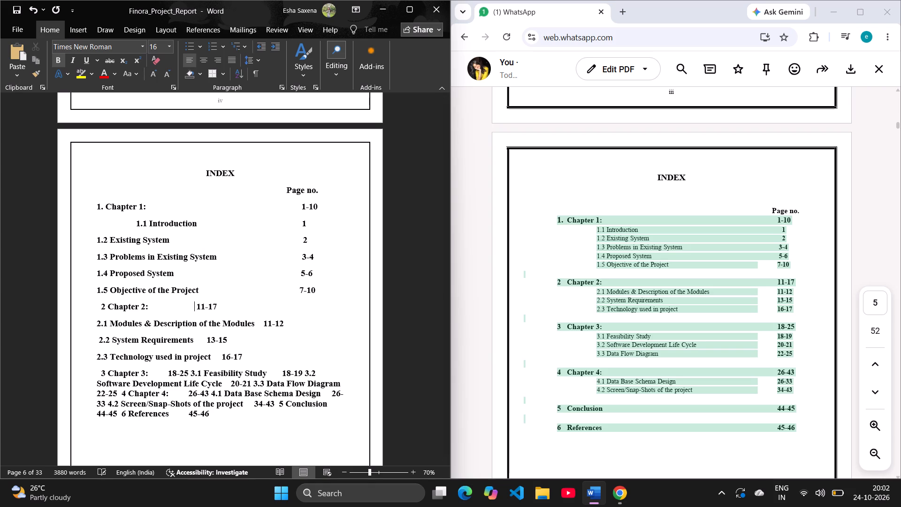
Space the Chapter 2 page range 11-17 across so it aligns with the 1-10 range of Chapter 1.
key("space")
key("space")
key("space")
key("space")
key("space")
key("space")
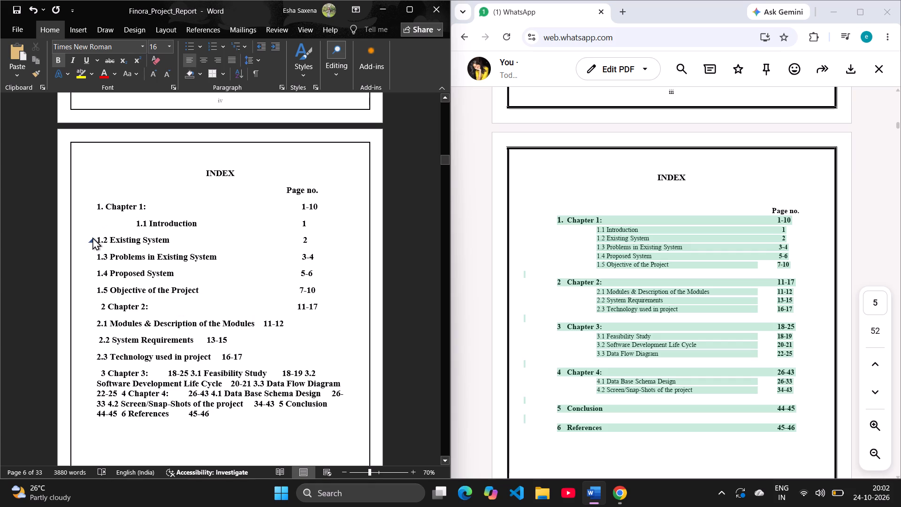
Indent the 1.2 Existing System entry with leading spaces to line up with 1.1 Introduction.
left_click(95, 236)
key("space")
key("space")
key("space")
key("space")
key("space")
key("space")
key("space")
key("space")
key("space")
key("space")
key("space")
key("space")
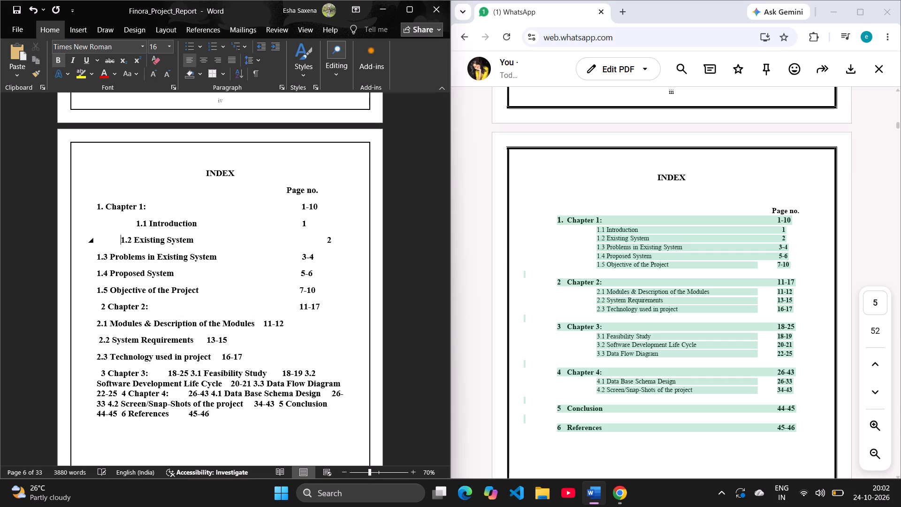
key("space")
key("space")
key("space")
key("space")
key("space")
key("space")
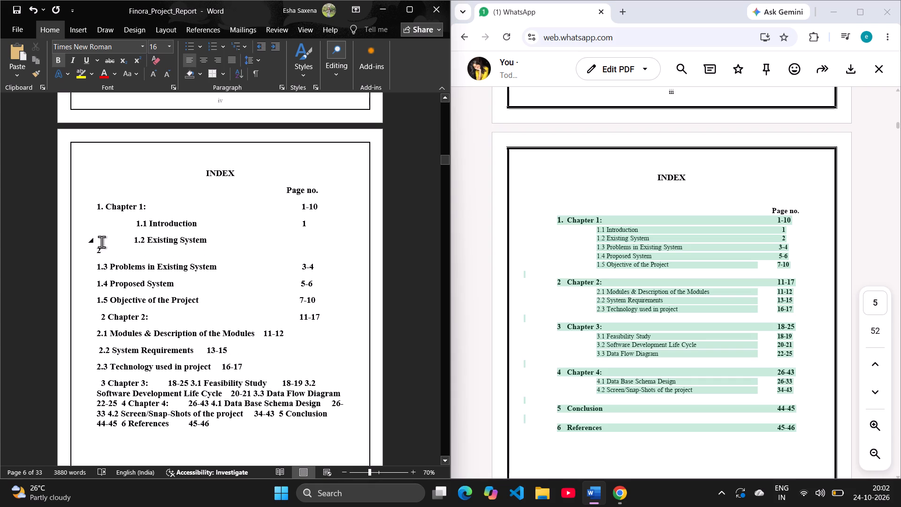
Remove the extra spaces before page number 2 of 1.2 Existing System so it lines up under the Page no. heading.
left_click(95, 253)
key("BackSpace")
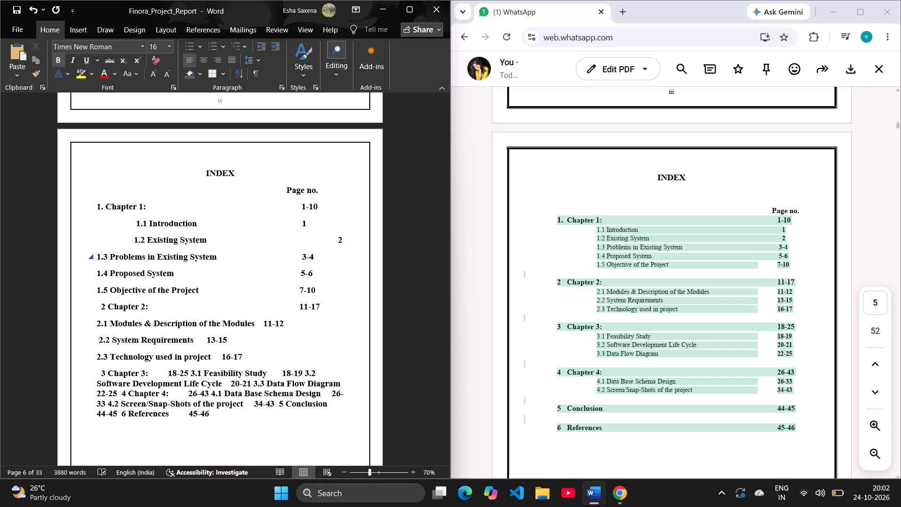
key("BackSpace")
key("BackSpace")
key("BackSpace")
key("BackSpace")
key("BackSpace")
key("BackSpace")
key("BackSpace")
key("BackSpace")
key("BackSpace")
key("BackSpace")
key("BackSpace")
key("BackSpace")
key("BackSpace")
key("BackSpace")
key("BackSpace")
key("BackSpace")
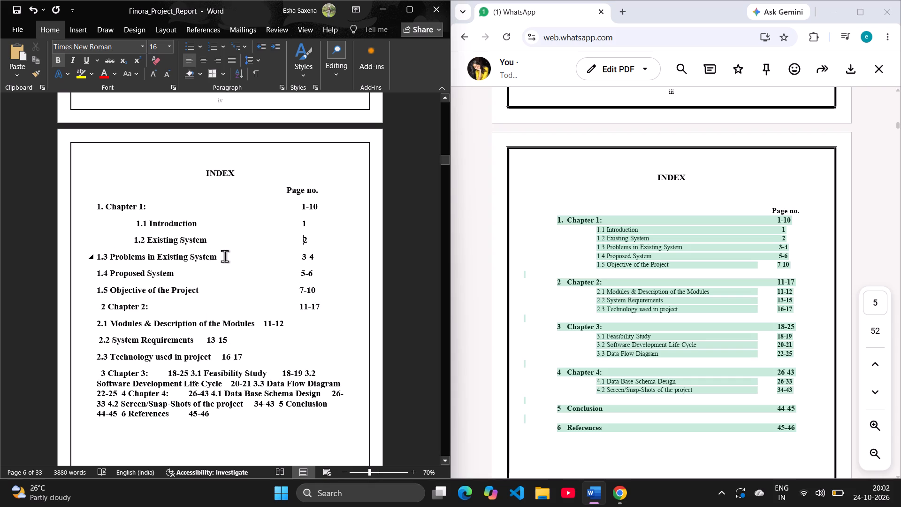
Indent the 1.3 Problems in Existing System entry with leading spaces to line up with 1.2 Existing System.
left_click(97, 253)
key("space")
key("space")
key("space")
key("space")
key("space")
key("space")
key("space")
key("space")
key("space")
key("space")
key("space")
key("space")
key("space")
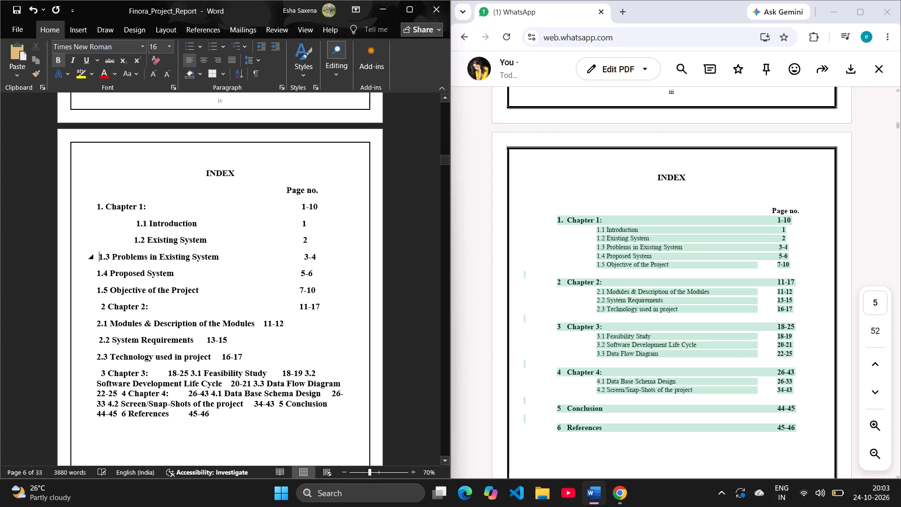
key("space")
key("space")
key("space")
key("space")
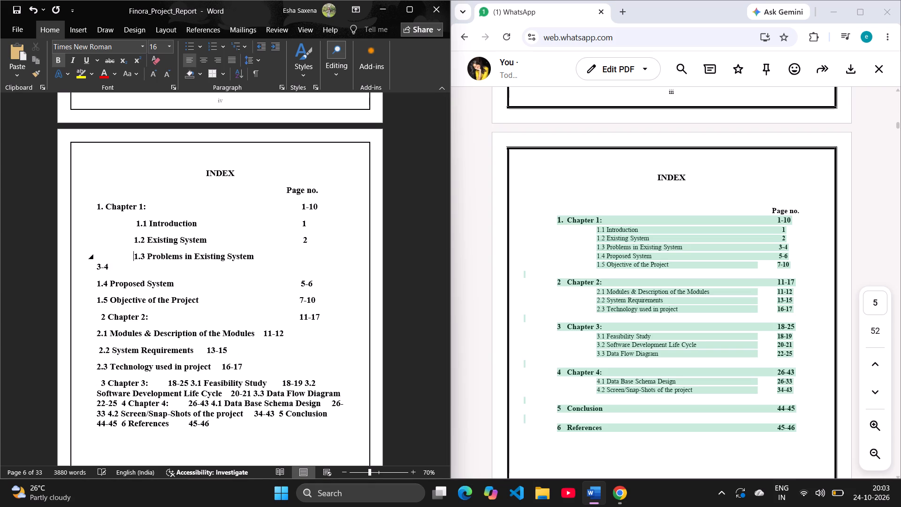
Remove the extra spaces before page range 3-4 of 1.3 Problems in Existing System to realign it under Page no.
left_click(94, 263)
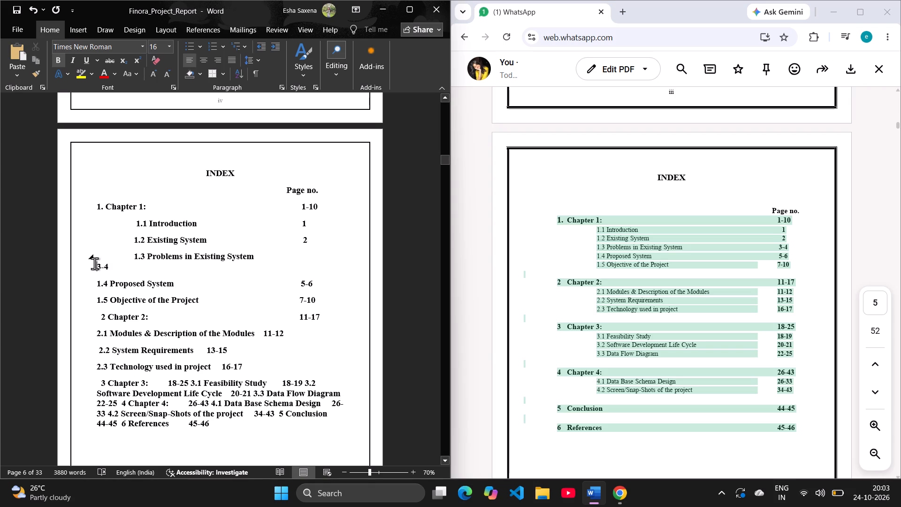
key("BackSpace")
key("BackSpace")
key("BackSpace")
key("BackSpace")
key("BackSpace")
key("BackSpace")
key("BackSpace")
key("BackSpace")
key("BackSpace")
key("BackSpace")
key("BackSpace")
key("BackSpace")
key("BackSpace")
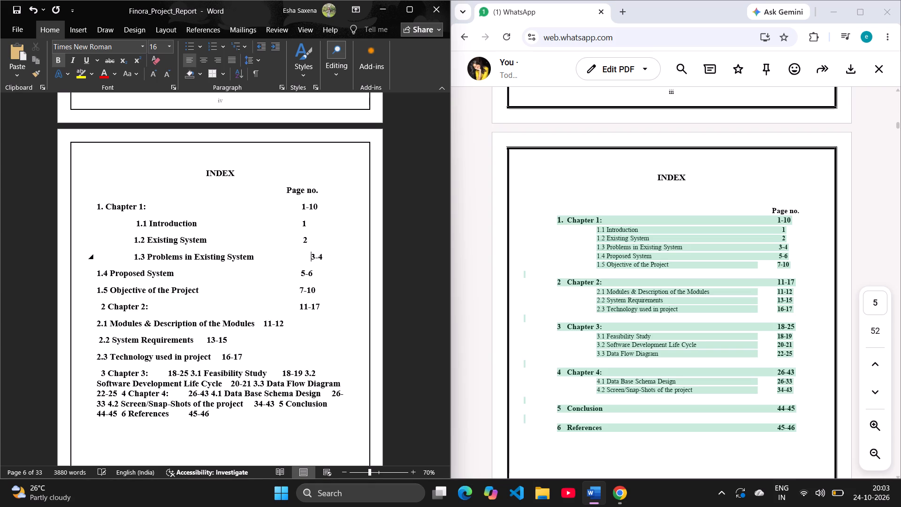
key("BackSpace")
key("BackSpace")
key("BackSpace")
key("BackSpace")
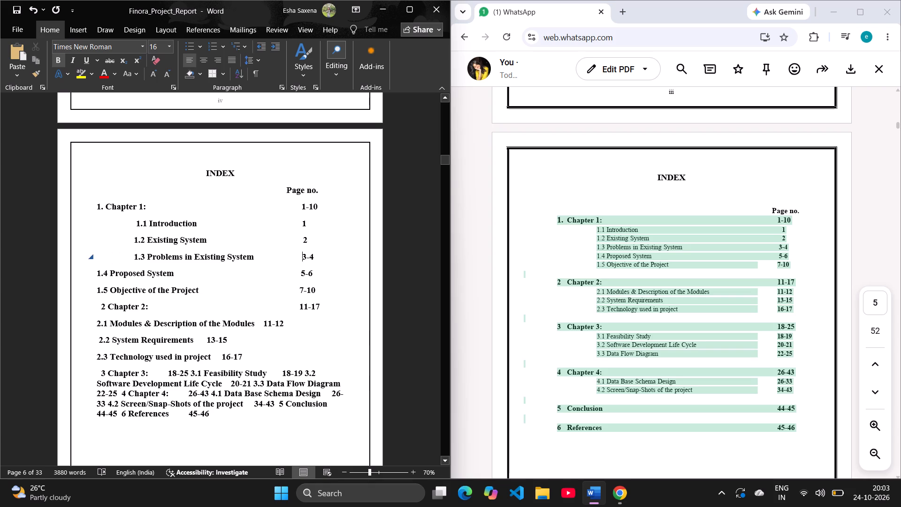
Indent the 1.4 Proposed System entry with leading spaces to line up with 1.3 Problems in Existing System.
left_click(95, 271)
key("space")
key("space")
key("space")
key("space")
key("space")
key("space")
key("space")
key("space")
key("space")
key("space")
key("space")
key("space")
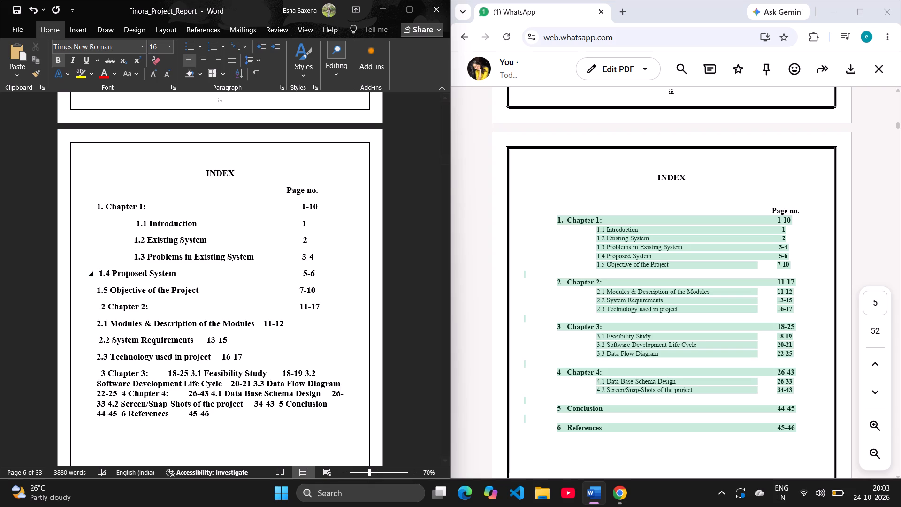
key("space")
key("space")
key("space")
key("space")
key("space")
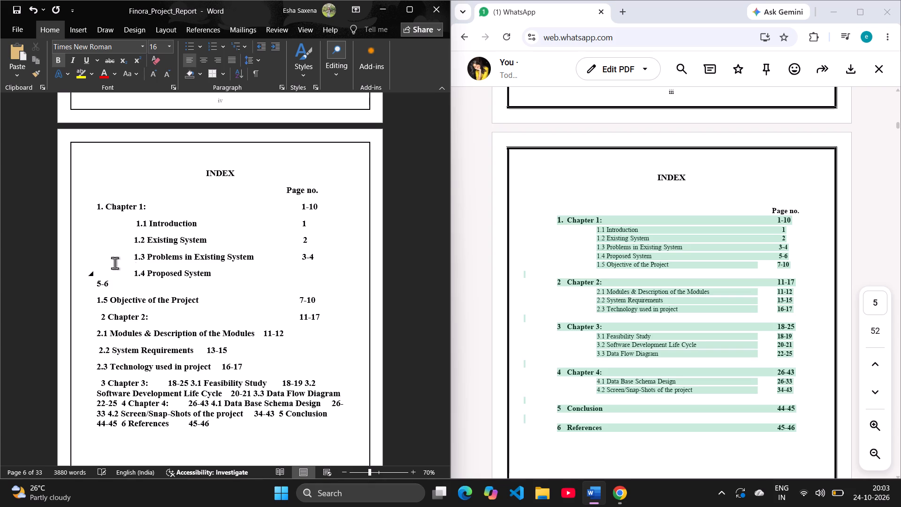
Trim the spacing after 1.4 Proposed System and re-enter its page range as 5-6, aligned under the Page no. heading.
left_click(290, 279)
key("BackSpace")
key("BackSpace")
key("BackSpace")
key("BackSpace")
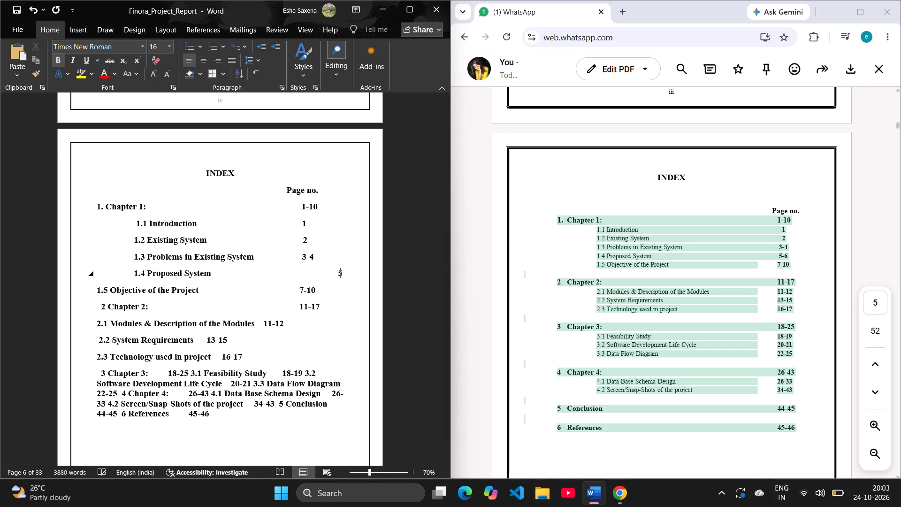
key("BackSpace")
key("BackSpace")
key("BackSpace")
key("BackSpace")
key("BackSpace")
key("BackSpace")
key("BackSpace")
key("BackSpace")
key("BackSpace")
key("BackSpace")
key("BackSpace")
key("BackSpace")
key("BackSpace")
key("BackSpace")
key("BackSpace")
key("BackSpace")
key("BackSpace")
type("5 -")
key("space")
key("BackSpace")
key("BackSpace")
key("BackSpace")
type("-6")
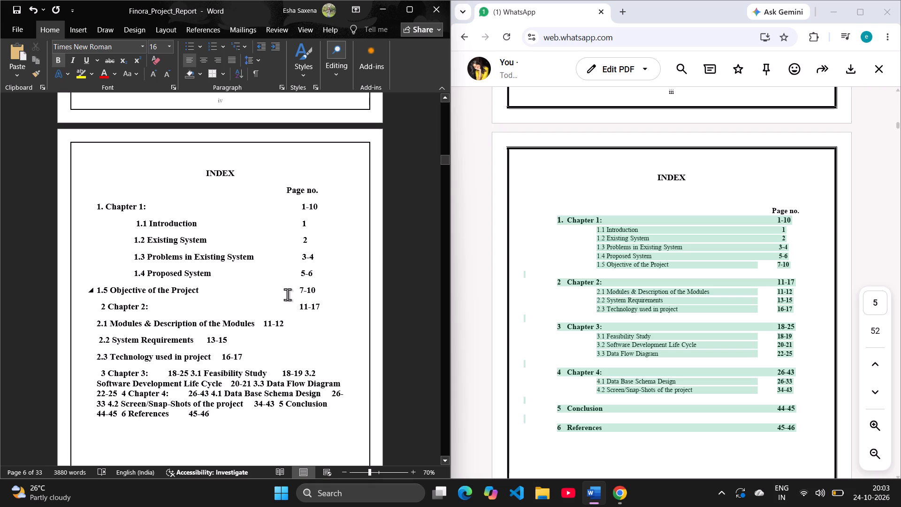
Indent the 1.5 Objective of the Project entry with leading spaces to line up with the other Chapter 1 entries.
left_click(99, 286)
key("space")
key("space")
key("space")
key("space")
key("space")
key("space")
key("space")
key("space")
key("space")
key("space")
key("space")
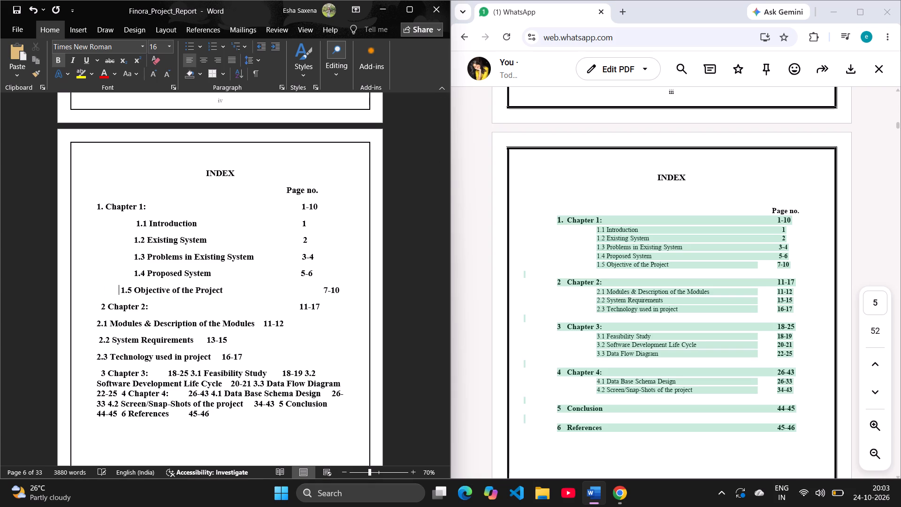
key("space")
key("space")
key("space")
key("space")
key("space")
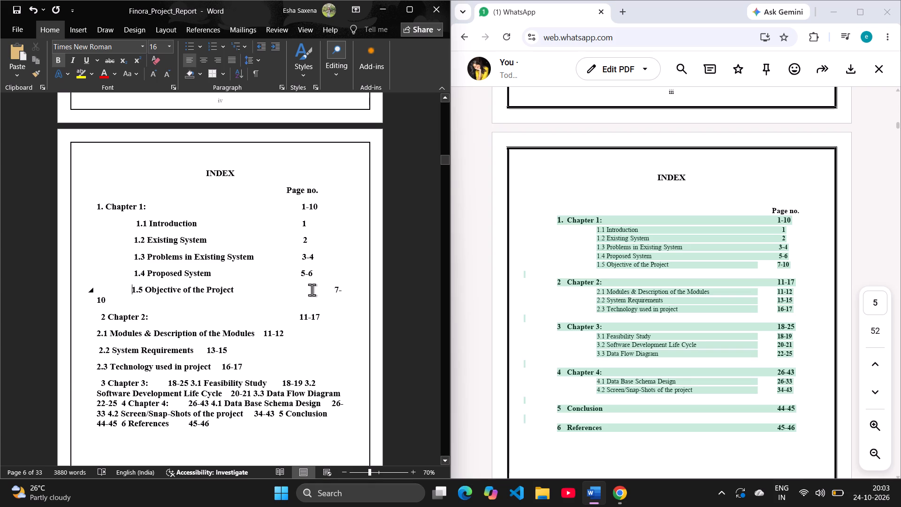
Remove the extra spaces before page range 7-10 of 1.5 Objective of the Project to realign it under Page no.
left_click(312, 290)
key("BackSpace")
key("BackSpace")
key("BackSpace")
key("BackSpace")
key("BackSpace")
key("BackSpace")
key("BackSpace")
key("BackSpace")
key("BackSpace")
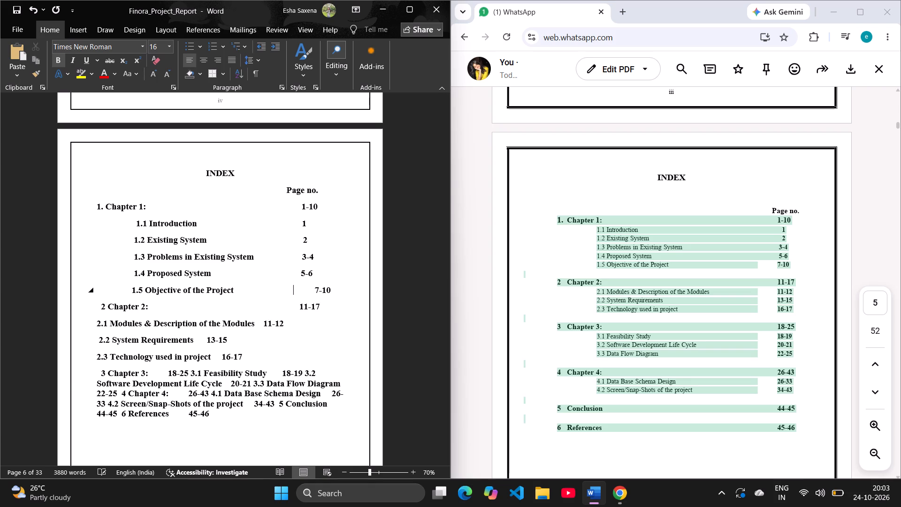
key("BackSpace")
key("BackSpace")
key("BackSpace")
key("BackSpace")
key("BackSpace")
key("BackSpace")
key("BackSpace")
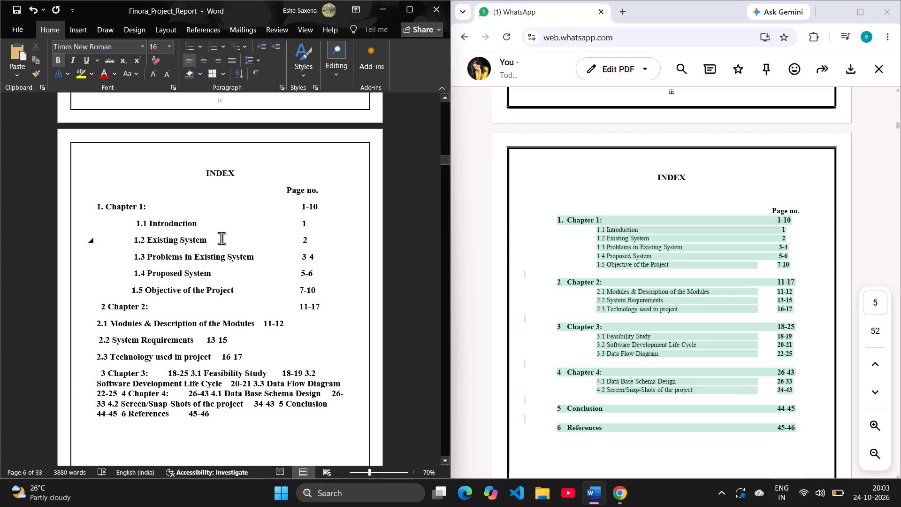
Remove bold from index entries 1.1 Introduction through 1.5 Objective of the Project, including their page numbers.
left_click(132, 219)
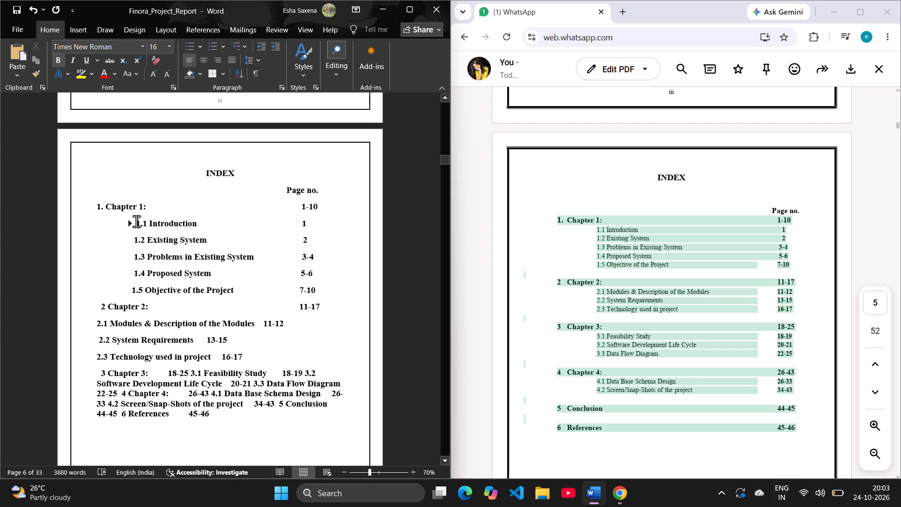
left_click(136, 221)
left_click_drag(136, 221, 316, 288)
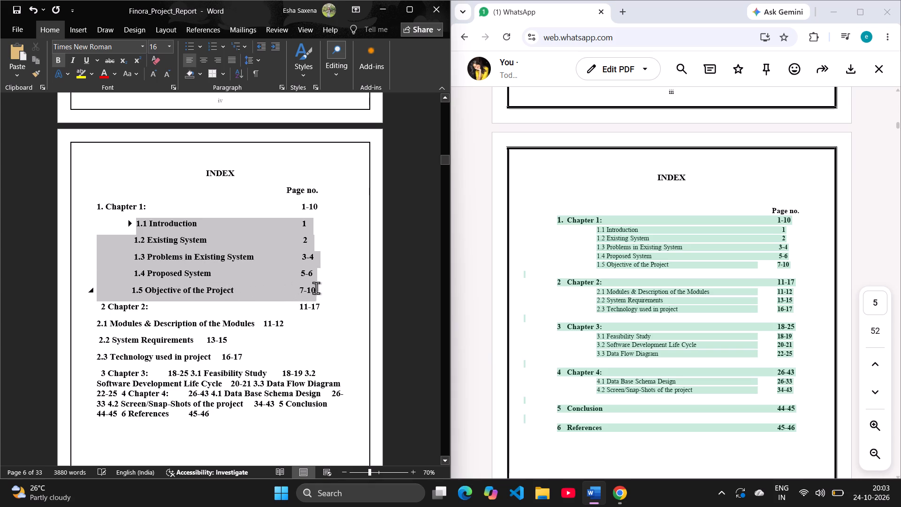
left_click_drag(316, 288, 322, 288)
left_click(332, 267)
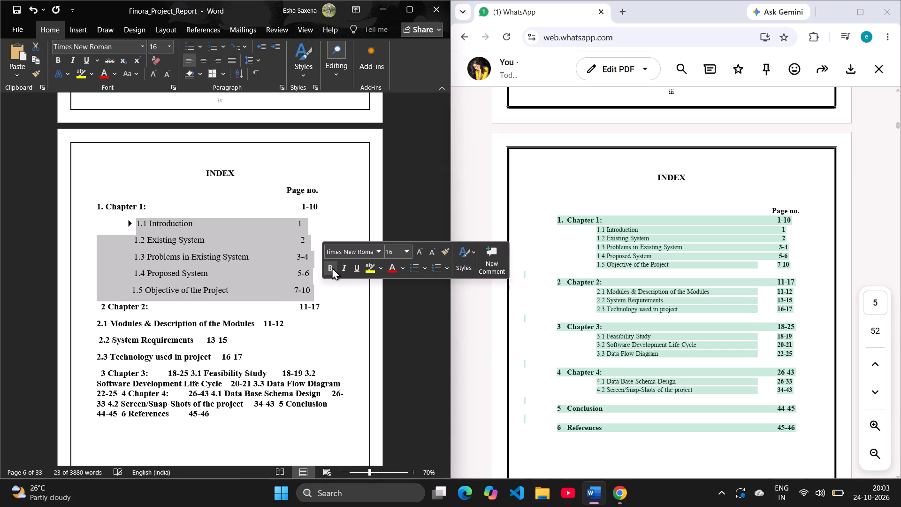
left_click(271, 281)
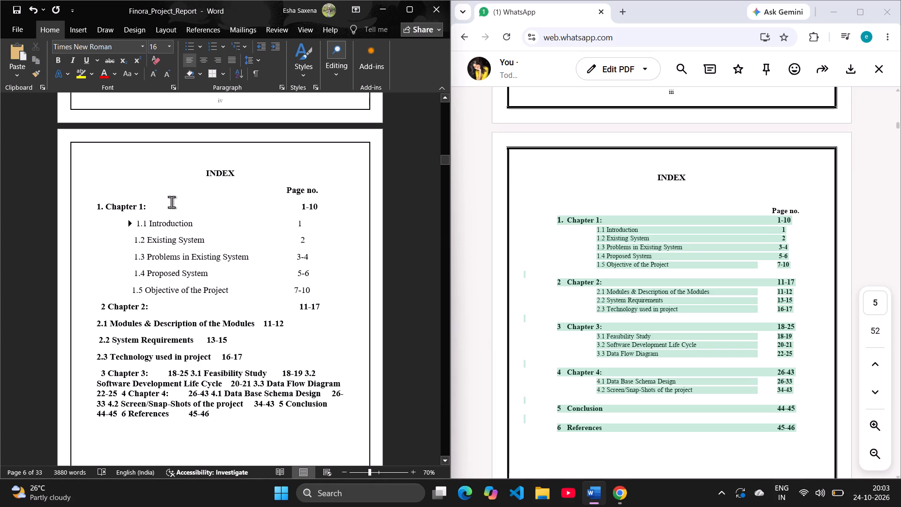
Open the font size choices for index entries 1.1 Introduction through 1.5 Objective of the Project.
left_click_drag(136, 219, 320, 291)
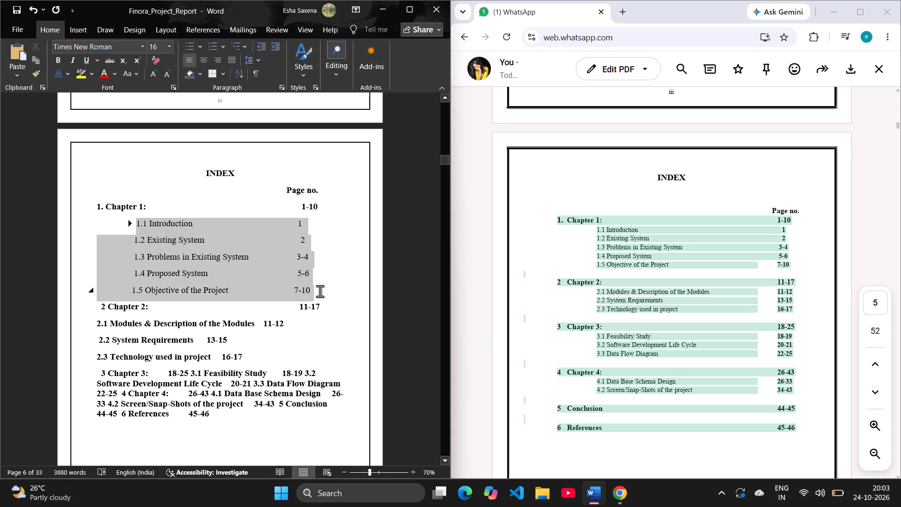
left_click(403, 251)
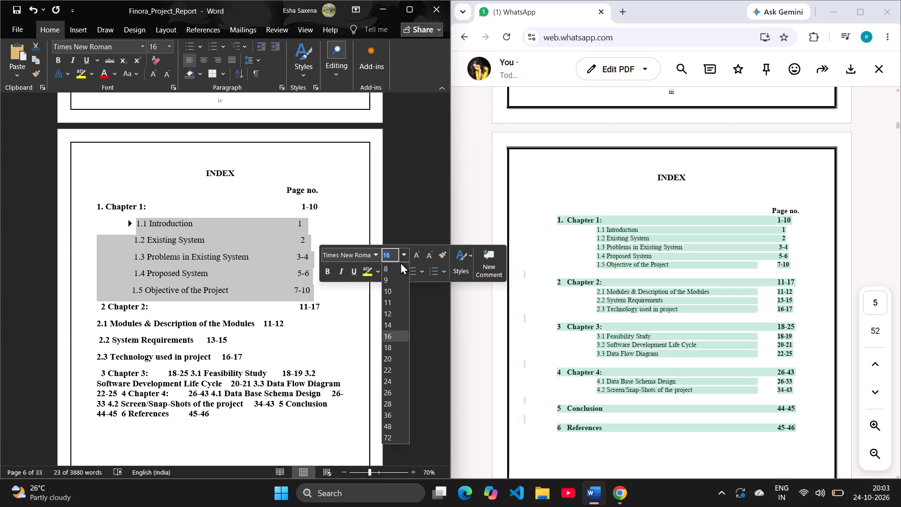
Set the font size of index entries 1.1 Introduction through 1.5 Objective of the Project to 12.
left_click(389, 313)
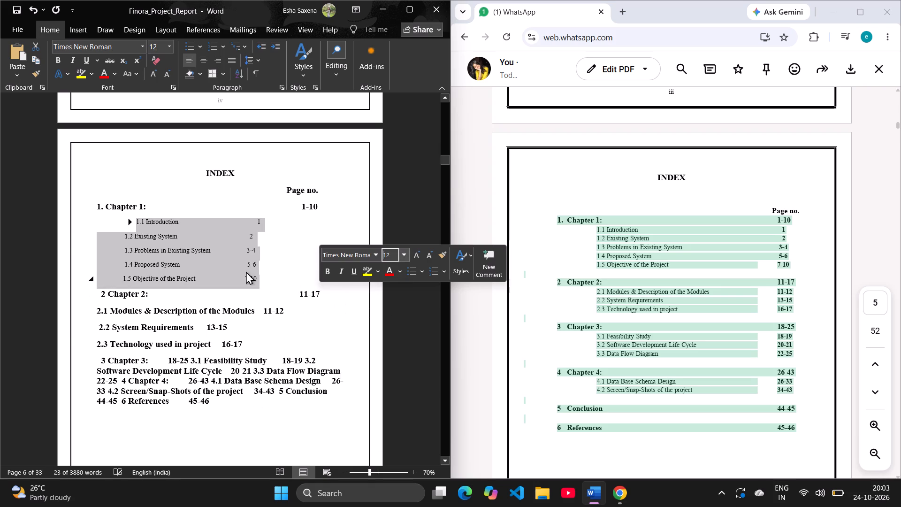
Remove the existing indent of the 1.1 Introduction entry and re-indent it with spaces to line up with 1.2 Existing System.
left_click(148, 220)
left_click(138, 219)
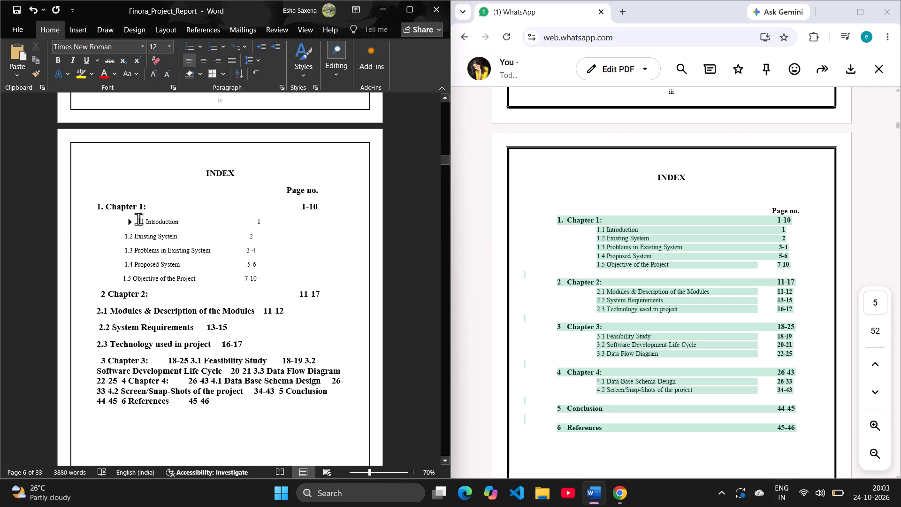
left_click(137, 220)
key("BackSpace")
key("BackSpace")
key("space")
key("space")
key("space")
key("space")
key("space")
key("space")
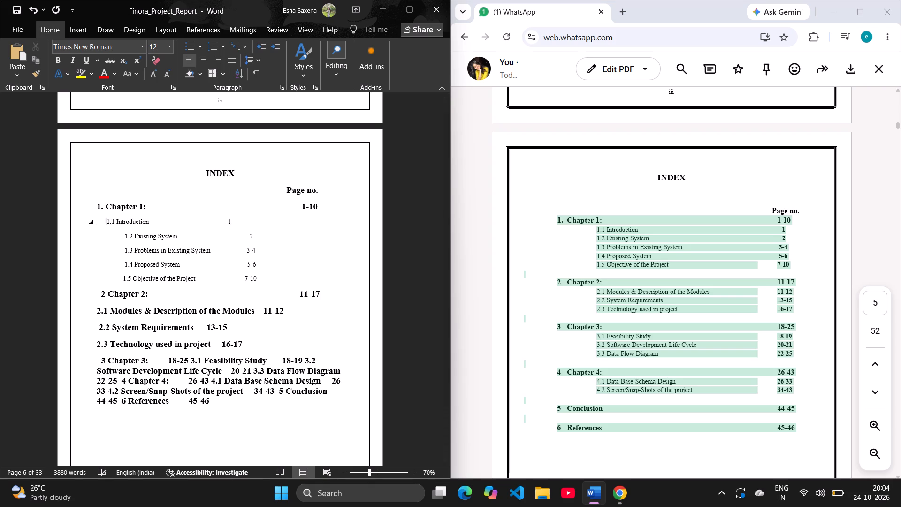
Indent the 1.1 Introduction entry with leading spaces to line up with 1.2 Existing System.
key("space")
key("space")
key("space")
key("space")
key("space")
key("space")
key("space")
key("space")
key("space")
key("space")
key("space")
Indent the 1.5 Objective of the Project entry by one more space to line up with 1.4 Proposed System.
left_click(124, 278)
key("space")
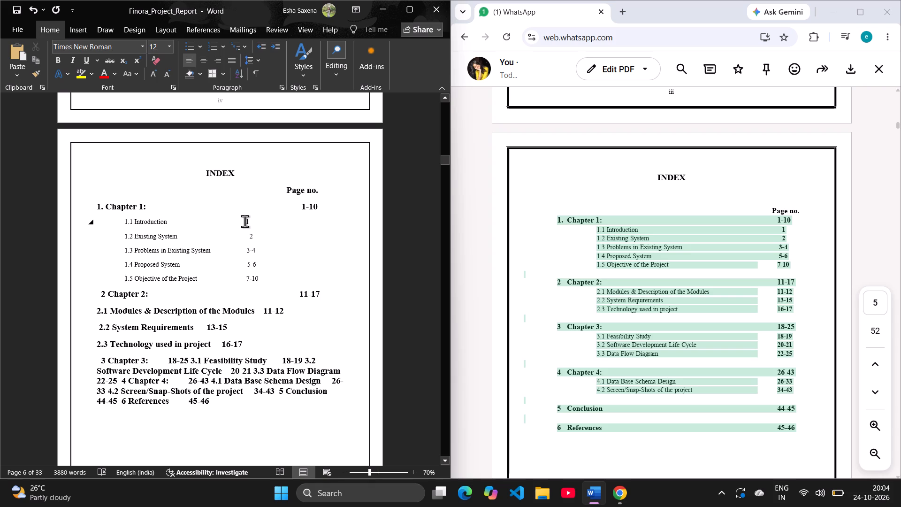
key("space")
key("BackSpace")
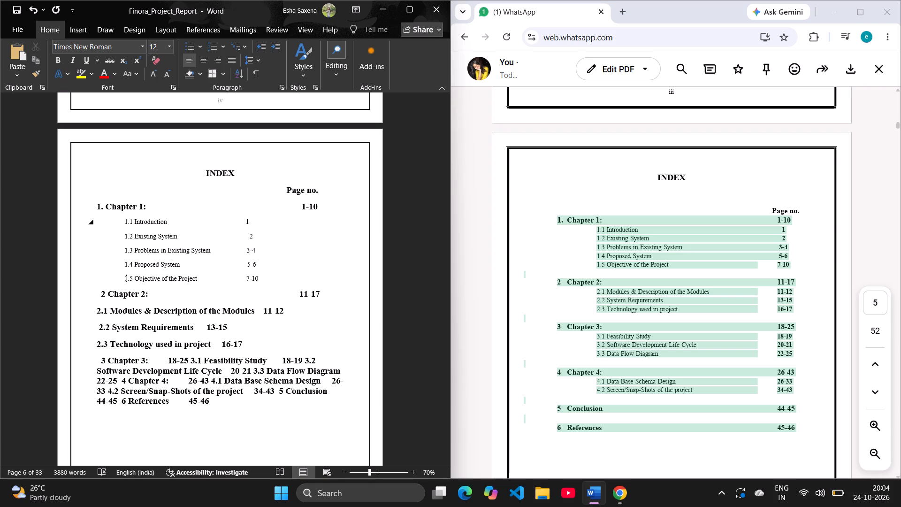
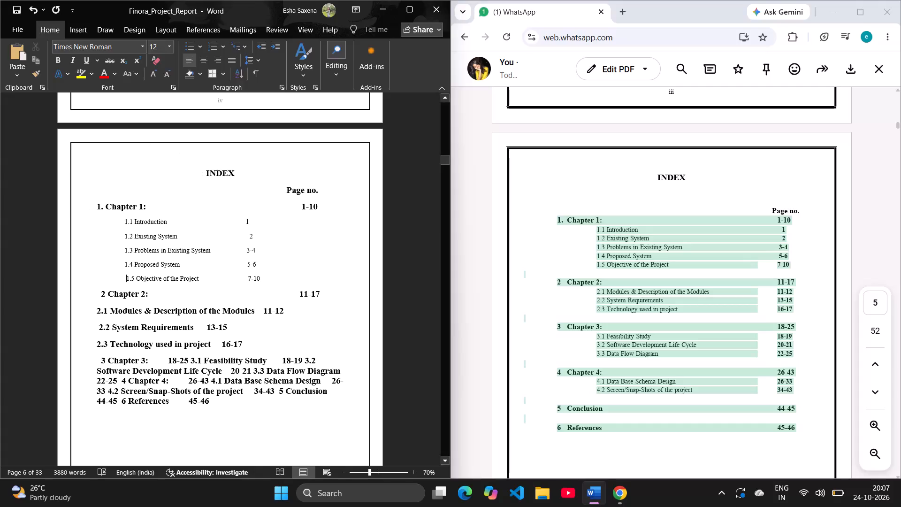
Space page number 1 of the 1.1 Introduction entry across towards the Page no. column.
left_click(241, 226)
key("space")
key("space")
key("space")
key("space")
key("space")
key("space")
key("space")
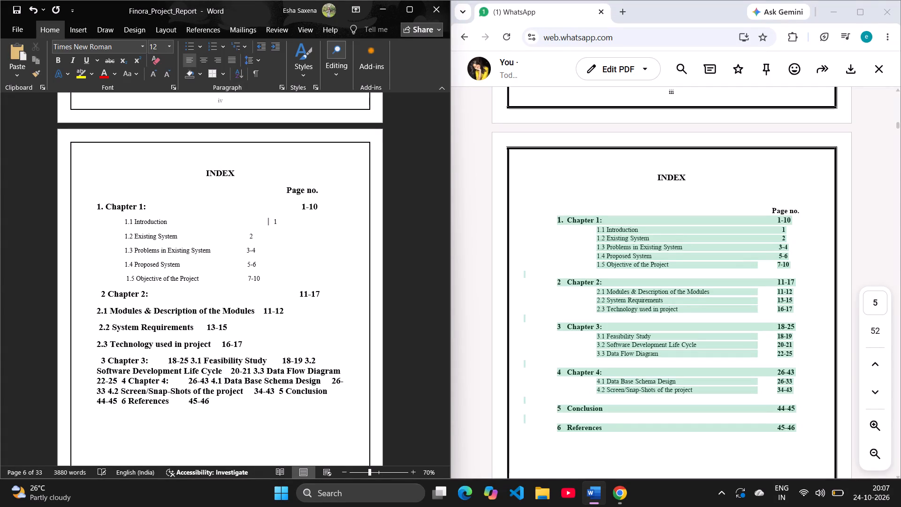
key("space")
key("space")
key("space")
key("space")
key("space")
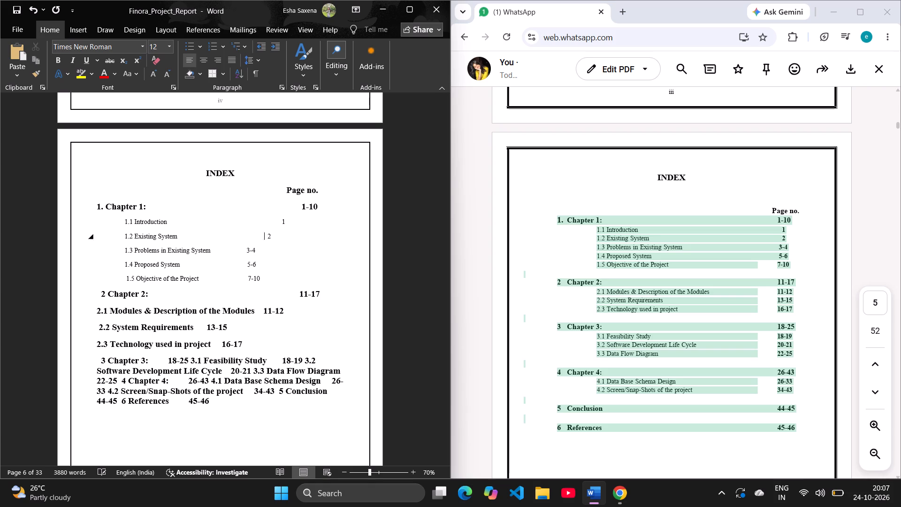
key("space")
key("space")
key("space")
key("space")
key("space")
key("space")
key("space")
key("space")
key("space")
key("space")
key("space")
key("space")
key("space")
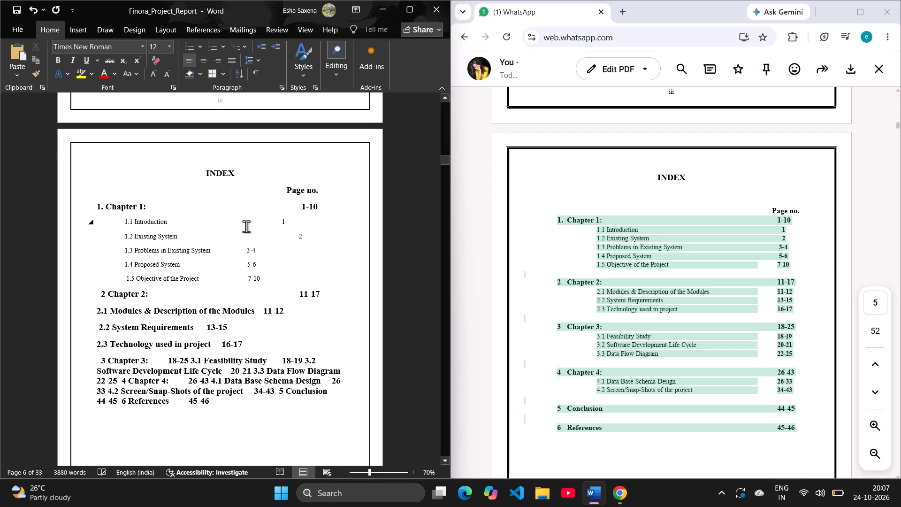
Add more spaces before page number 1 of 1.1 Introduction to bring it under the 1-10 range.
left_click(281, 219)
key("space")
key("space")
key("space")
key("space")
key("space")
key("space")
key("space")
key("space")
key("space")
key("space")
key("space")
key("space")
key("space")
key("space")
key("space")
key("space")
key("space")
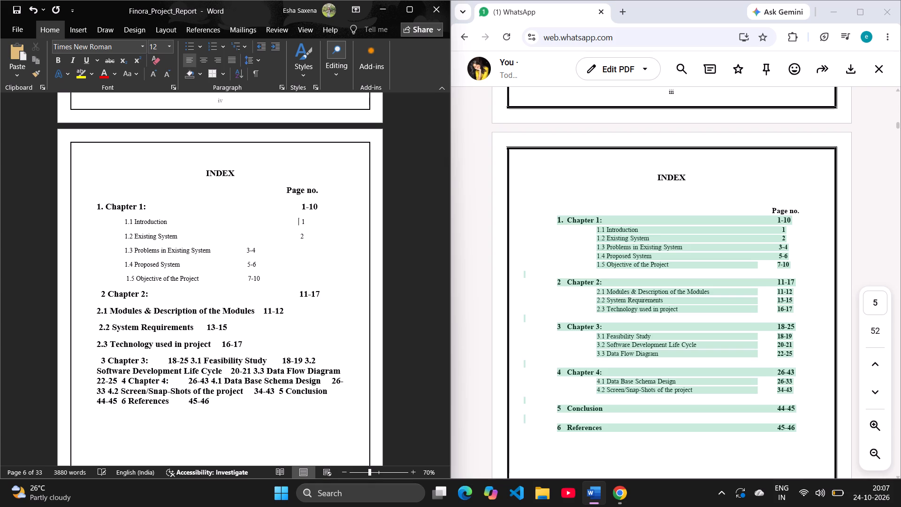
Nudge page number 2 of 1.2 Existing System further across with spaces to line up with page number 1 above it.
left_click(299, 236)
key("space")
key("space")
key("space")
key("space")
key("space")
Space the 3-4 page range of 1.3 Problems in Existing System across to line up under page number 2.
left_click(246, 250)
key("space")
key("space")
key("space")
key("space")
key("space")
key("space")
key("space")
key("space")
key("space")
key("space")
key("space")
key("space")
key("space")
key("space")
key("space")
key("space")
key("space")
key("space")
key("space")
key("space")
key("space")
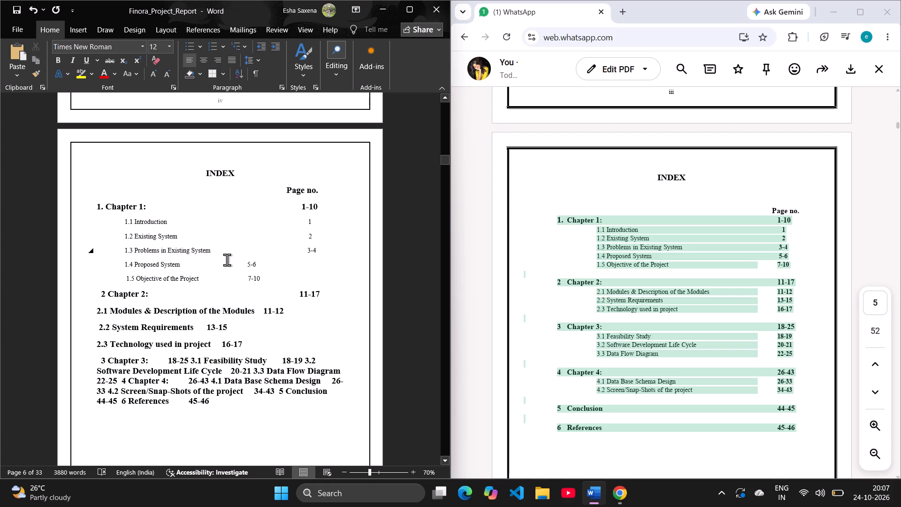
Space the 5-6 page range of 1.4 Proposed System across to line up under the 3-4 range.
left_click(242, 265)
key("space")
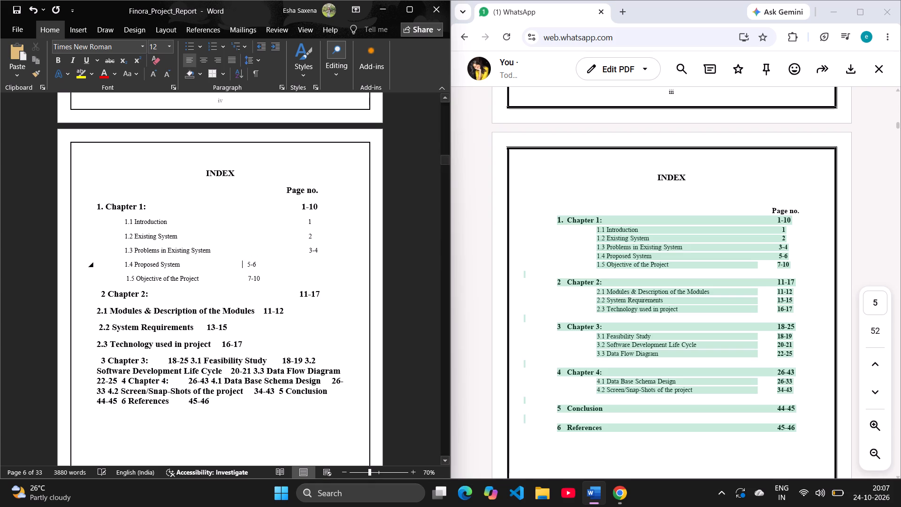
left_click(246, 262)
key("space")
key("space")
key("space")
key("space")
key("space")
key("space")
key("space")
key("space")
key("space")
key("space")
key("space")
key("space")
key("space")
key("space")
key("space")
key("space")
key("space")
key("space")
key("space")
key("space")
key("space")
key("space")
key("space")
key("space")
key("space")
key("BackSpace")
key("BackSpace")
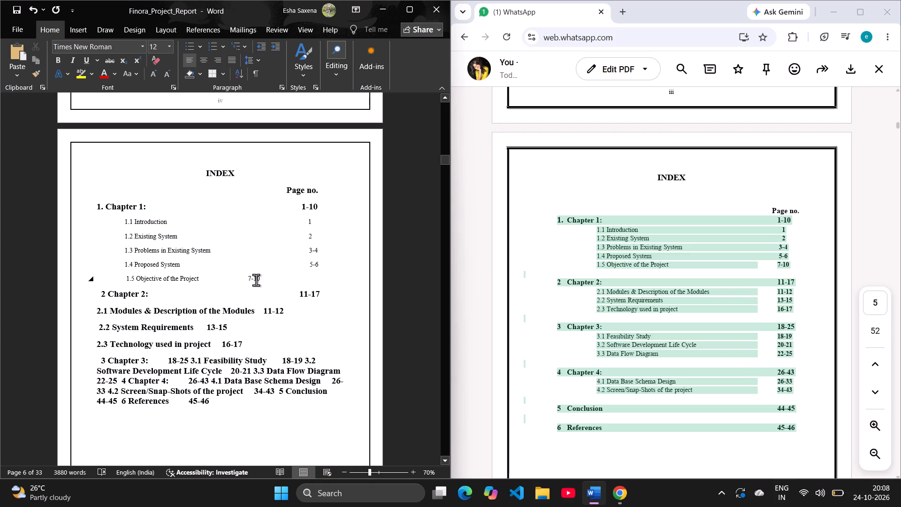
Space the 7-10 page range of 1.5 Objective of the Project across to line up under the 5-6 range.
left_click(246, 279)
key("space")
key("space")
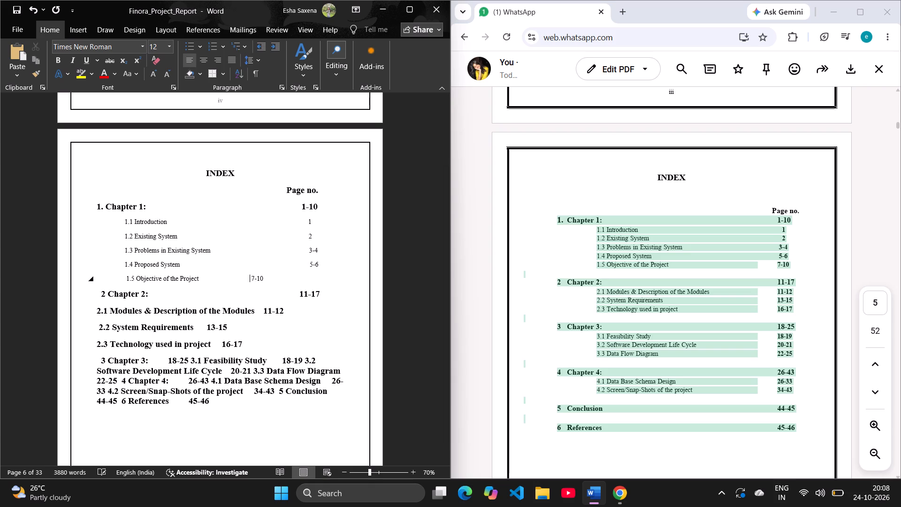
key("space")
Remove excess spacing before the page ranges 3-4, 5-6 and 7-10 of entries 1.3 to 1.5 to align them.
left_click(303, 249)
key("BackSpace")
left_click(307, 261)
key("BackSpace")
left_click(298, 278)
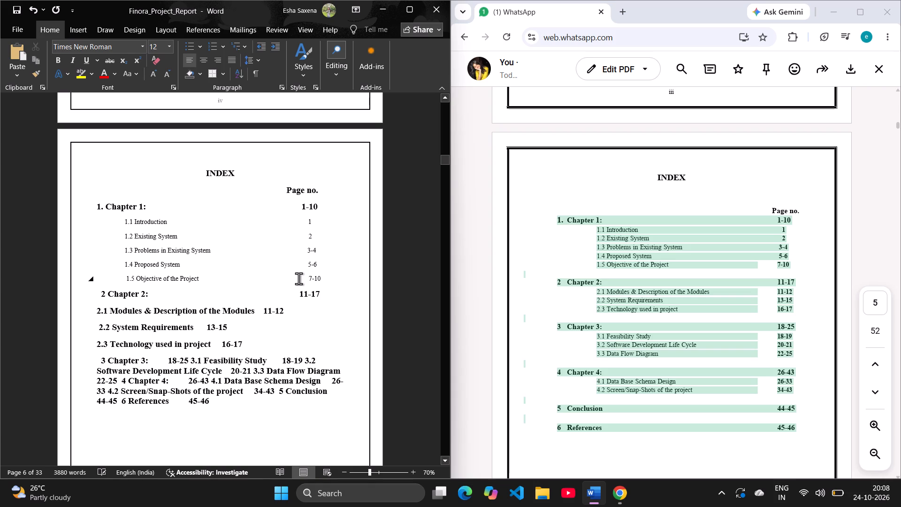
left_click(305, 277)
key("BackSpace")
Remove bold from entries 2.1 to 2.3 under Chapter 2 and open their font size choices.
left_click_drag(242, 344, 167, 319)
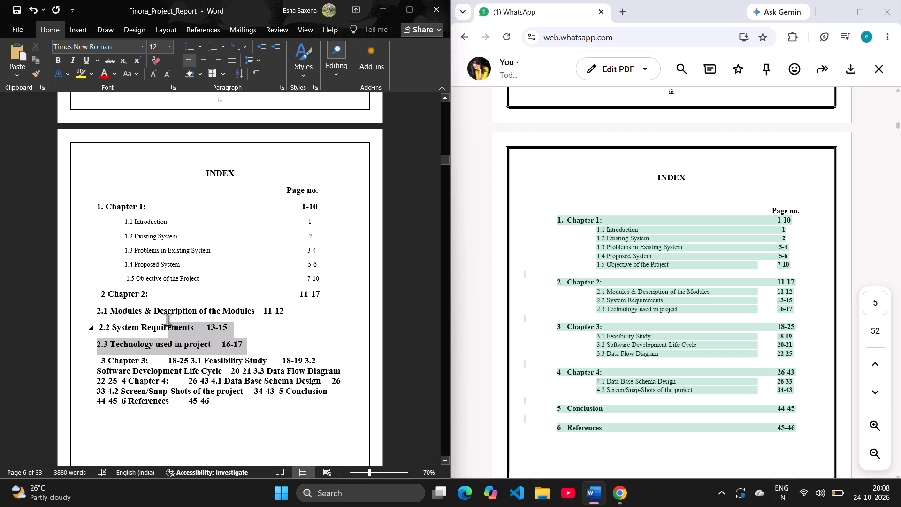
left_click_drag(167, 319, 90, 311)
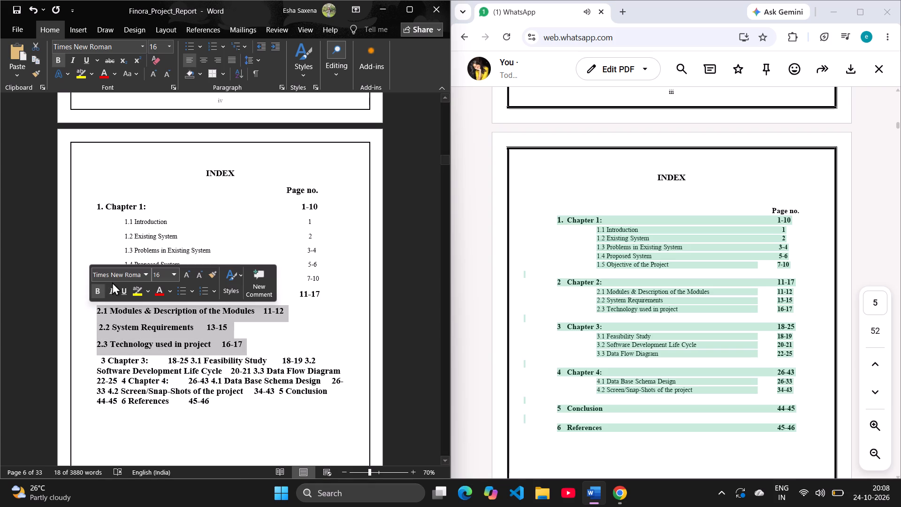
left_click(99, 290)
left_click(173, 275)
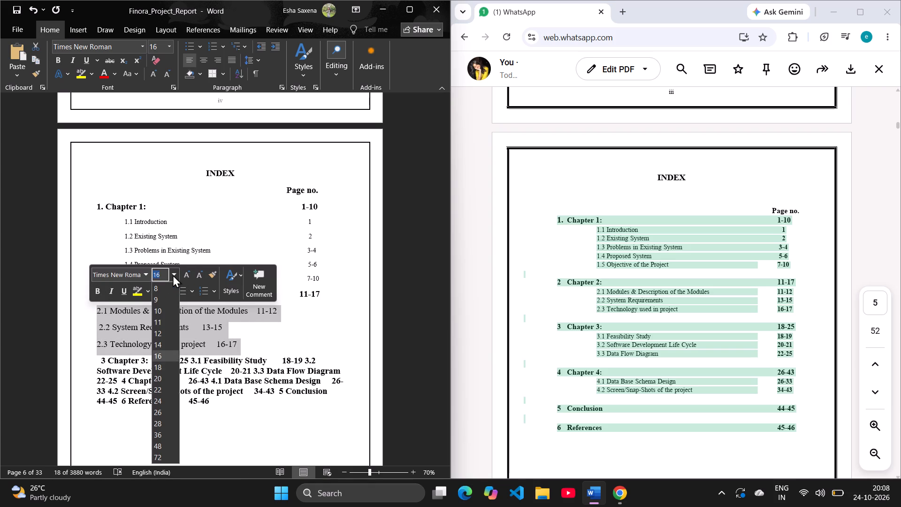
Set the font size of index entries 2.1 Modules & Description of the Modules through 2.3 Technology used in project to 12.
left_click(160, 335)
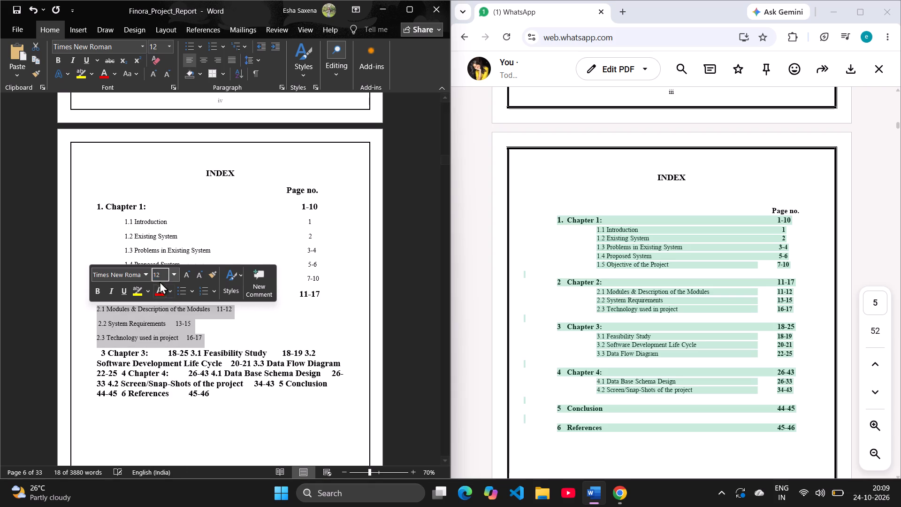
left_click(219, 328)
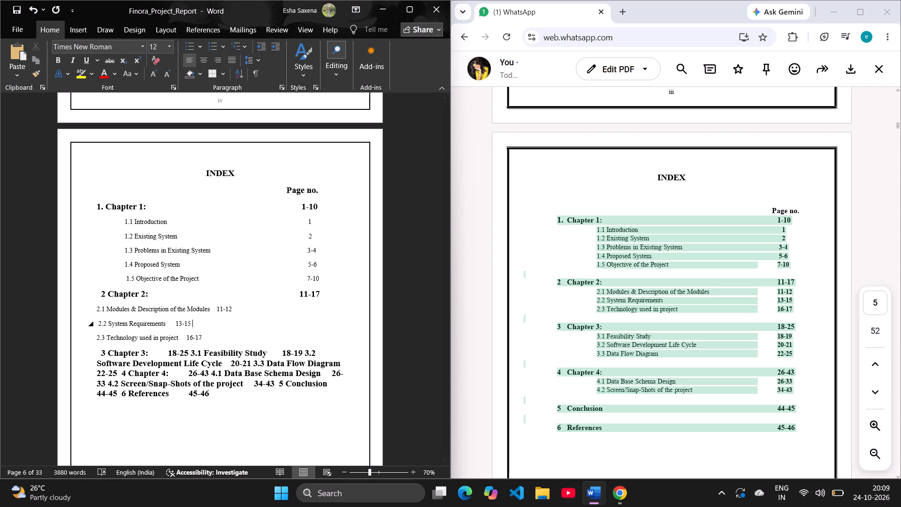
Indent the 2.1 Modules & Description of the Modules entry with leading spaces beneath the Chapter 2 heading.
left_click(96, 307)
key("space")
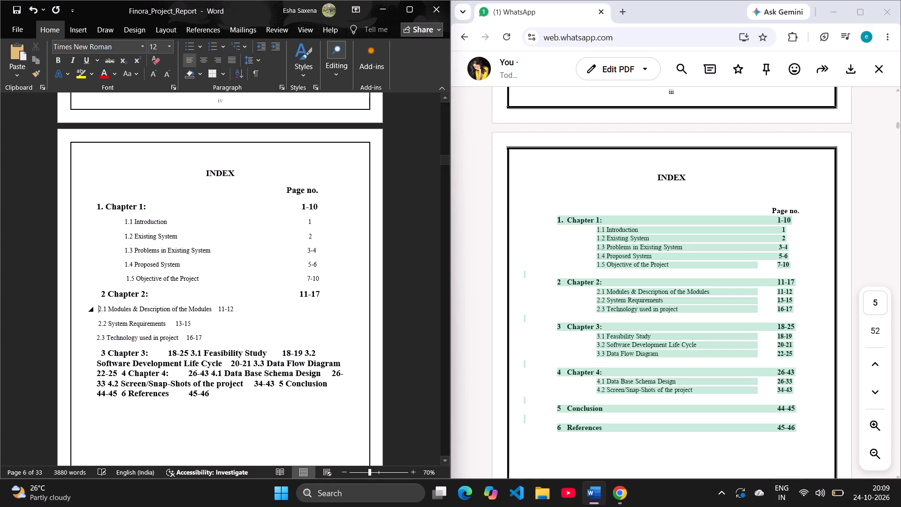
key("space")
key("space")
key("space")
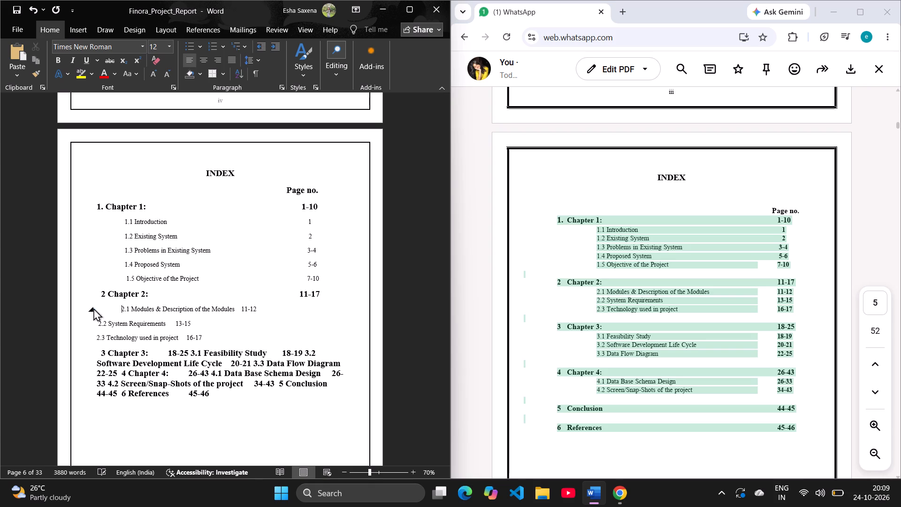
Indent the 2.2 System Requirements entry with leading spaces to line up with 2.1.
left_click(98, 322)
key("space")
key("space")
key("space")
key("space")
key("space")
key("space")
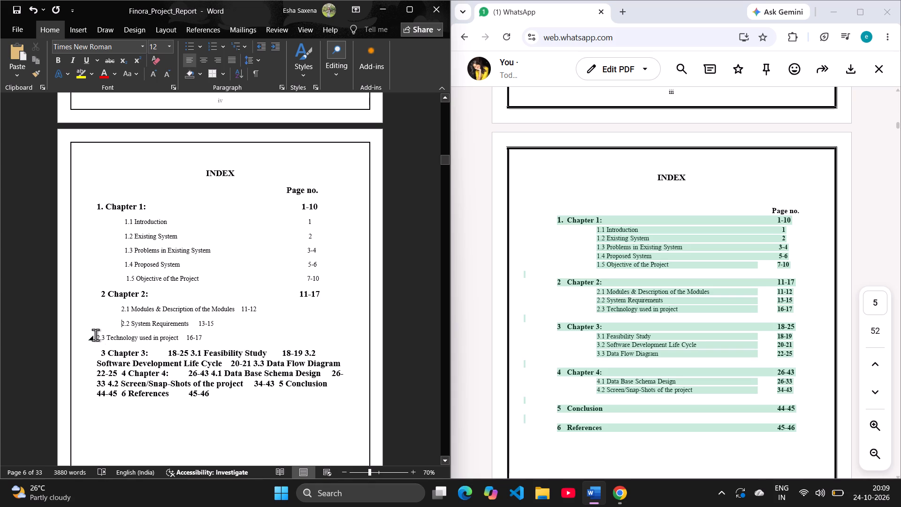
Indent the 2.3 Technology used in project entry with leading spaces to line up with 2.2.
left_click(95, 335)
key("space")
key("space")
key("space")
key("space")
key("space")
key("space")
key("space")
key("space")
key("space")
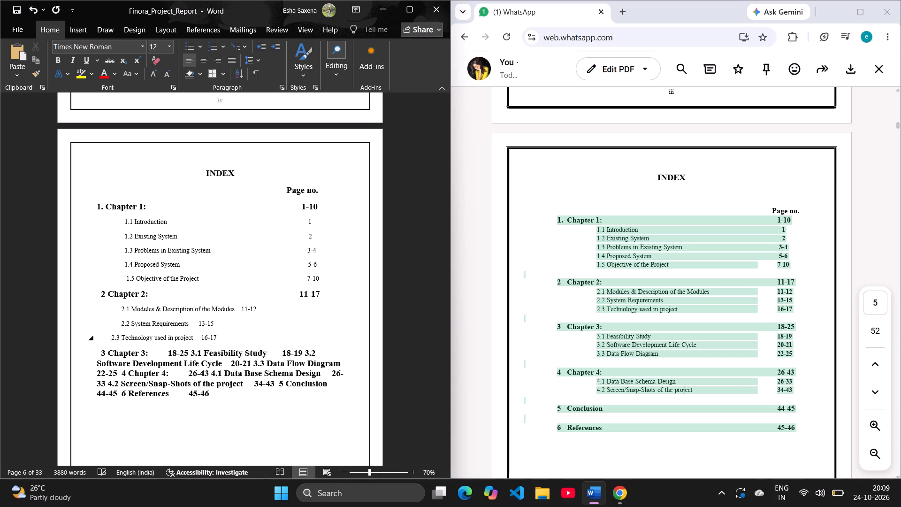
Add leading spaces before the 2.3 Technology used in project entry to bring it closer to the 2.2 entry's indent.
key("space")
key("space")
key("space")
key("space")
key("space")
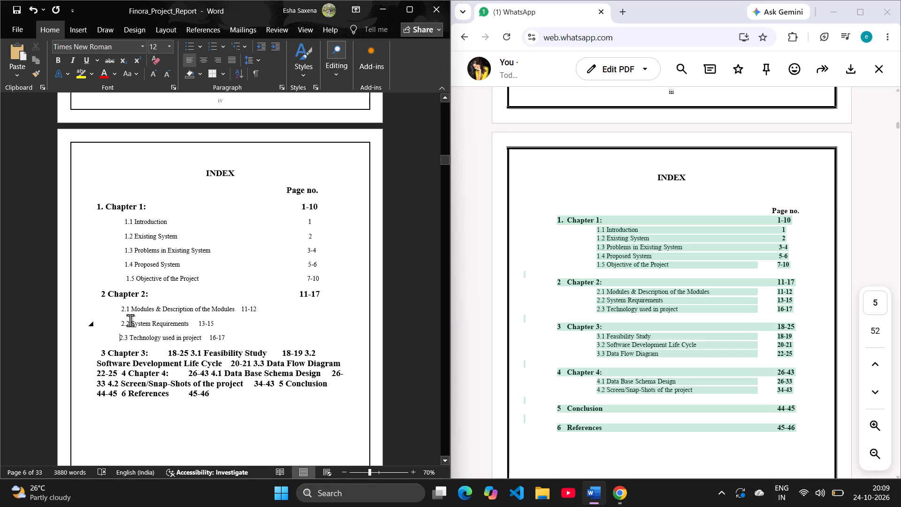
Remove one leading space before 1.5 Objective of the Project to line it up with the entries above.
left_click(126, 280)
key("BackSpace")
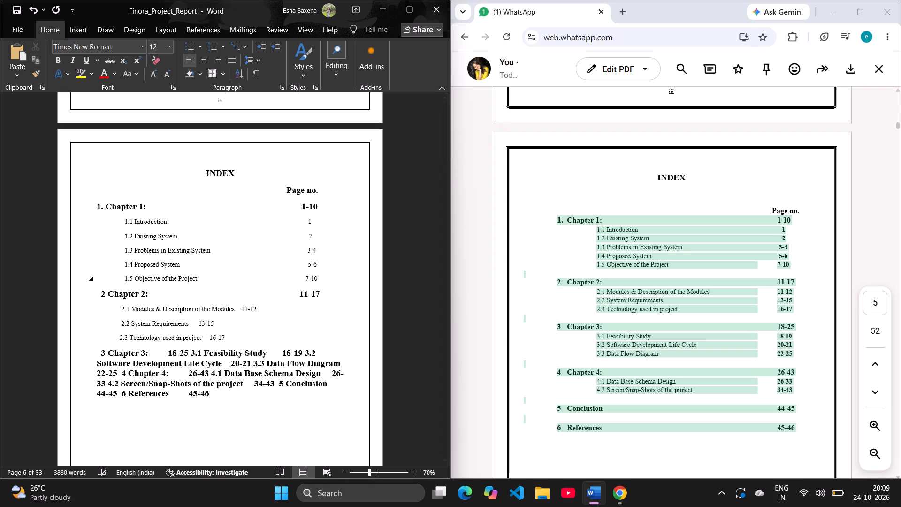
Add one more leading space before 2.3 Technology used in project to line it up with 2.2.
left_click(120, 337)
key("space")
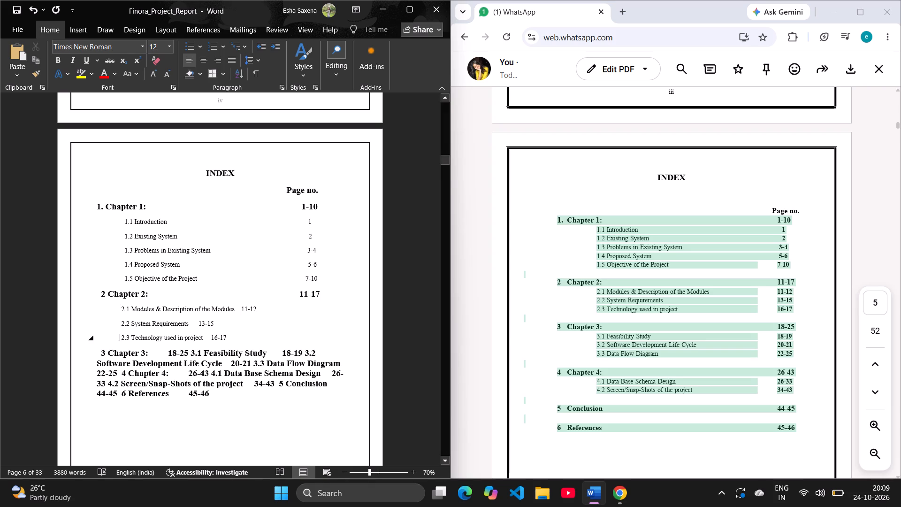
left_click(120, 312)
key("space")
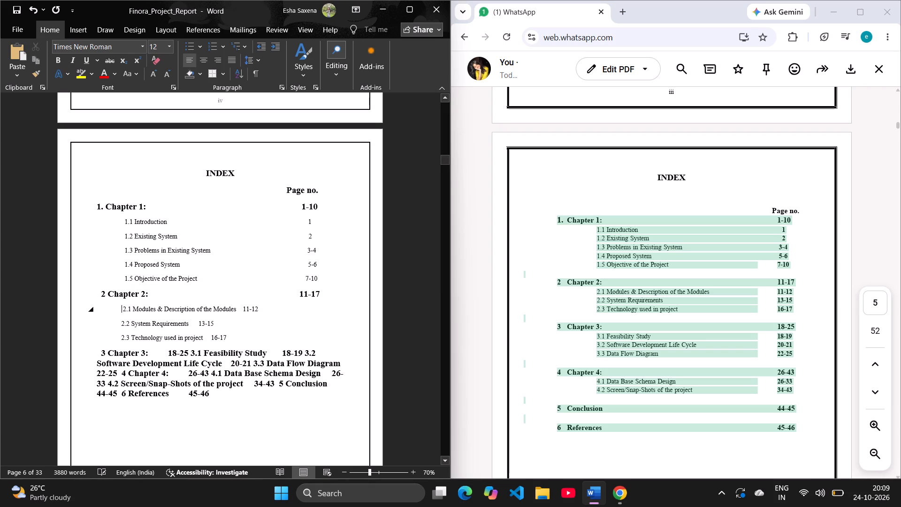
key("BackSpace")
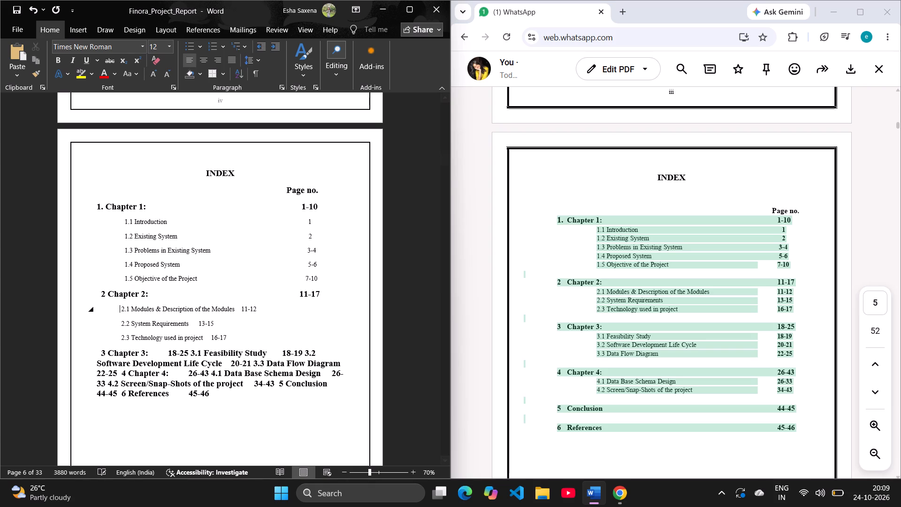
Space the page range 11-12 of the 2.1 Modules & Description of the Modules entry across to the Page no. column.
left_click(238, 308)
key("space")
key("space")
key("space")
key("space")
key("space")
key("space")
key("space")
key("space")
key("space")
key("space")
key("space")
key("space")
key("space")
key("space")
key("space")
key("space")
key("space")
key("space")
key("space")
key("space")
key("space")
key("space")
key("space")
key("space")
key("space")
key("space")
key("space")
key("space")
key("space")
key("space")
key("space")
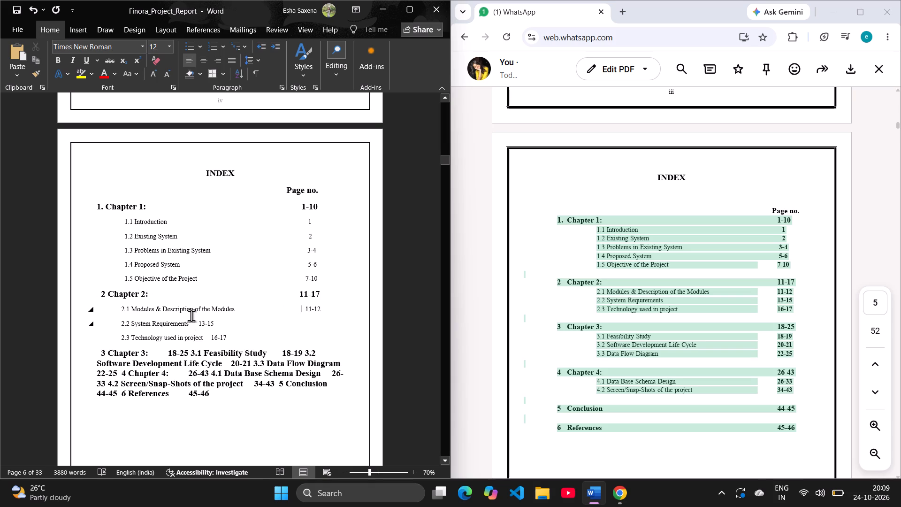
Space the page range 13-15 of the 2.2 System Requirements entry across to line up under 11-12.
left_click(196, 323)
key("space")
key("BackSpace")
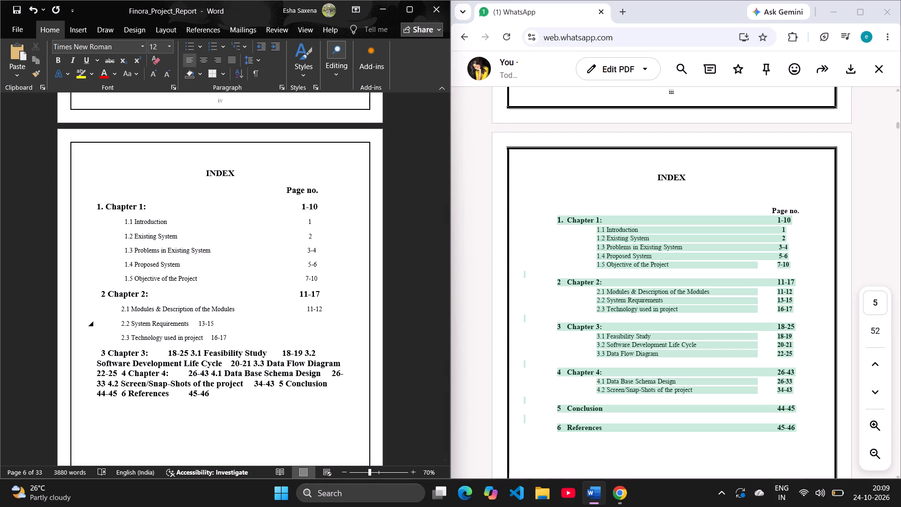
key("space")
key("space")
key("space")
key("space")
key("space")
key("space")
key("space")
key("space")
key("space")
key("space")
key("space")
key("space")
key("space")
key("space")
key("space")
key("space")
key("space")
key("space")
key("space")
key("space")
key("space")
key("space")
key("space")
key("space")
Space the page range 16-17 of the 2.3 Technology used in project entry across to line up under 13-15.
left_click(206, 337)
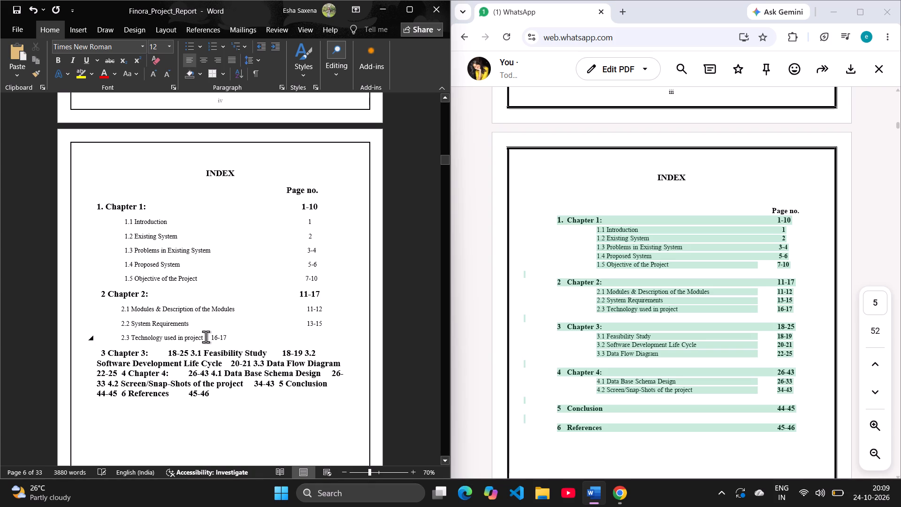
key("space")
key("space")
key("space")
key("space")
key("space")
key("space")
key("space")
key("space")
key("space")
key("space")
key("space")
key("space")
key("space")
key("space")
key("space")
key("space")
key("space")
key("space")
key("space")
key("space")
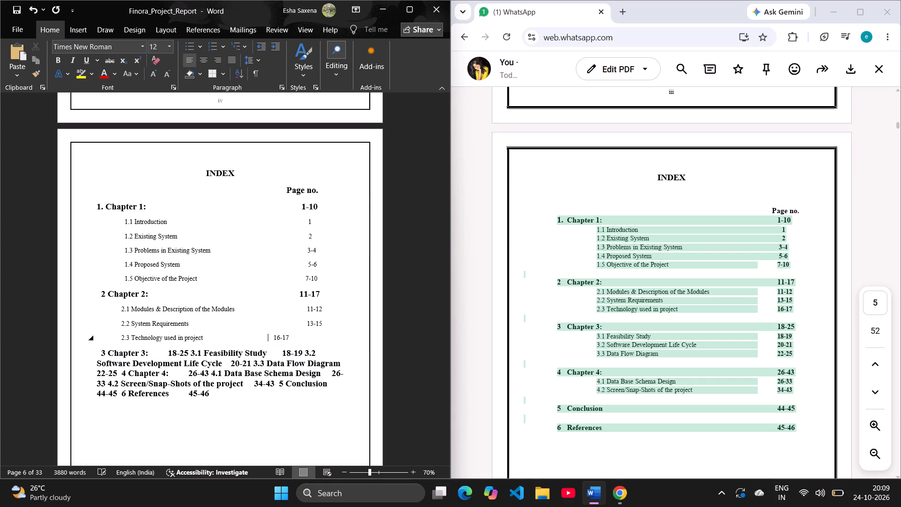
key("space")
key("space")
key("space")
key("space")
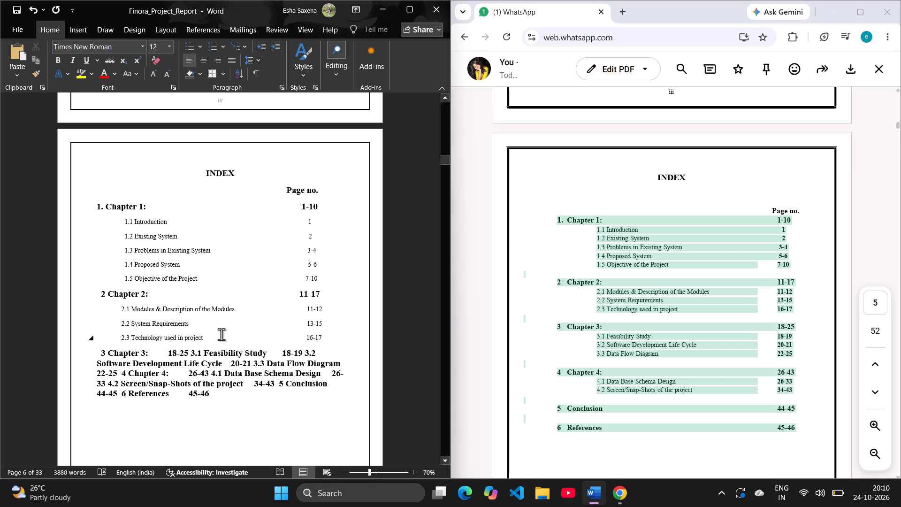
Push 3.1 Feasibility Study and the text after it onto a new line below the Chapter 3 heading using spaces.
scroll(221, 334, "down", 1)
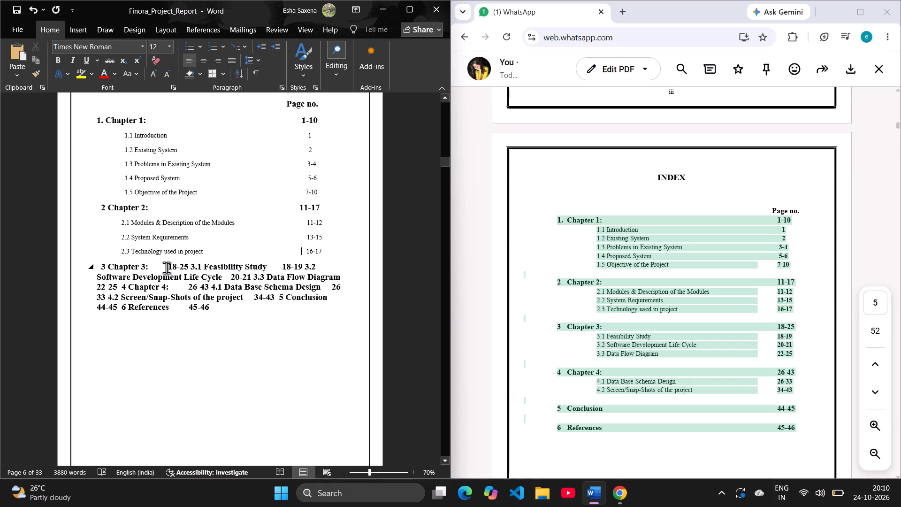
left_click_drag(166, 268, 171, 268)
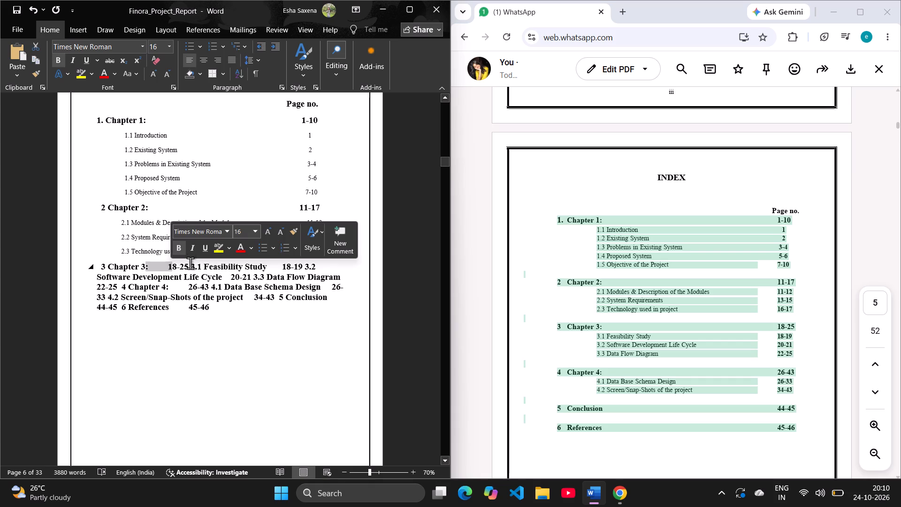
left_click(190, 263)
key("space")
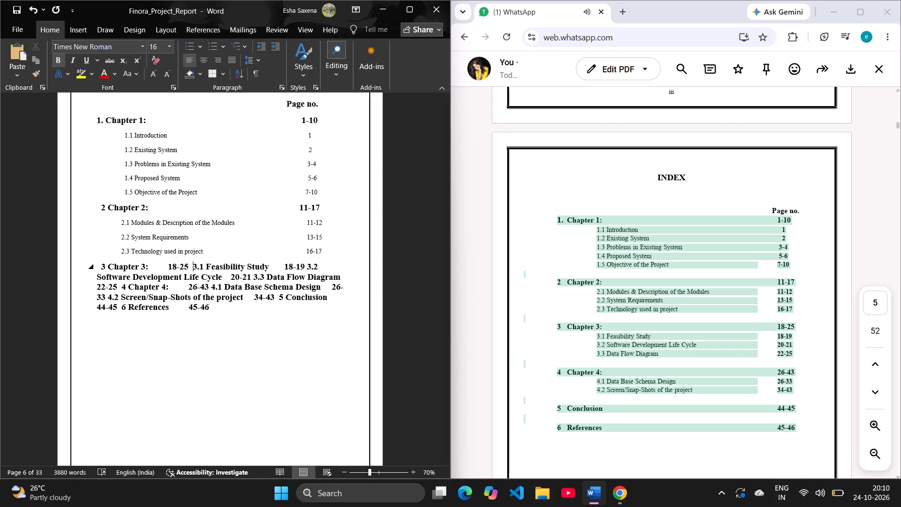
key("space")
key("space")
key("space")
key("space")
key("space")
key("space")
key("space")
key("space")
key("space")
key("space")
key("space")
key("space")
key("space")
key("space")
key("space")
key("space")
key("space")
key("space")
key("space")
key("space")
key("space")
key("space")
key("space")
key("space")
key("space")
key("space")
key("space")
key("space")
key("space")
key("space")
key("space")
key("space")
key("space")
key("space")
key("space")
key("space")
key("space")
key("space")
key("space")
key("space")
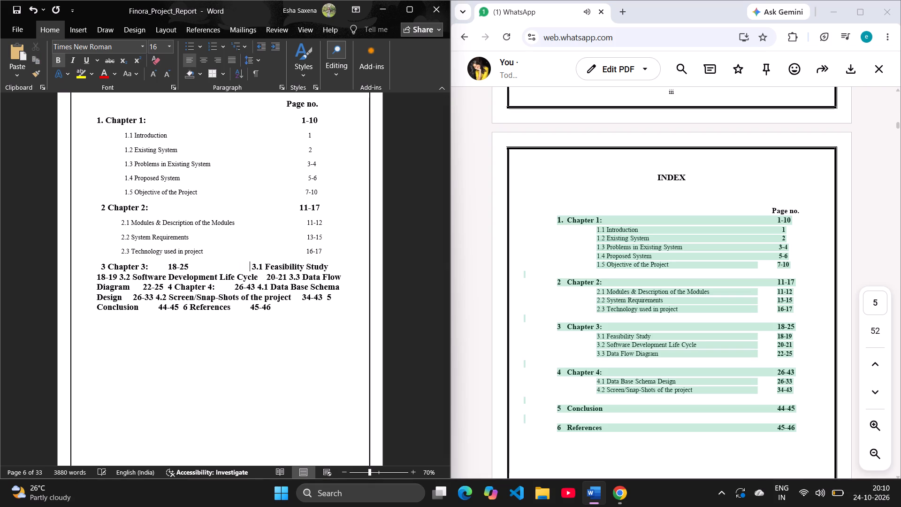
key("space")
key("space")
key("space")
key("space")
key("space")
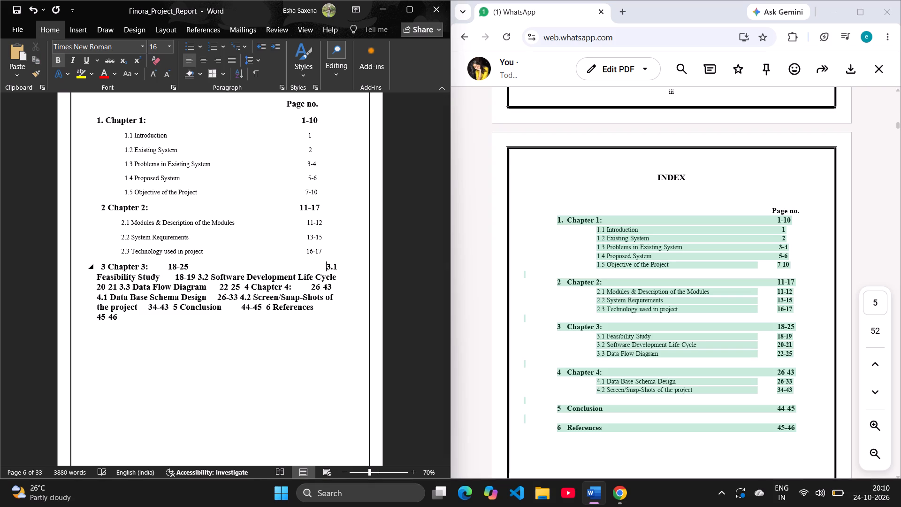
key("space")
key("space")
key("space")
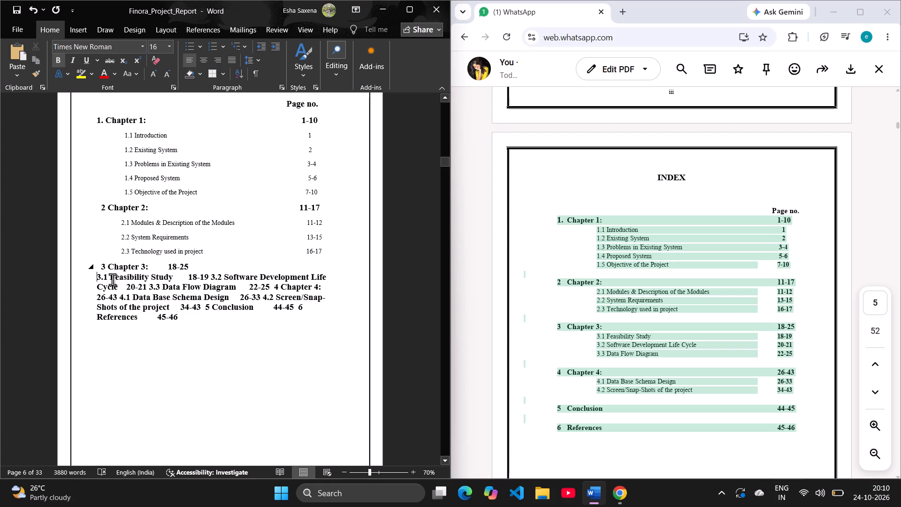
Remove the bold from the index text running from 3.1 Feasibility Study to Chapter 4's page range 26-43.
left_click_drag(97, 277, 119, 303)
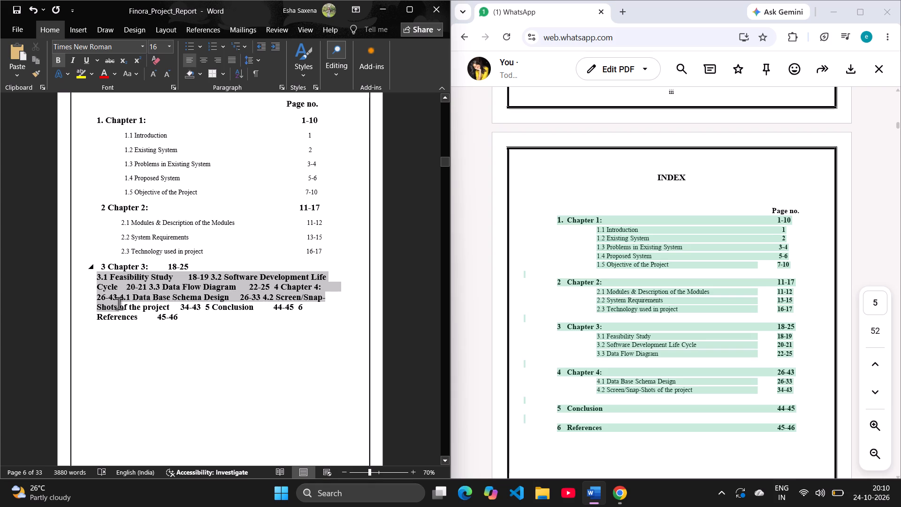
left_click_drag(119, 303, 115, 297)
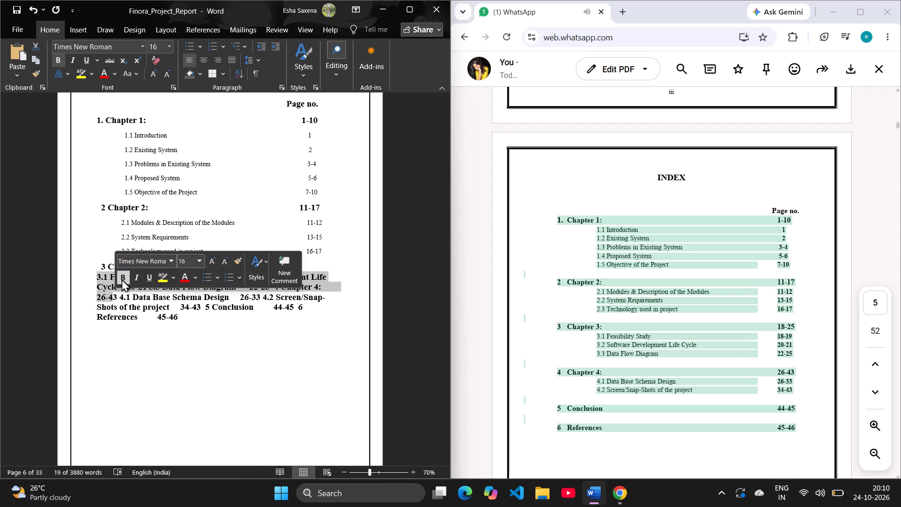
left_click(122, 279)
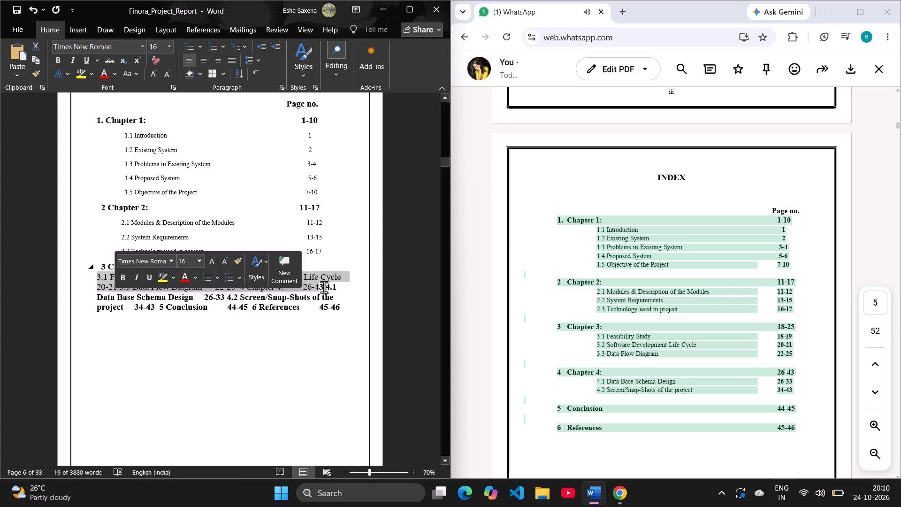
Remove the bold from the remaining 43 in Chapter 4's page range 26-43 in the index.
left_click(324, 287)
double_click(324, 287)
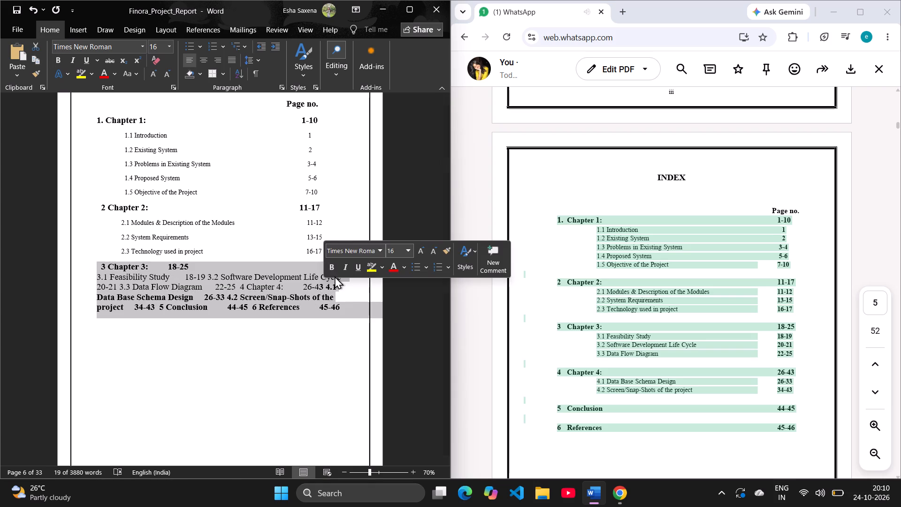
left_click(348, 317)
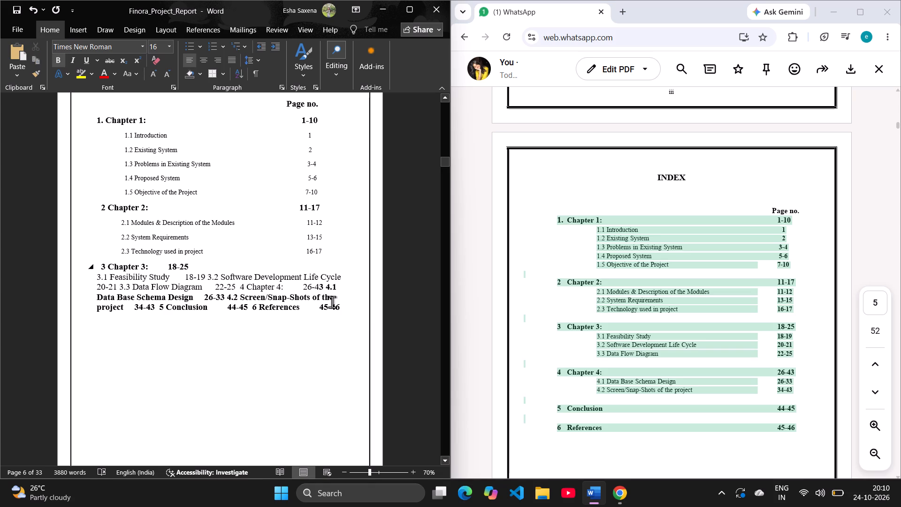
left_click(322, 286)
key("BackSpace")
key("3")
key("BackSpace")
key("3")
double_click(323, 284)
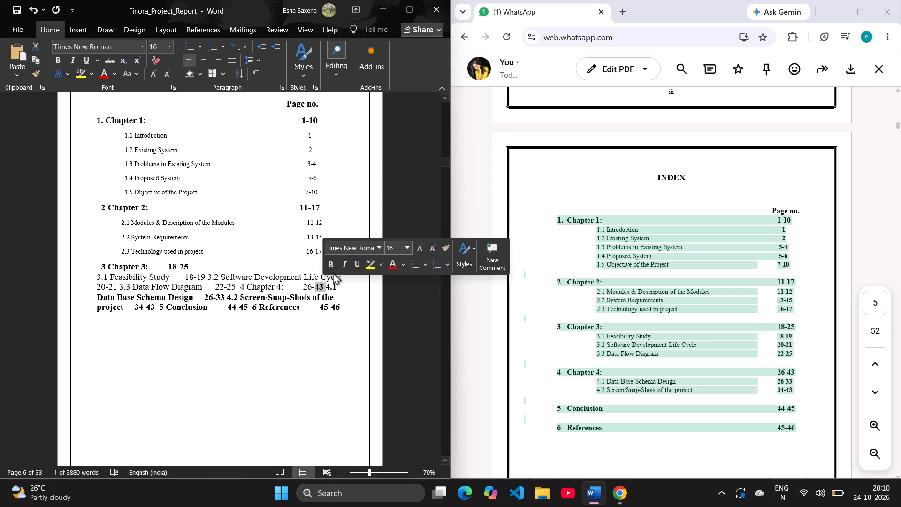
left_click(333, 265)
left_click(331, 266)
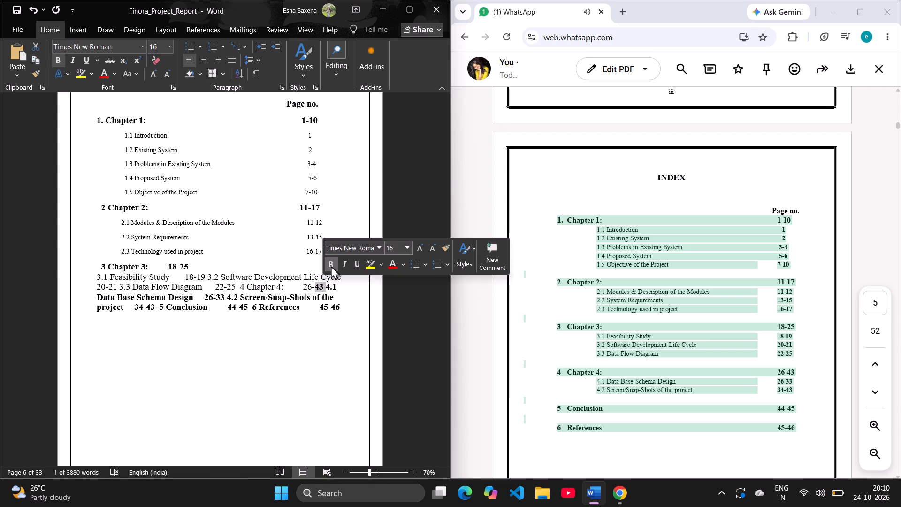
Move 4.1 Data Base Schema Design and the text after it into a new paragraph below Chapter 4's page range.
left_click(325, 285)
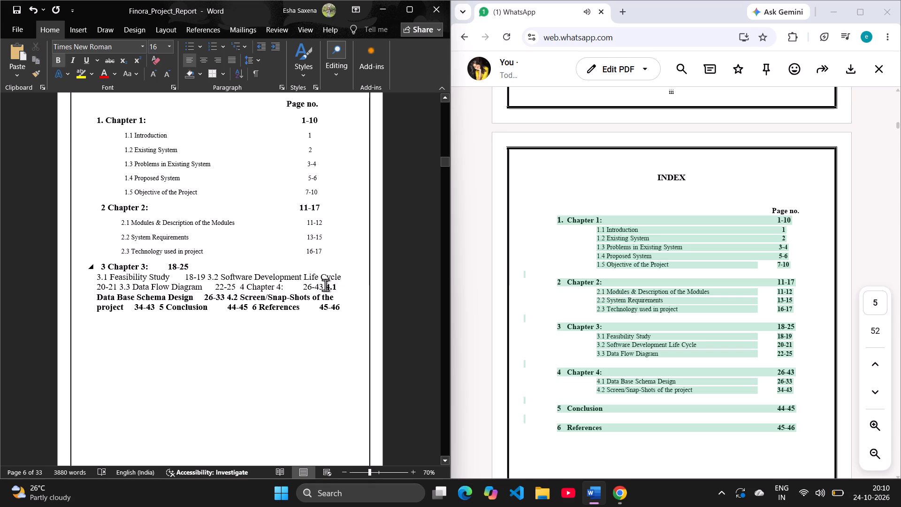
key("Return")
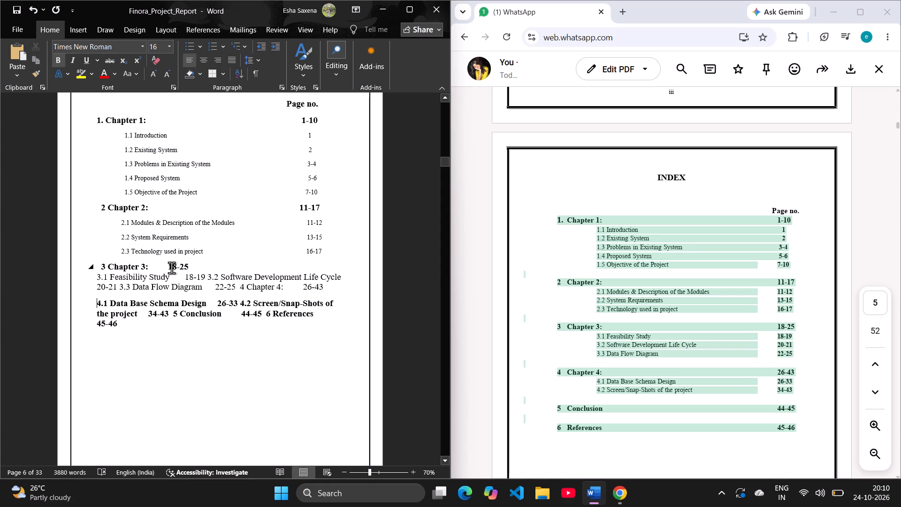
Space the page range 18-25 of the Chapter 3 heading across towards the page number column.
left_click(169, 267)
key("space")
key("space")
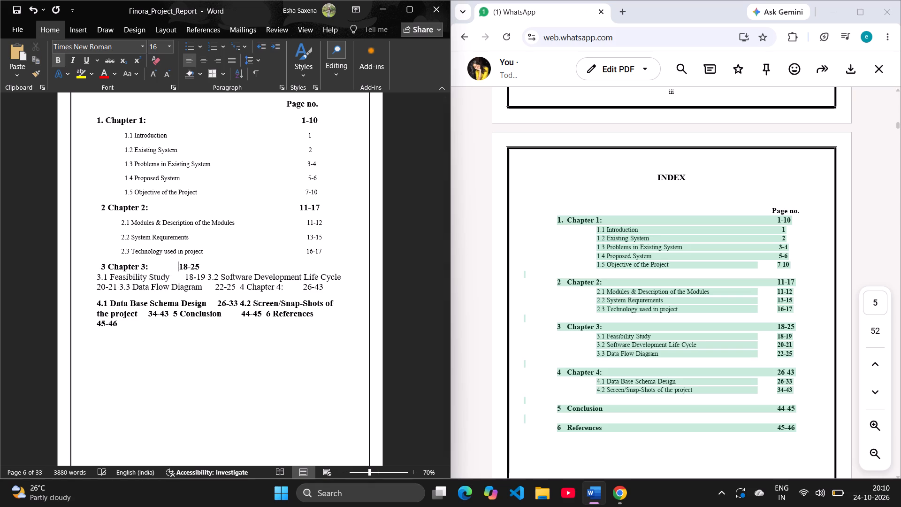
Space the Chapter 3 page range 18-25 across so it aligns with the 11-17 range of Chapter 2.
key("space")
key("space")
key("space")
key("space")
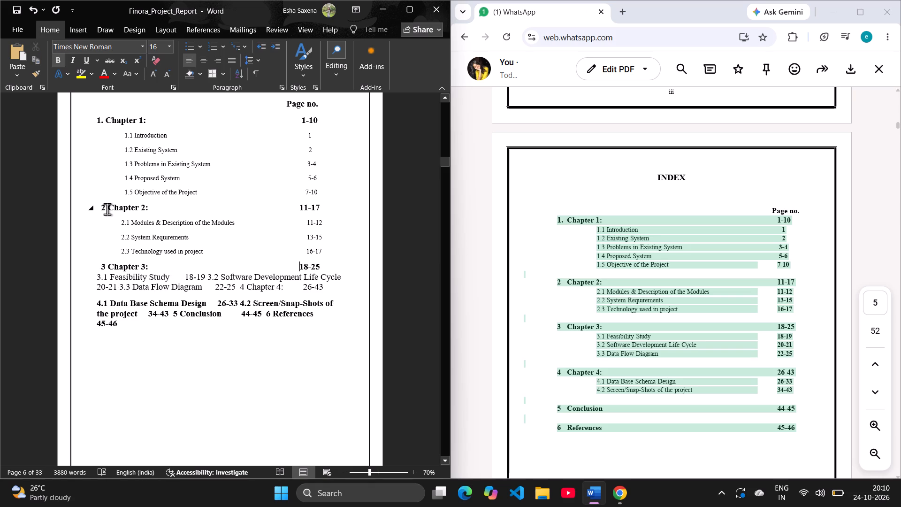
Add a period after the number 2 in the Chapter 2 heading.
left_click(107, 209)
key("period")
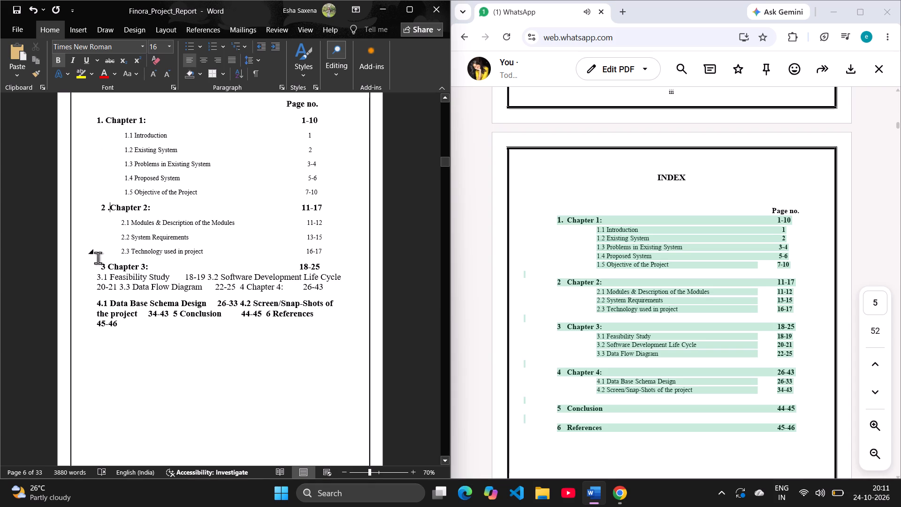
Add a period after the number 3 in the Chapter 3 heading and a space before the word Chapter in the Chapter 2 heading.
left_click(105, 268)
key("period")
left_click(112, 207)
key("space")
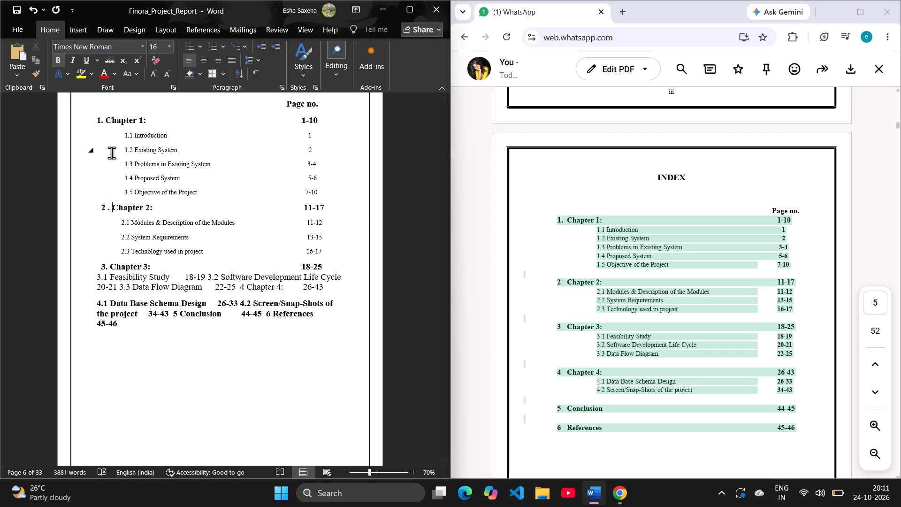
Break the run-on index text so the 3.2 Software Development Life Cycle entry starts on its own line.
left_click(209, 273)
key("Return")
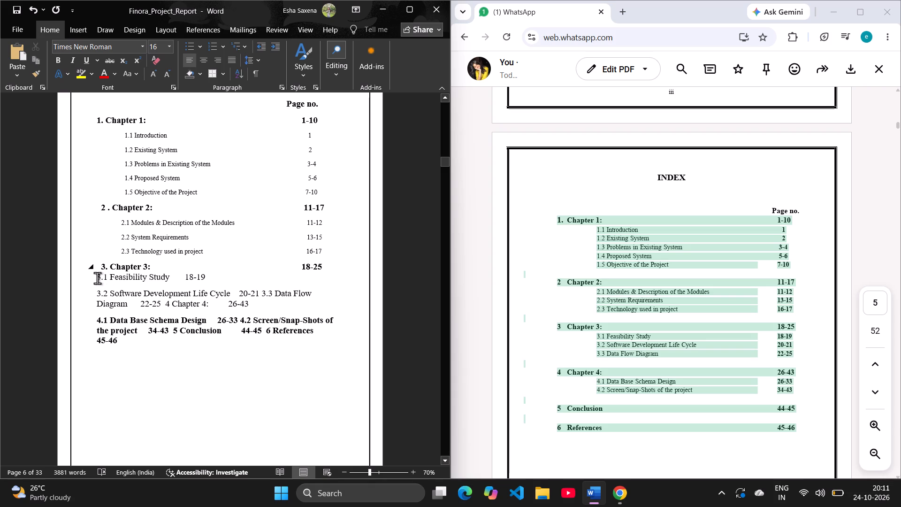
Set the font size of the 3.1 to 3.3 entries, including their page numbers, to 12.
left_click_drag(97, 278, 160, 304)
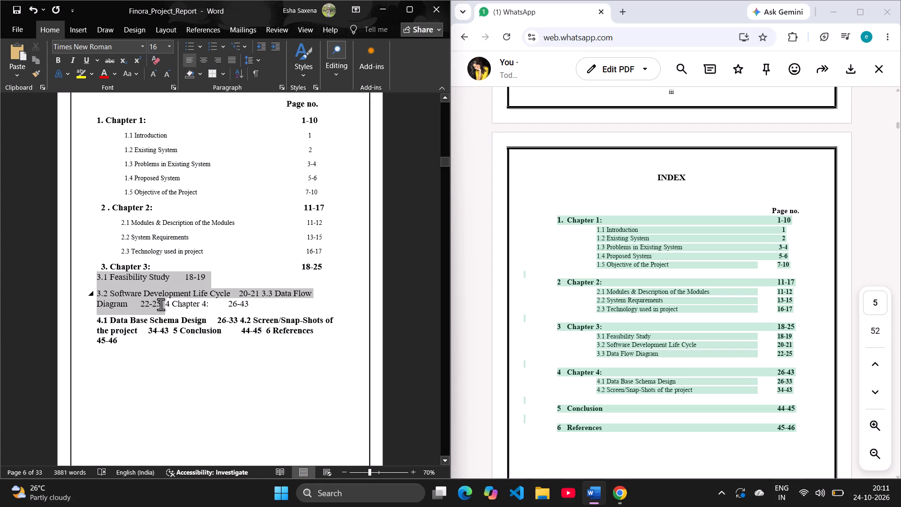
left_click_drag(160, 304, 169, 304)
left_click_drag(169, 304, 166, 304)
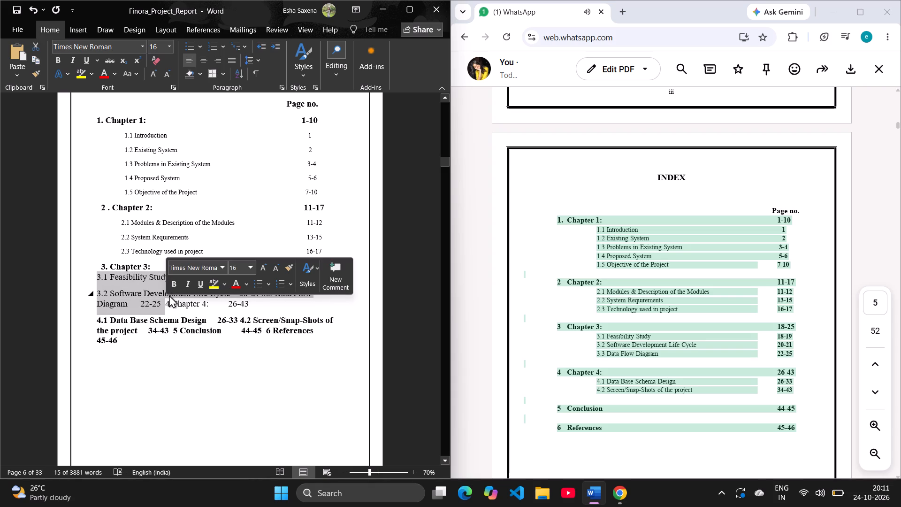
left_click(248, 263)
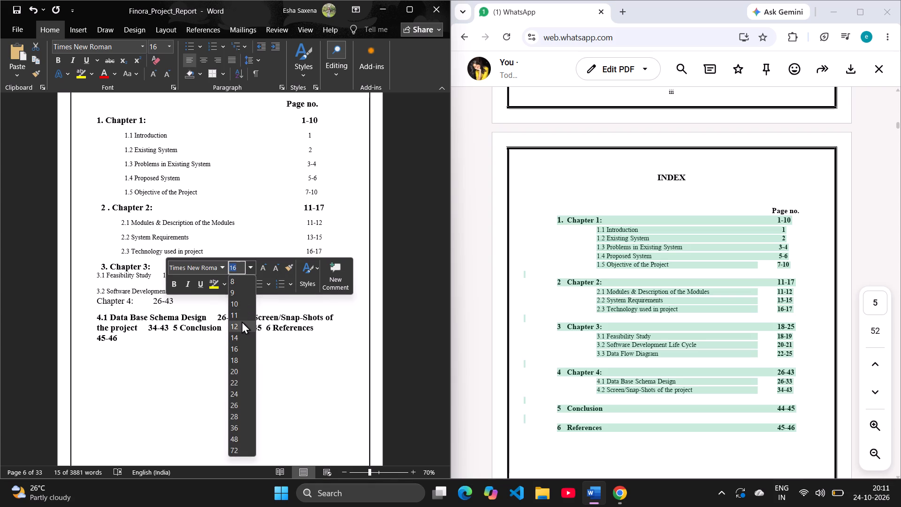
left_click(242, 321)
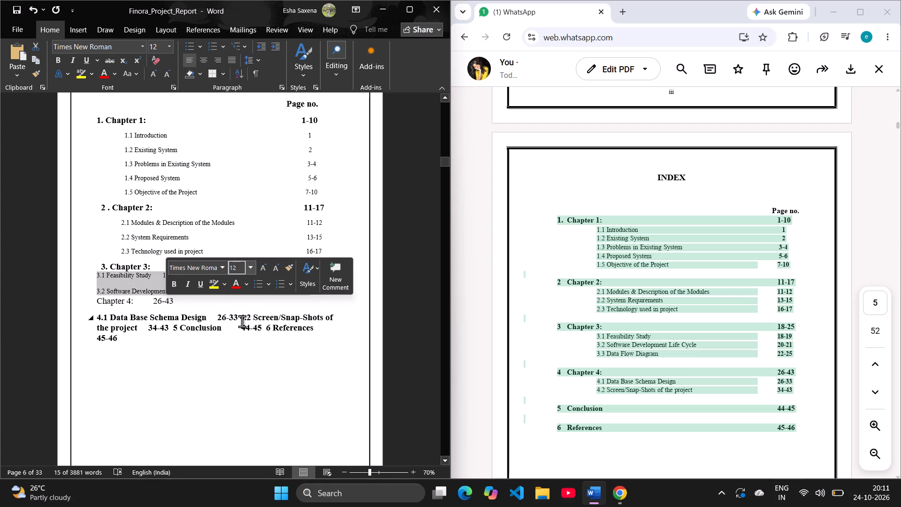
left_click(232, 250)
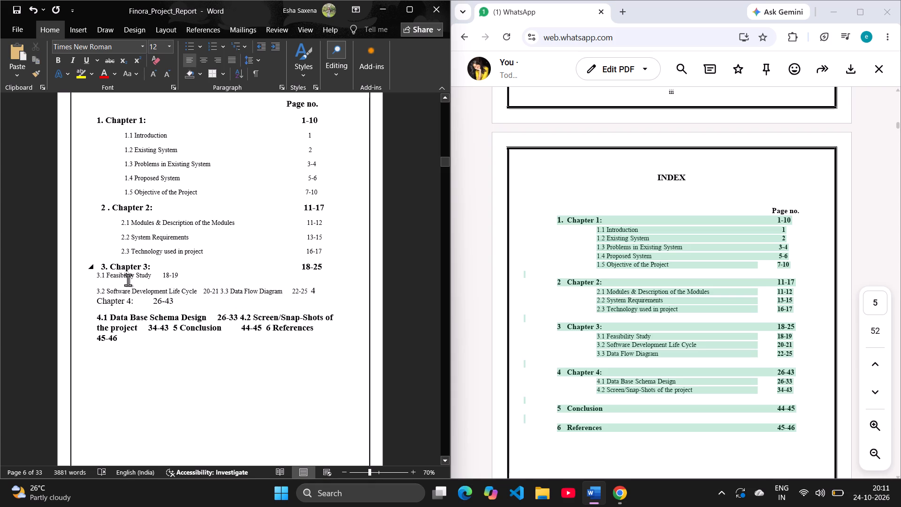
Put the 3.3 Data Flow Diagram entry and the Chapter 4 heading each on a separate line.
left_click(219, 288)
key("Return")
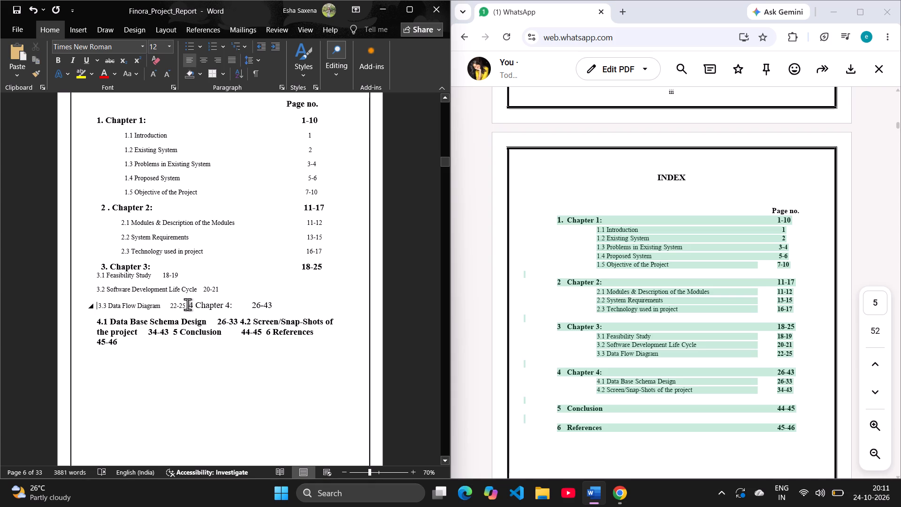
left_click(192, 305)
left_click(189, 305)
key("Return")
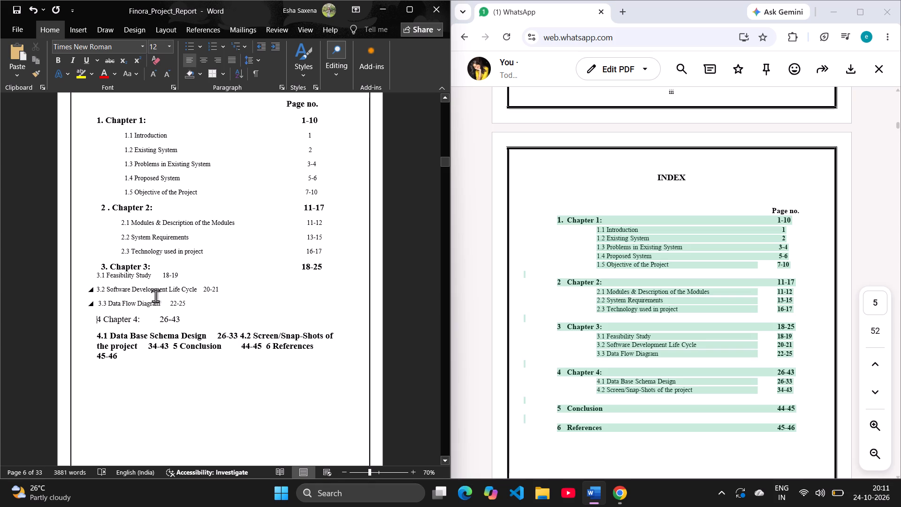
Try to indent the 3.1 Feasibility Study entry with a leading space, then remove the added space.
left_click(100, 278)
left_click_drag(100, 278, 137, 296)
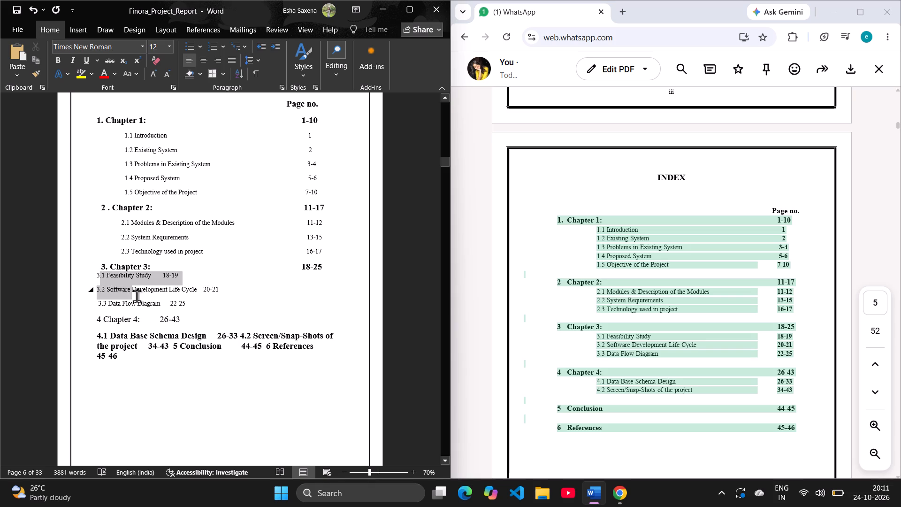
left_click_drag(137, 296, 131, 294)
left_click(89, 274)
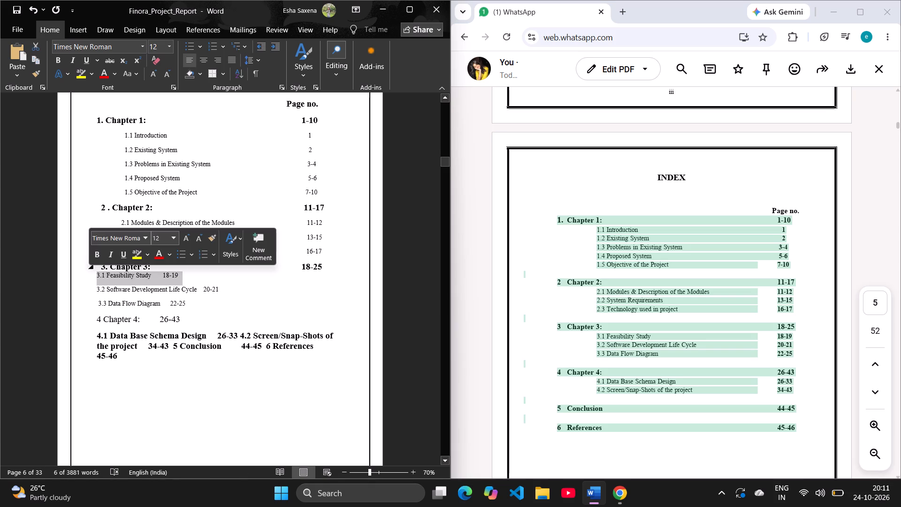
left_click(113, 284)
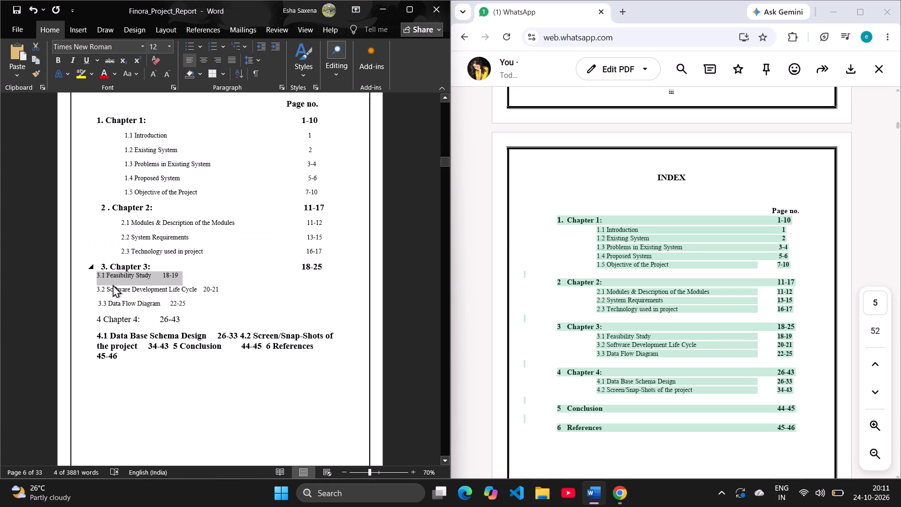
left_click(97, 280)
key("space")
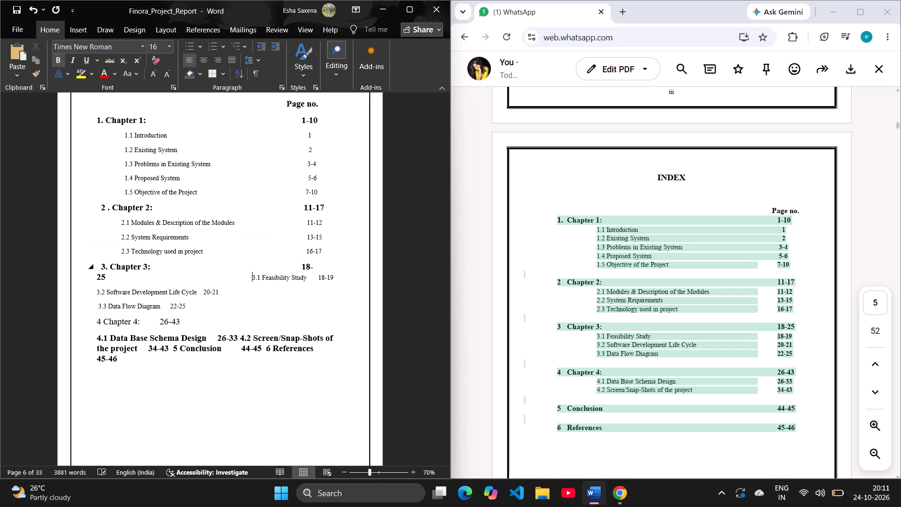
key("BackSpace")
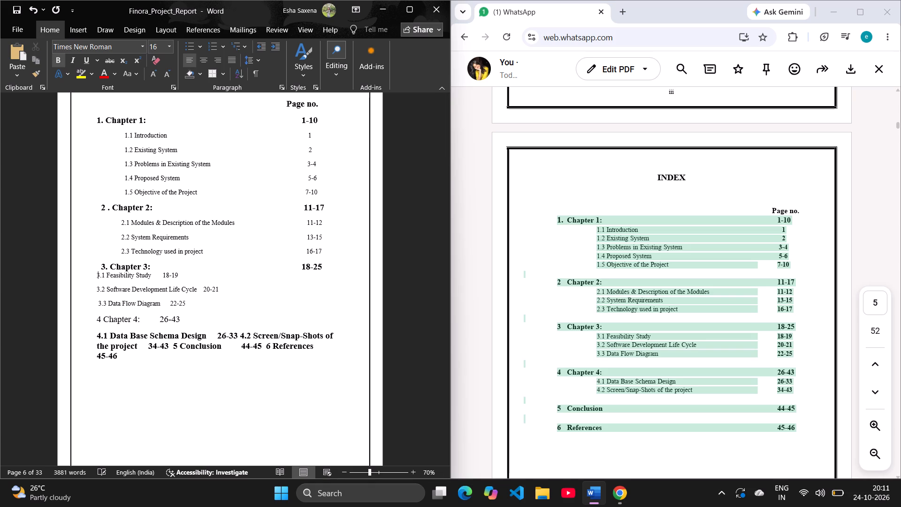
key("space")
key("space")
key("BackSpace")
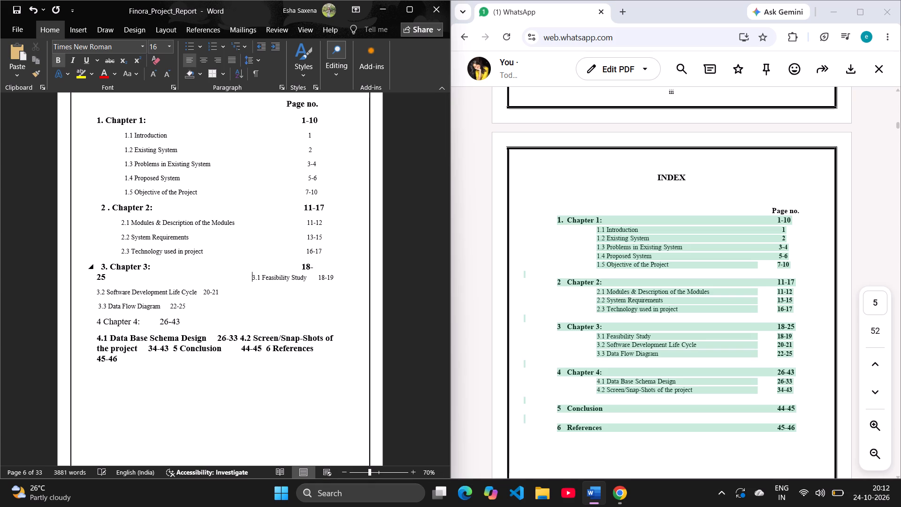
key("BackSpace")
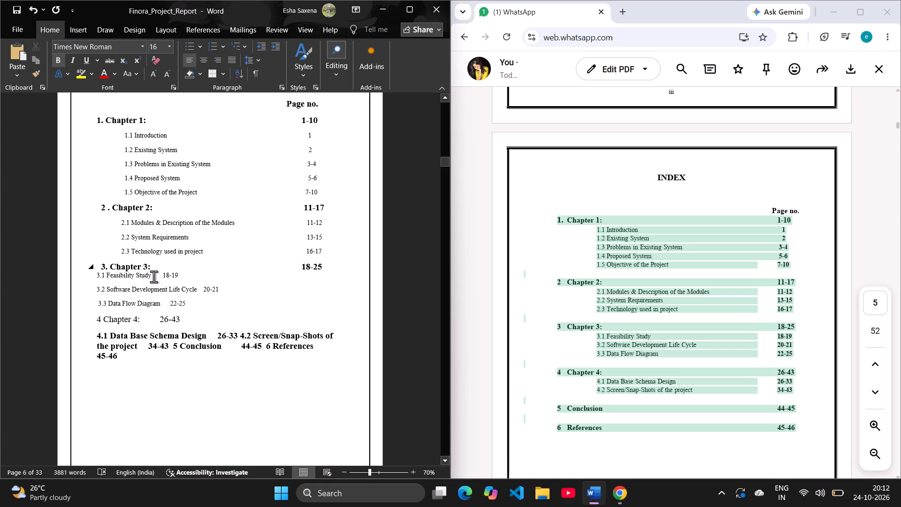
Space the 18-19 page range of 3.1 Feasibility Study across to line up under the 18-25 range of Chapter 3.
left_click(160, 277)
key("space")
key("space")
key("space")
key("space")
key("space")
key("space")
key("space")
key("space")
key("space")
key("space")
key("space")
key("space")
key("space")
key("space")
key("space")
key("space")
key("space")
key("space")
key("space")
key("space")
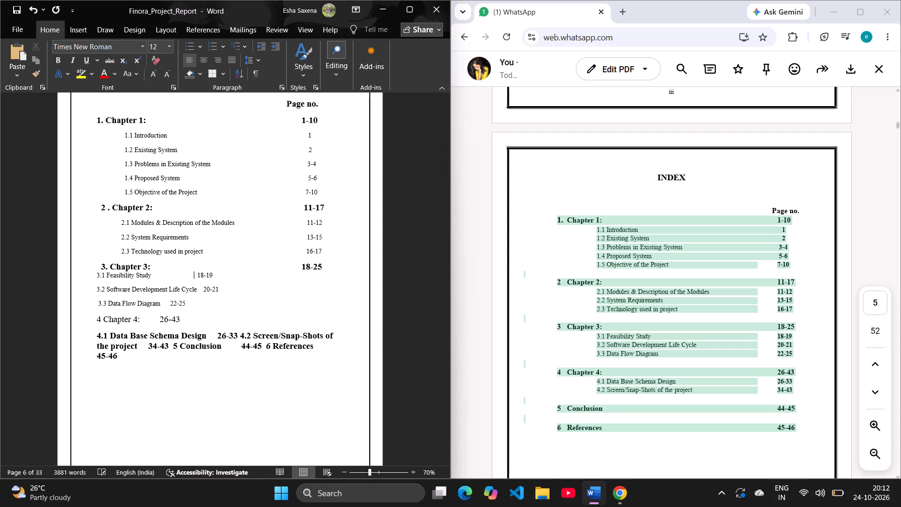
key("space")
key("space")
key("space")
key("space")
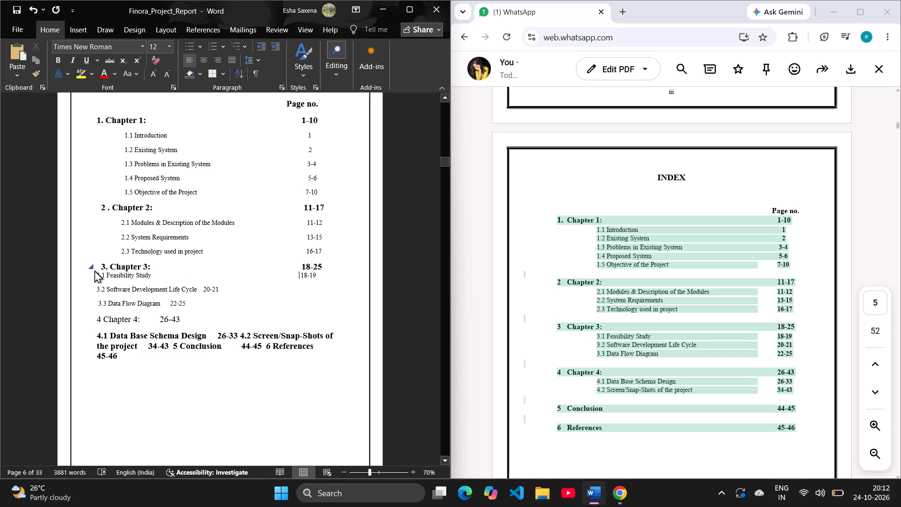
Open the paragraph settings for the index lines from the Chapter 3 heading through the Chapter 4 line.
left_click_drag(94, 270, 189, 316)
left_click(189, 316)
left_click_drag(189, 316, 98, 267)
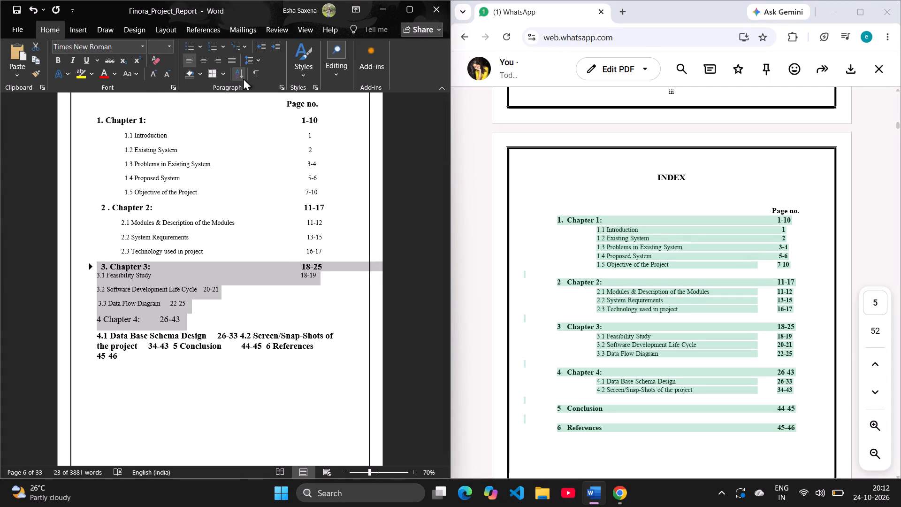
left_click(282, 88)
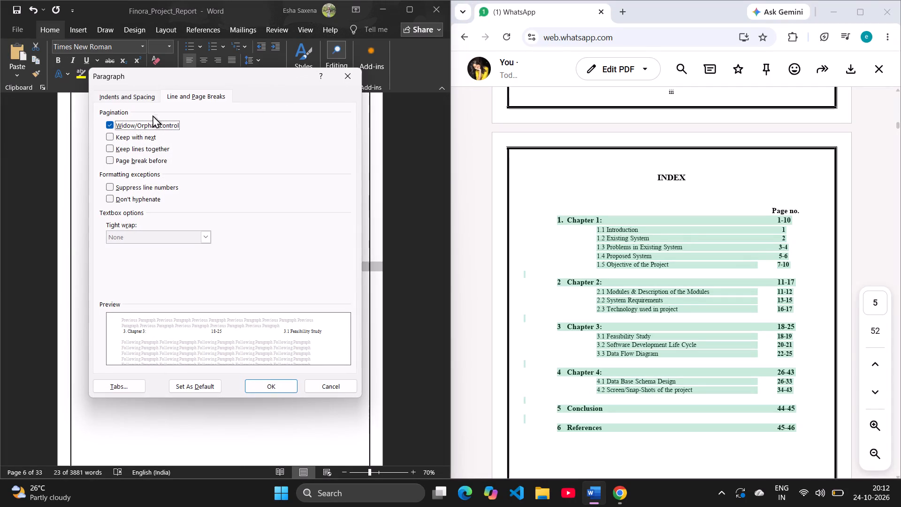
left_click(150, 97)
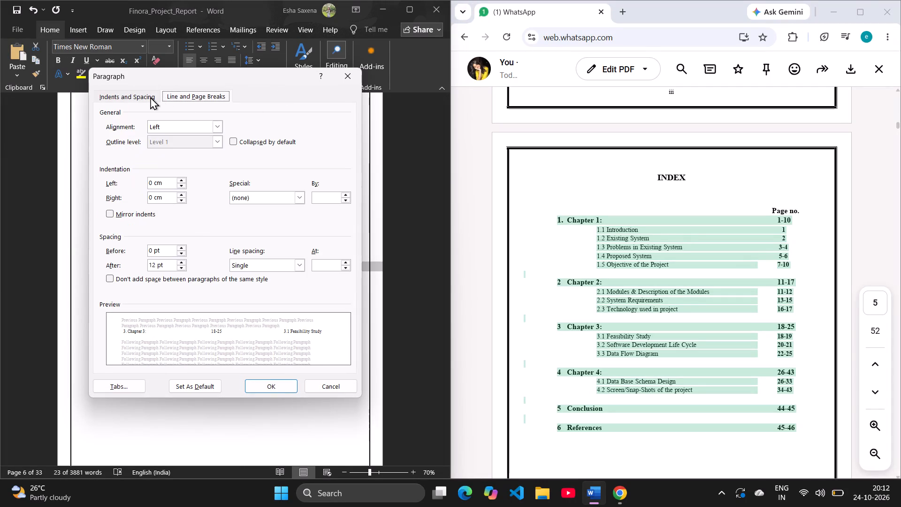
double_click(181, 263)
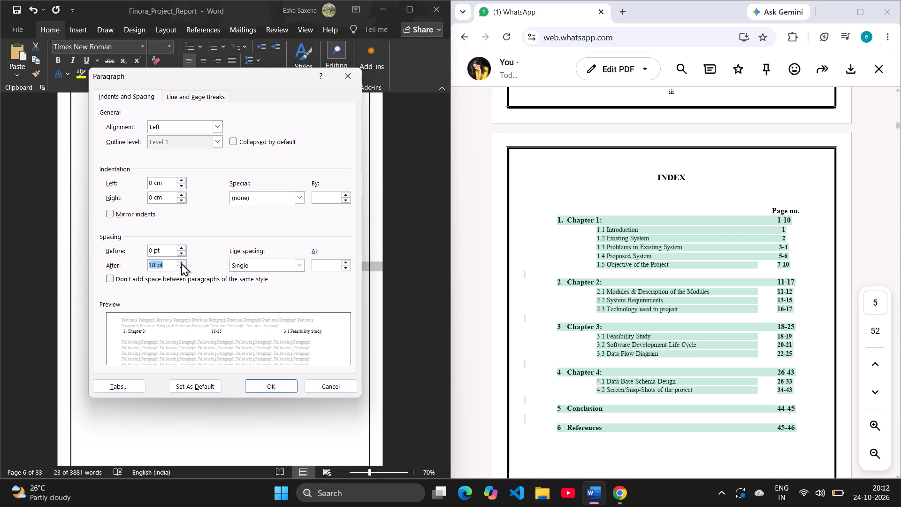
triple_click(181, 268)
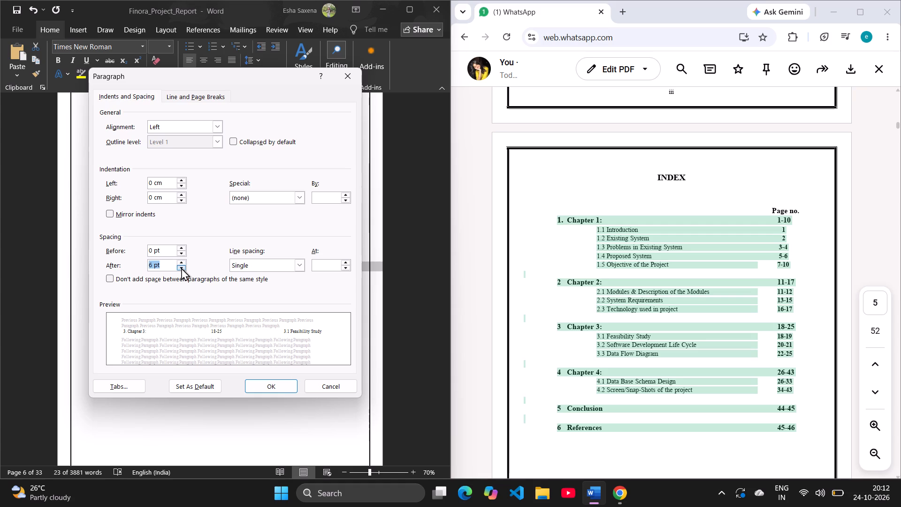
double_click(181, 268)
left_click(181, 263)
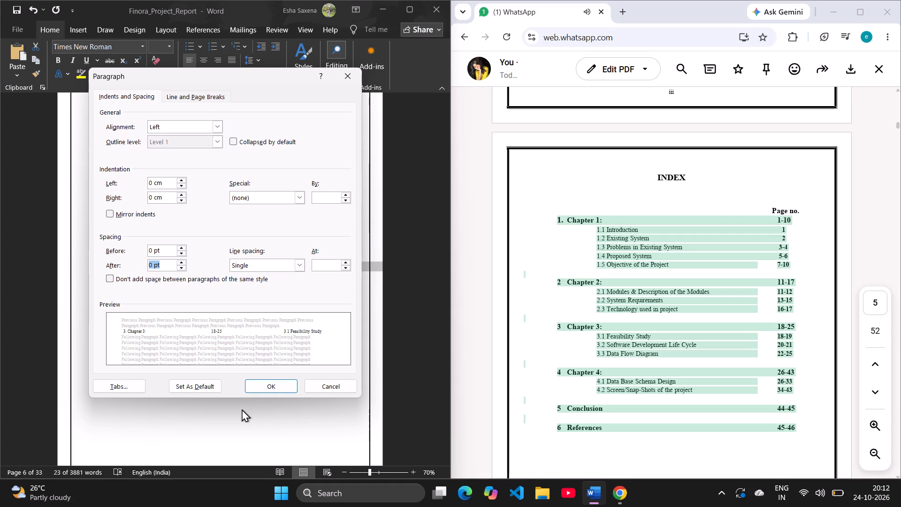
left_click(264, 381)
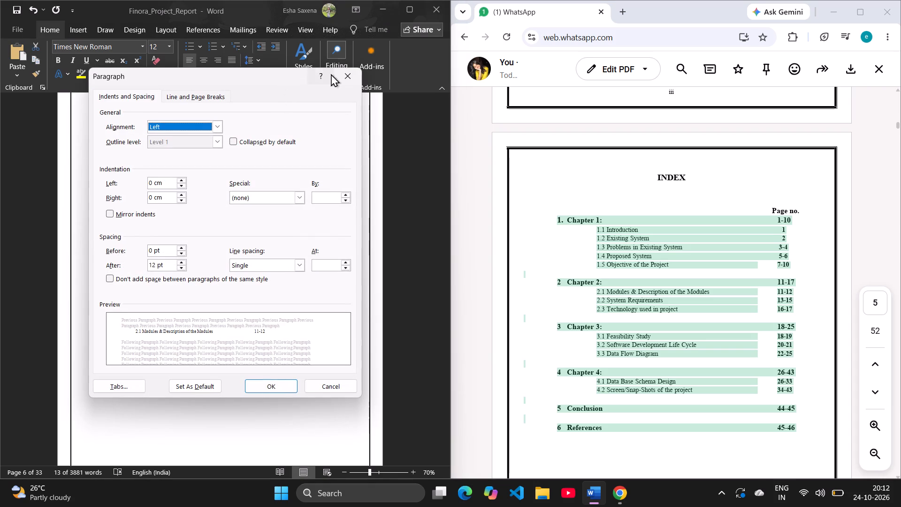
left_click(351, 71)
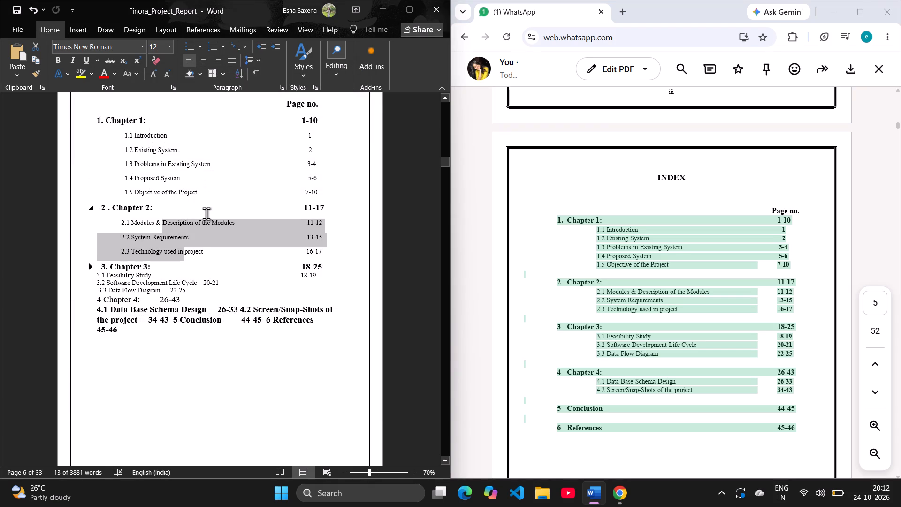
Select the Chapter 2 sub-entries from 2.1 Modules & Description of the Modules through 2.3 Technology used in project.
left_click(203, 247)
left_click_drag(203, 247, 136, 225)
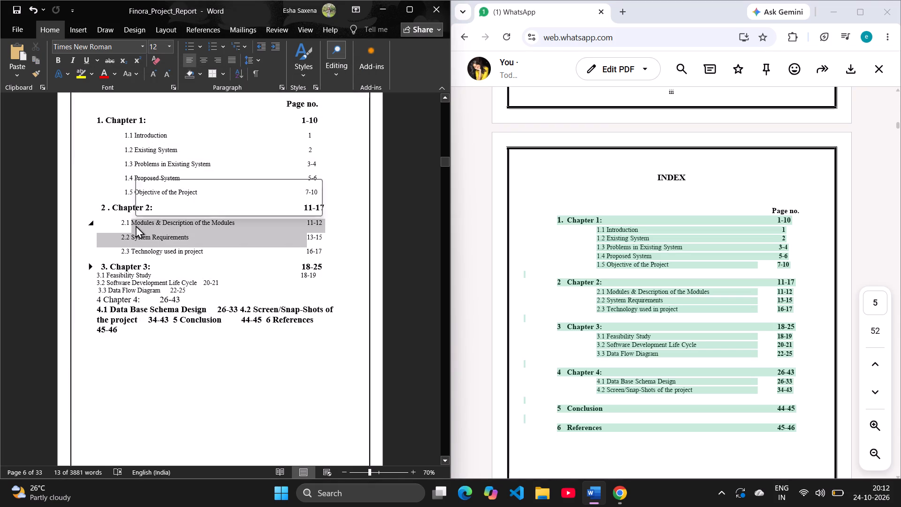
left_click(322, 257)
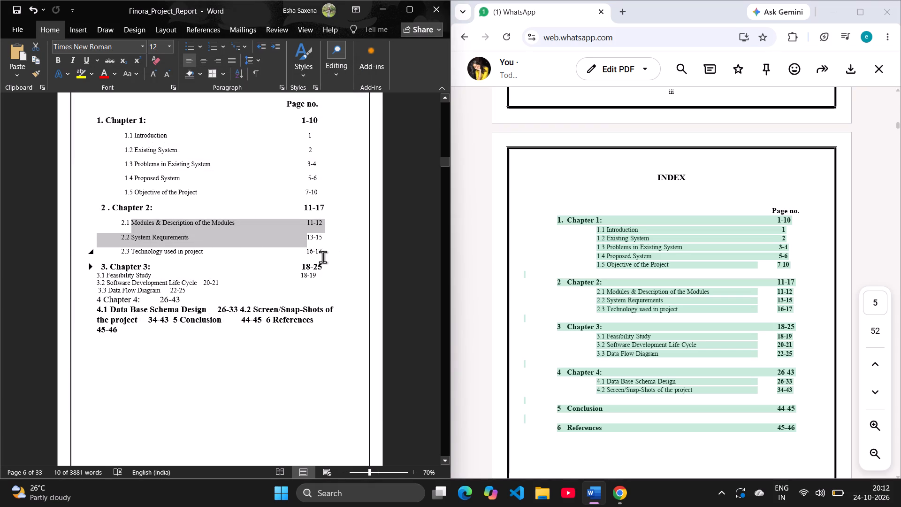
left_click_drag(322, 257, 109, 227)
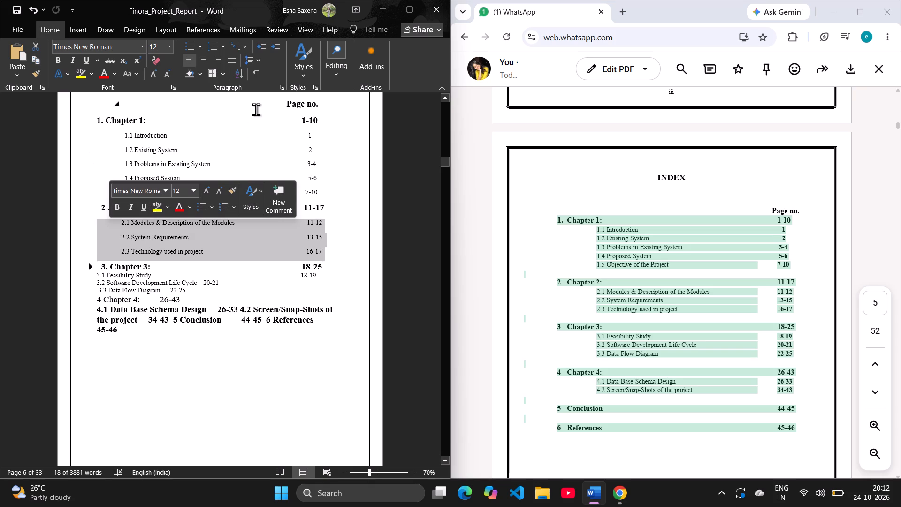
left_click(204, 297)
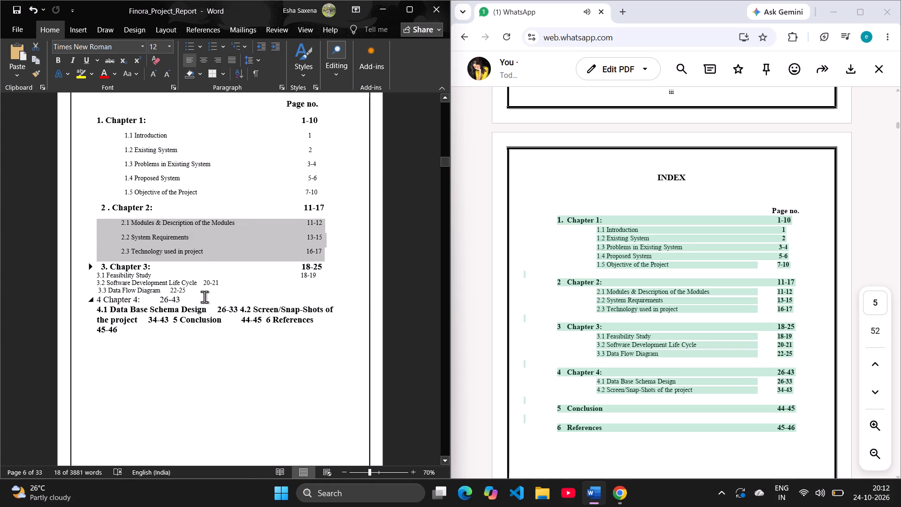
Set the spacing after to 12 pt for the index entries 3.1 Feasibility Study through 3.3 Data Flow Diagram.
double_click(201, 294)
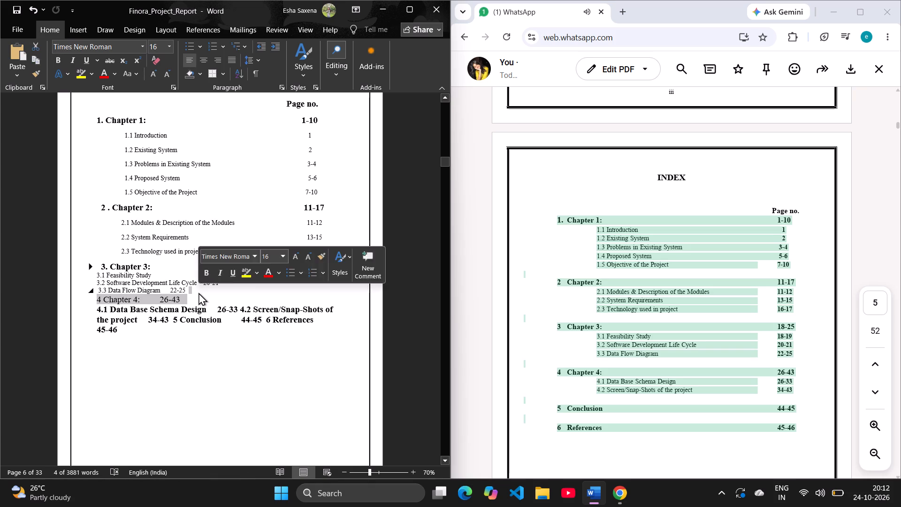
left_click(199, 292)
left_click_drag(199, 292, 102, 270)
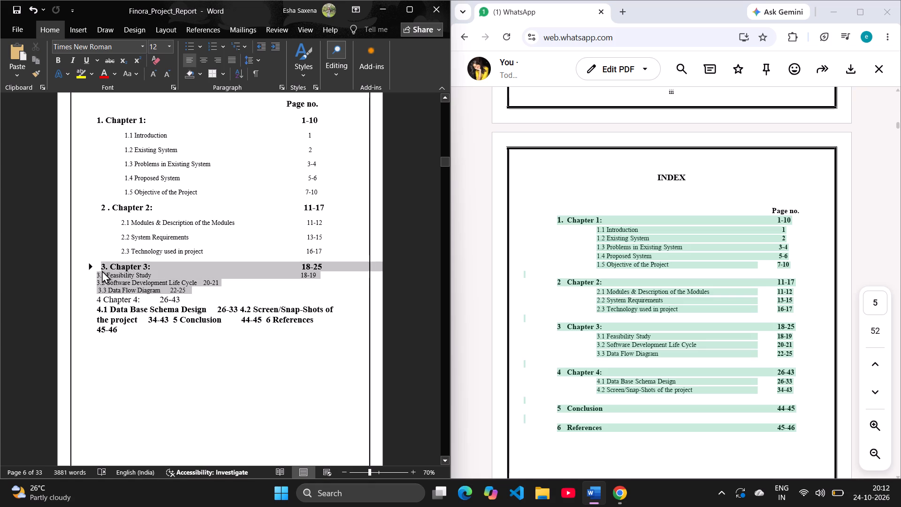
left_click_drag(102, 270, 97, 275)
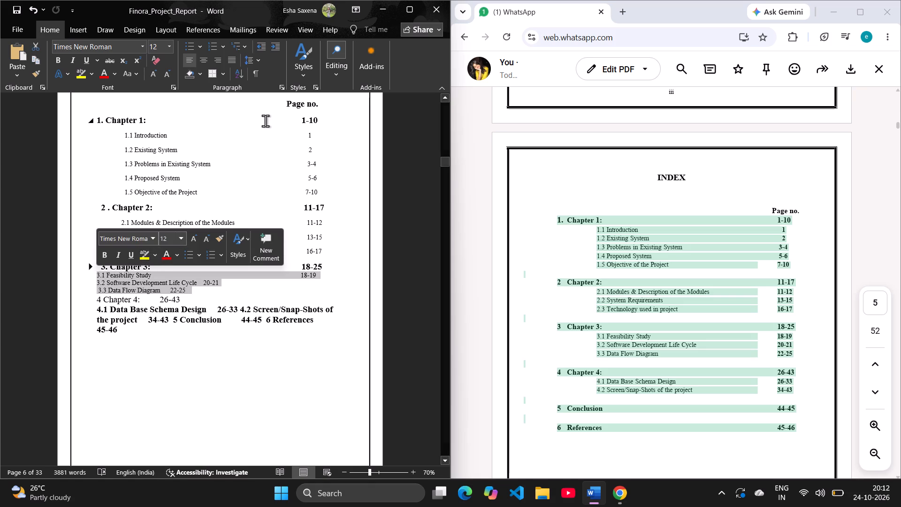
left_click(282, 88)
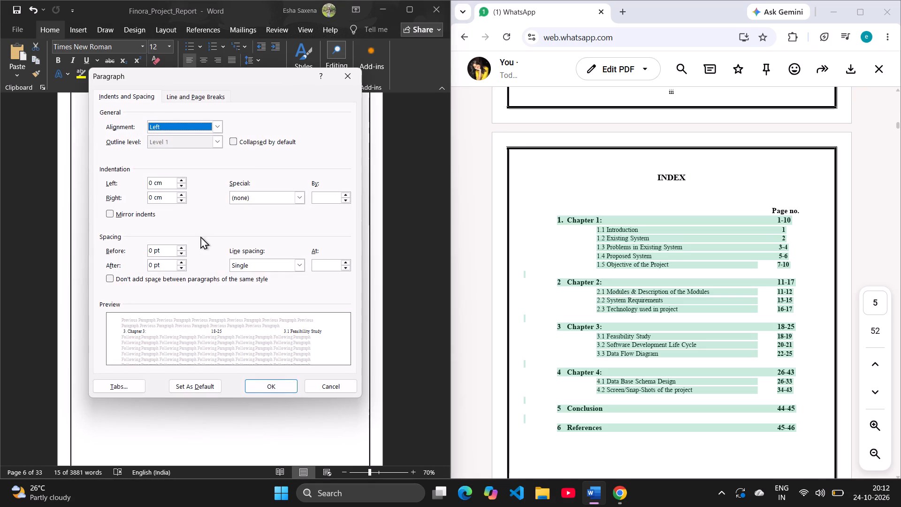
double_click(182, 259)
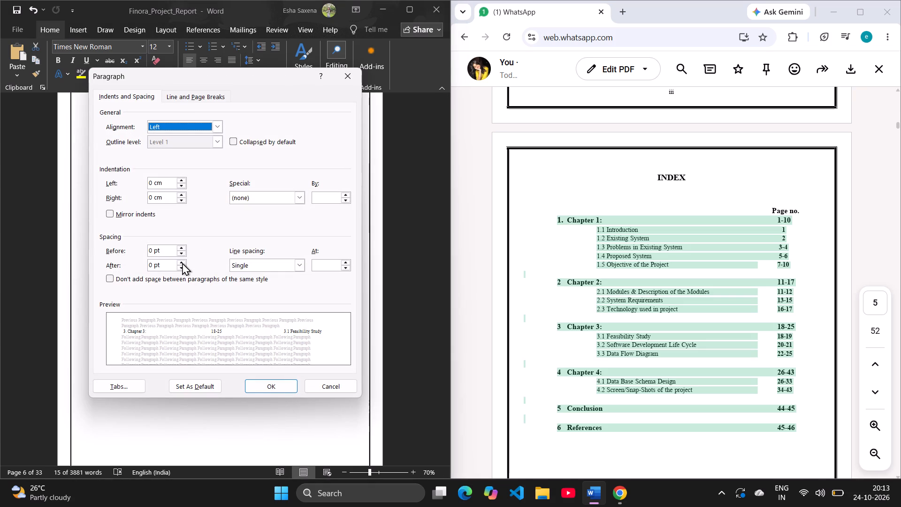
double_click(182, 263)
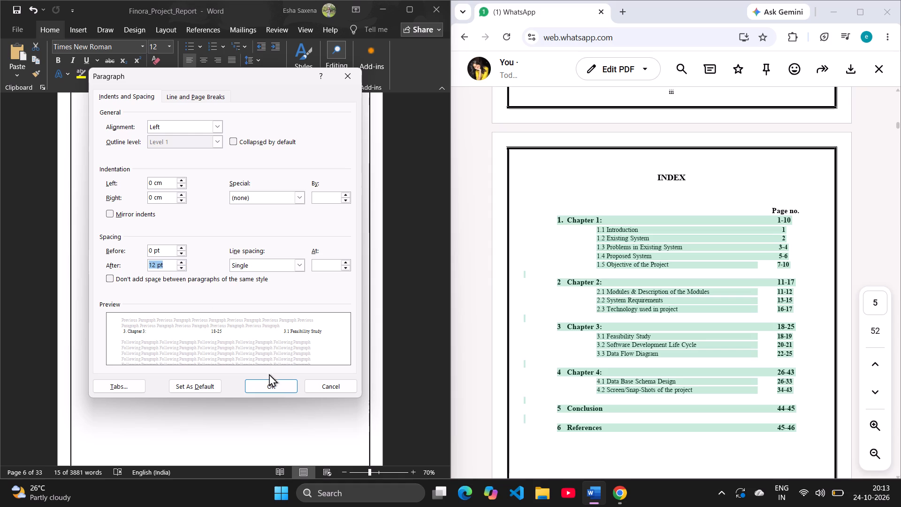
left_click(274, 384)
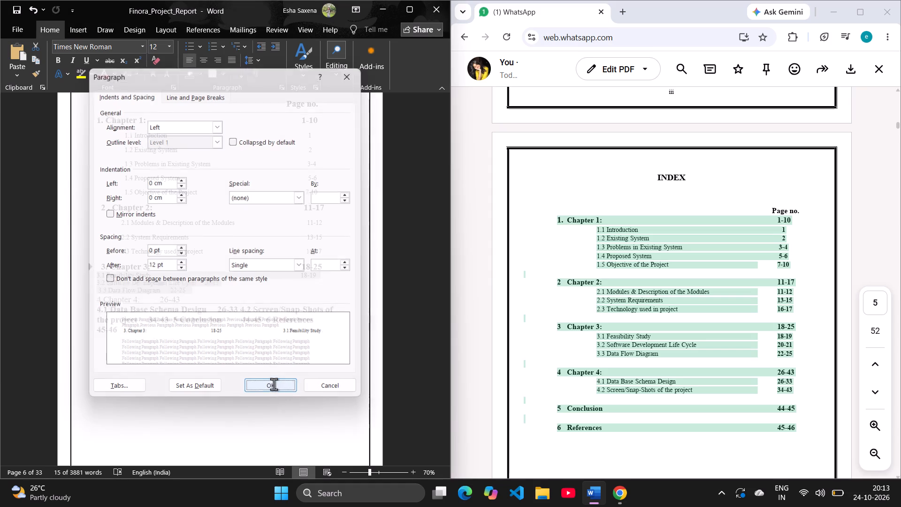
left_click(241, 315)
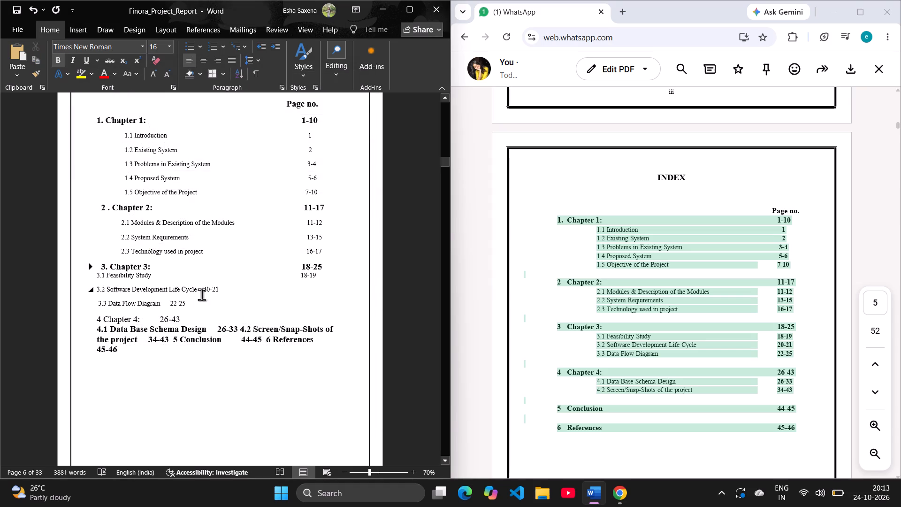
Inspect the indent, spacing and pagination settings of the Chapter 3 heading and 3.1 Feasibility Study lines in the index.
left_click_drag(98, 261, 194, 268)
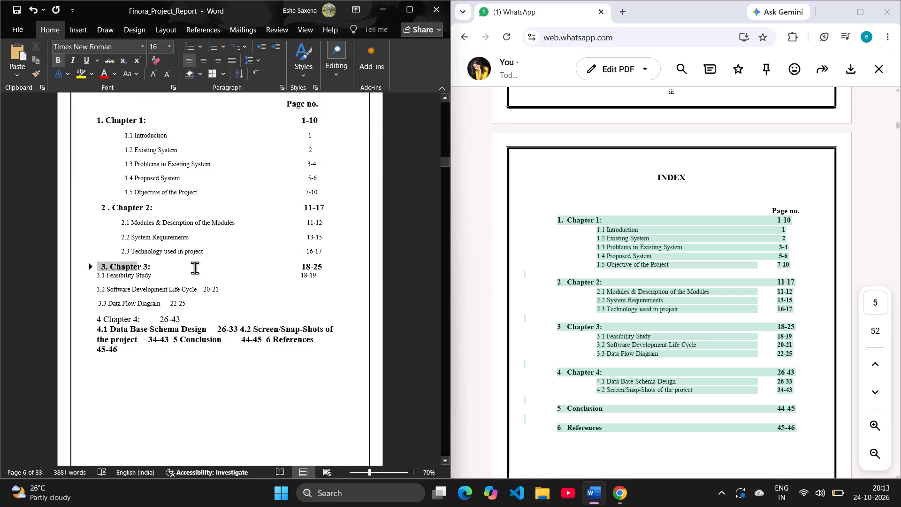
left_click_drag(194, 268, 320, 275)
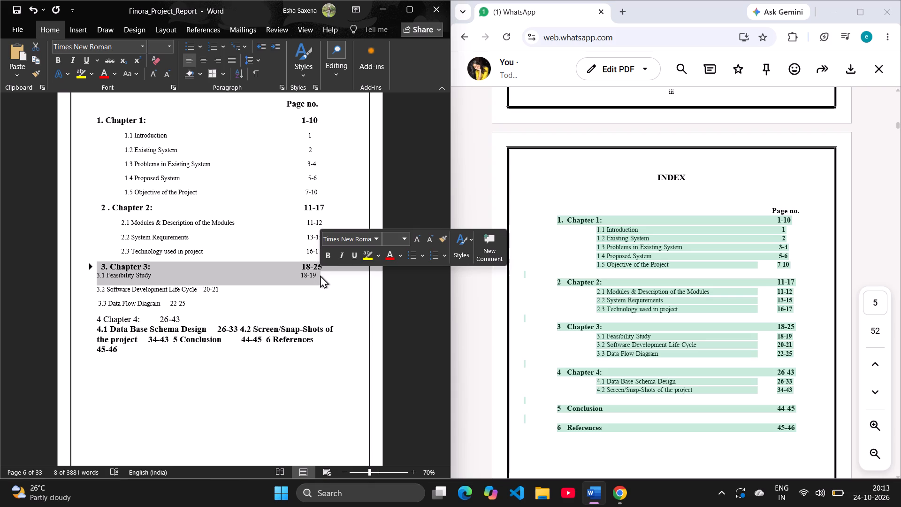
left_click(281, 84)
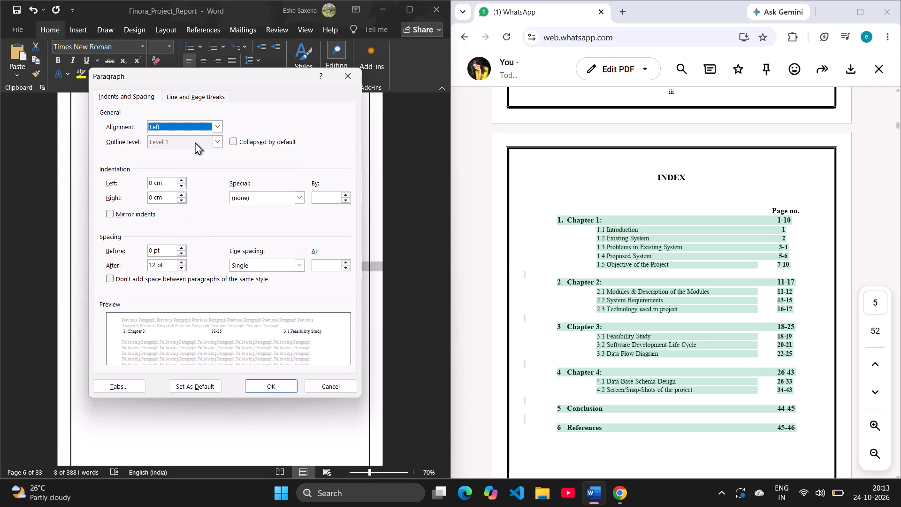
left_click(183, 95)
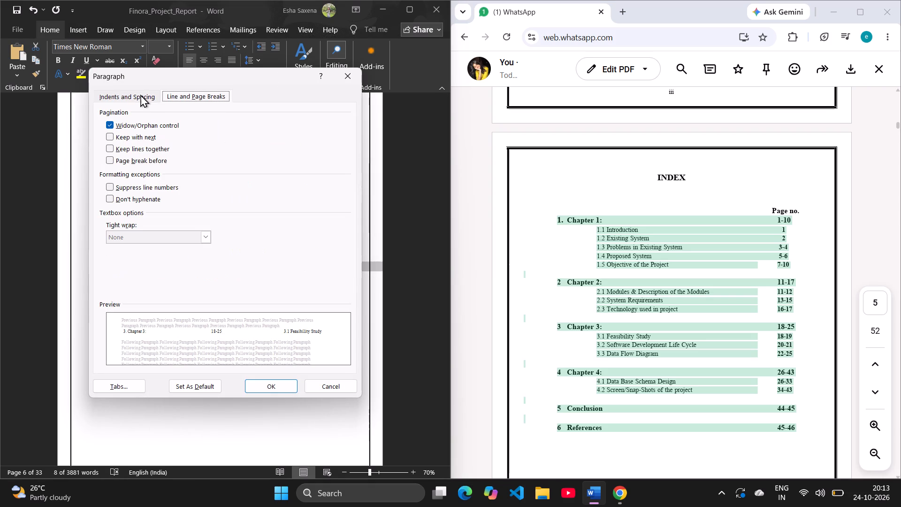
left_click(140, 94)
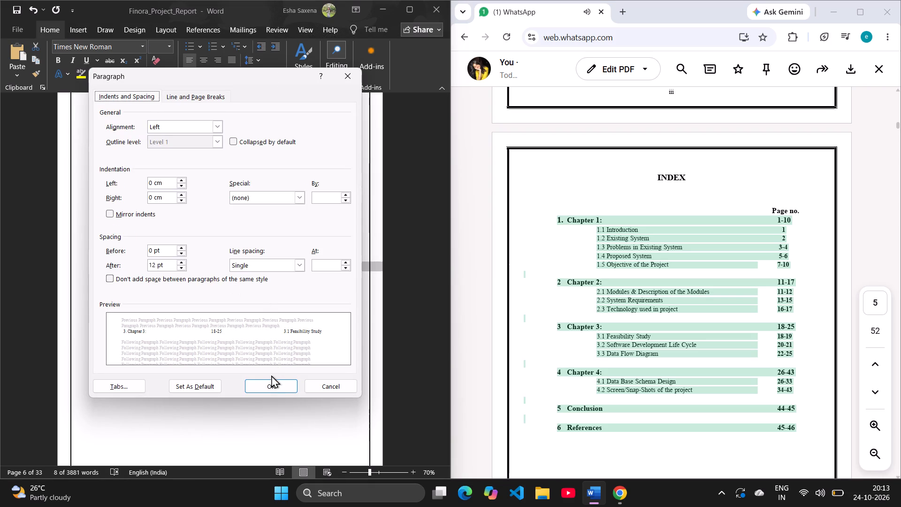
left_click(270, 382)
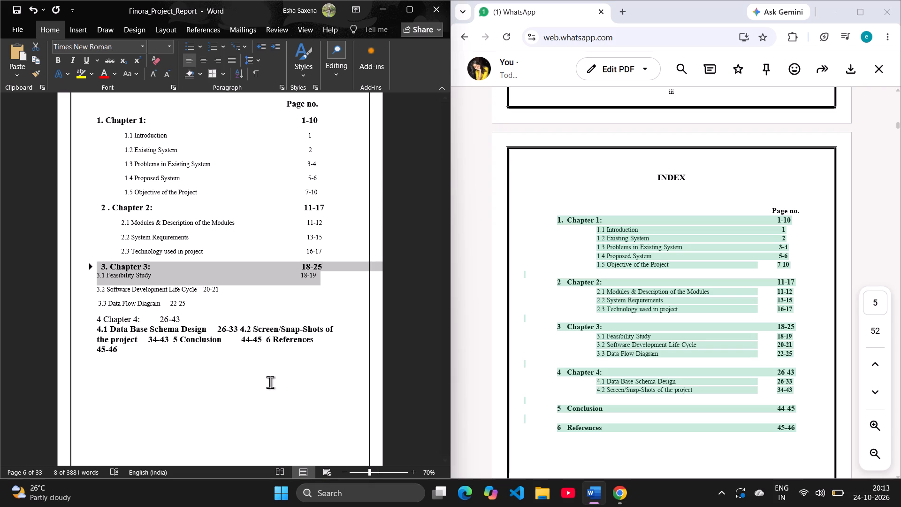
left_click(280, 83)
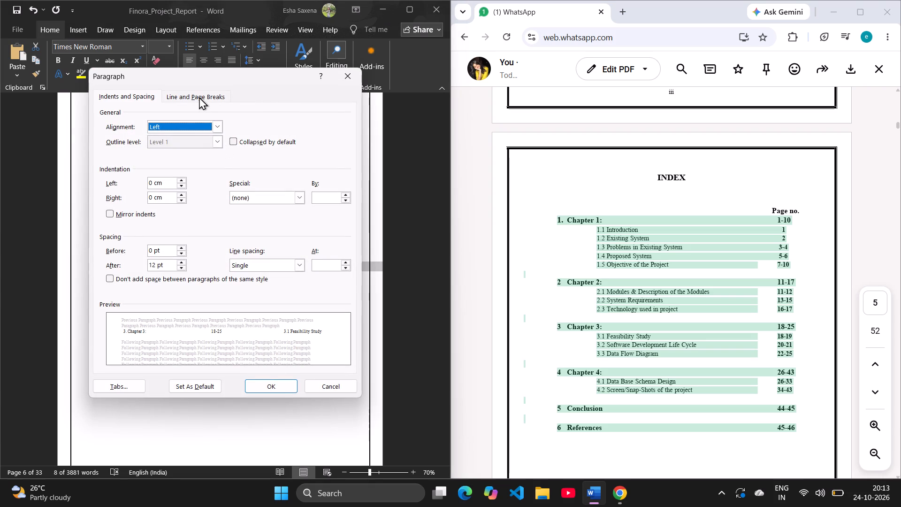
left_click(199, 97)
left_click(148, 94)
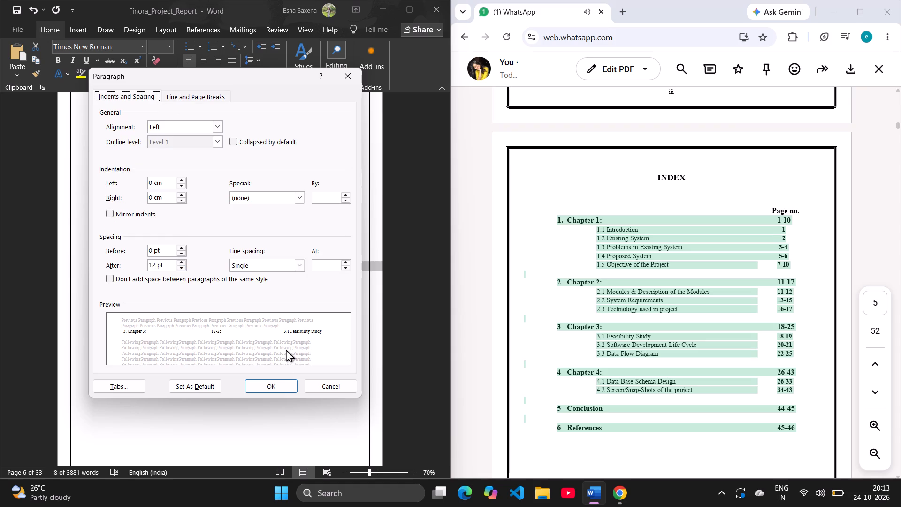
left_click(275, 382)
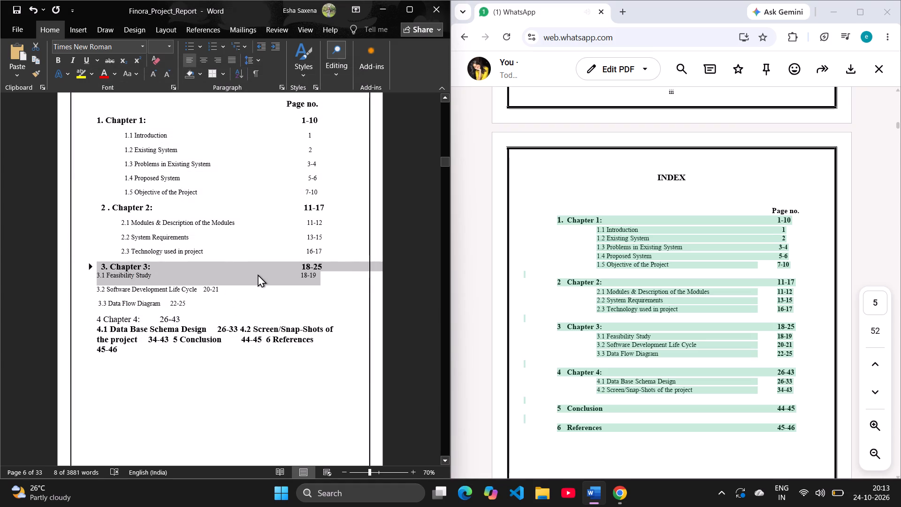
Inspect the paragraph spacing and pagination settings of the Chapter 2 heading and 2.1 Modules & Description of the Modules for comparison.
left_click_drag(99, 205, 274, 238)
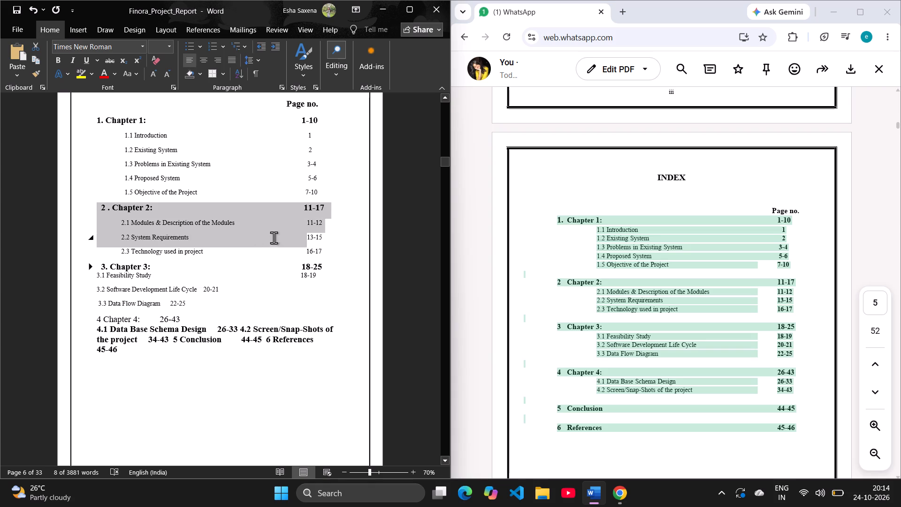
left_click_drag(274, 238, 328, 224)
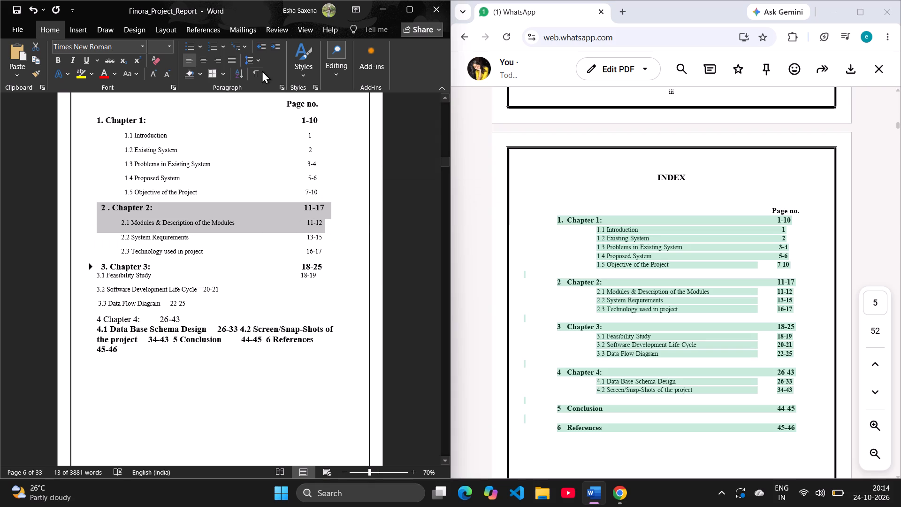
left_click(283, 89)
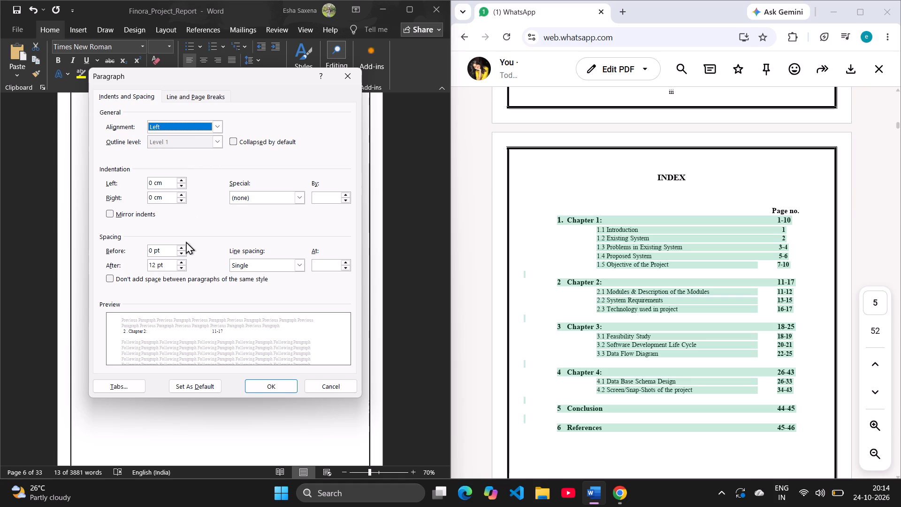
left_click(200, 90)
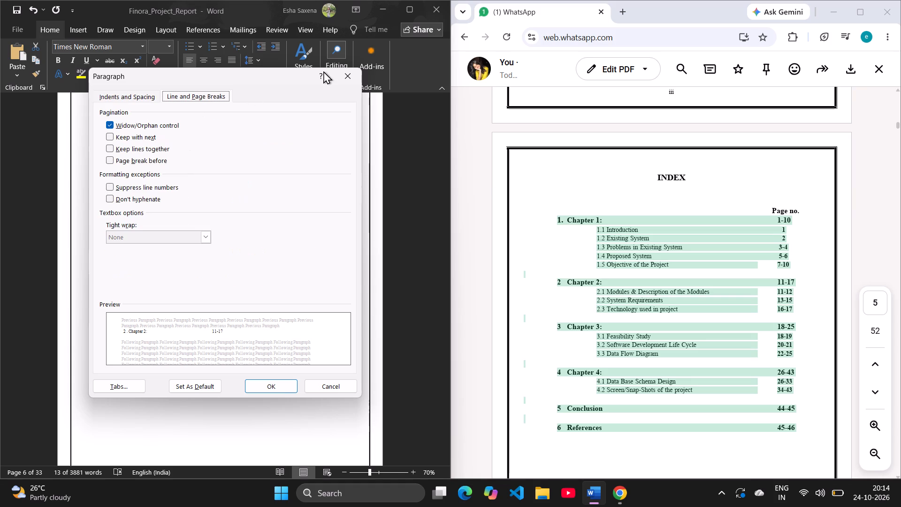
left_click(148, 93)
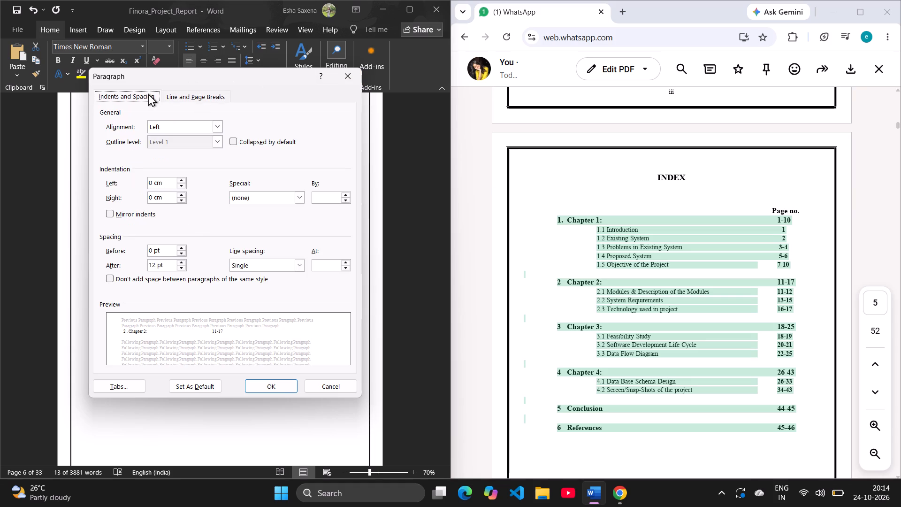
left_click(348, 70)
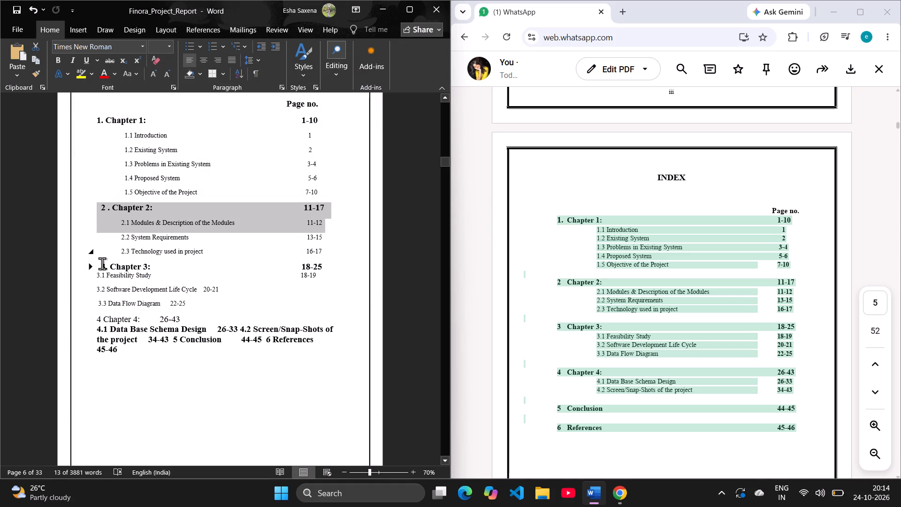
Select the index lines from the Chapter 3 heading through 3.2 Software Development Life Cycle.
left_click_drag(101, 263, 223, 289)
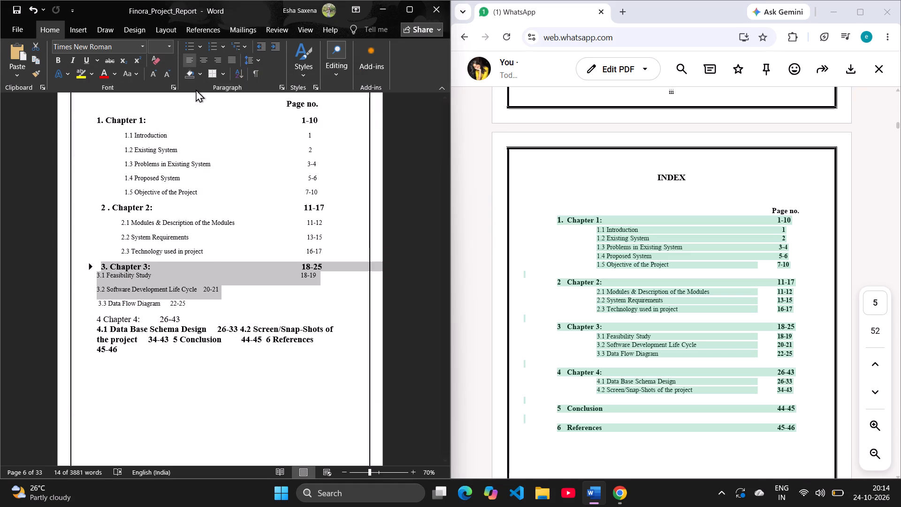
Compare the paragraph settings of the Chapter 3 heading through entry 3.2 with those of the Chapter 2 index lines.
left_click(282, 83)
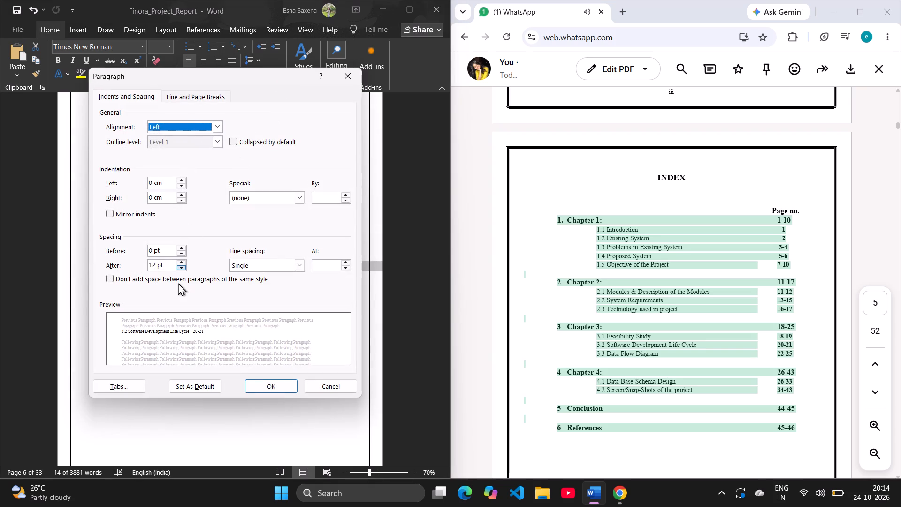
left_click(177, 93)
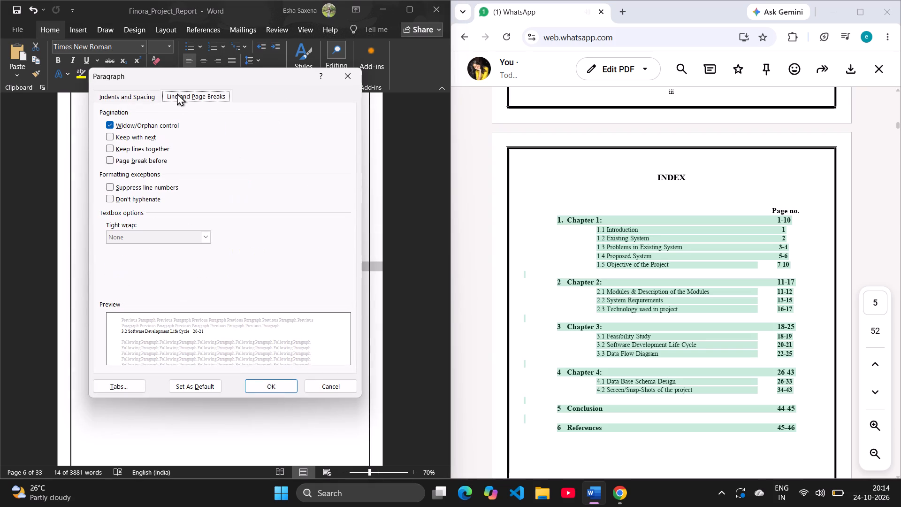
left_click(130, 96)
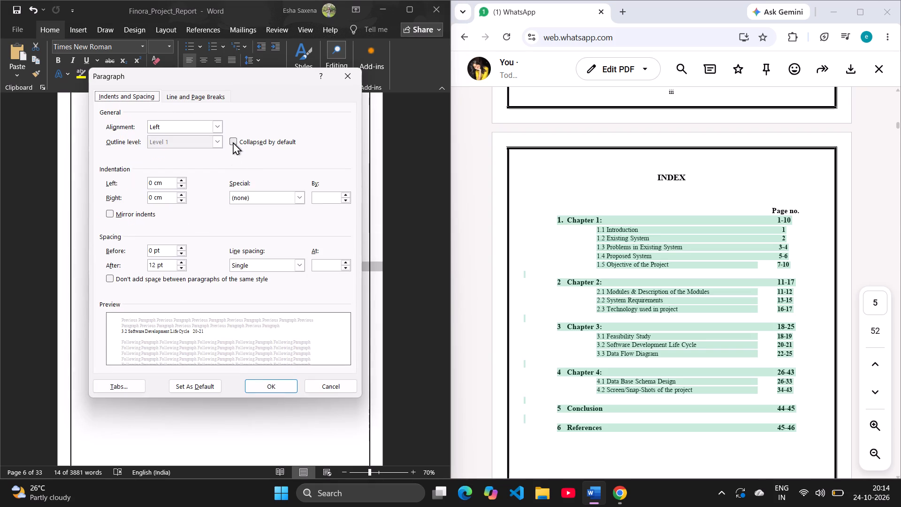
left_click(235, 138)
left_click(235, 138)
left_click(278, 384)
left_click_drag(195, 241, 110, 211)
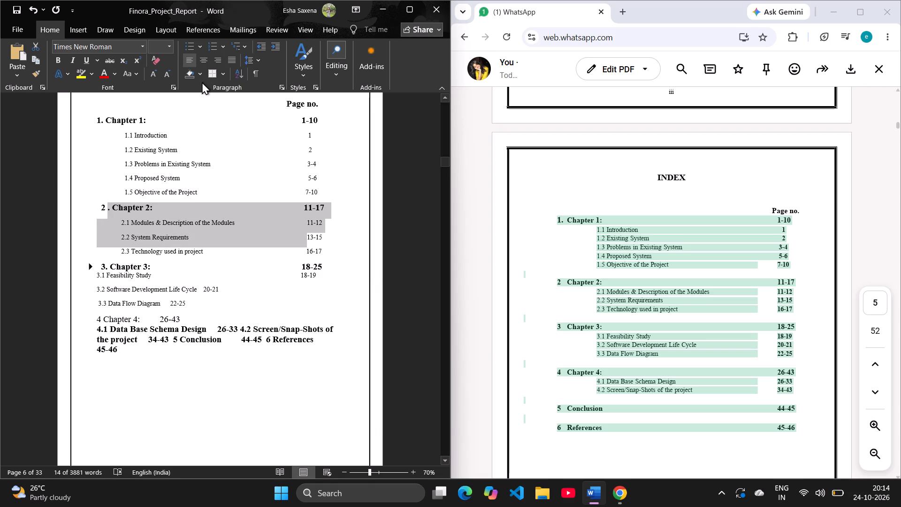
left_click(281, 89)
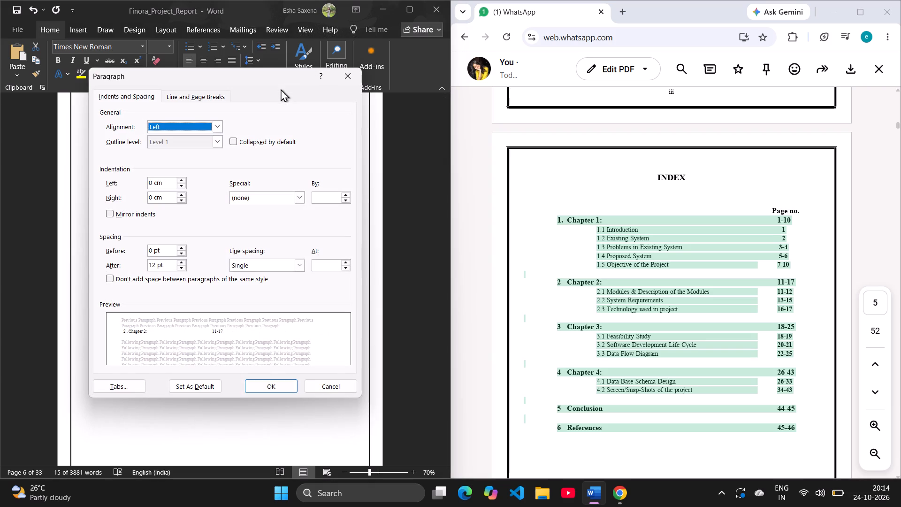
left_click(341, 82)
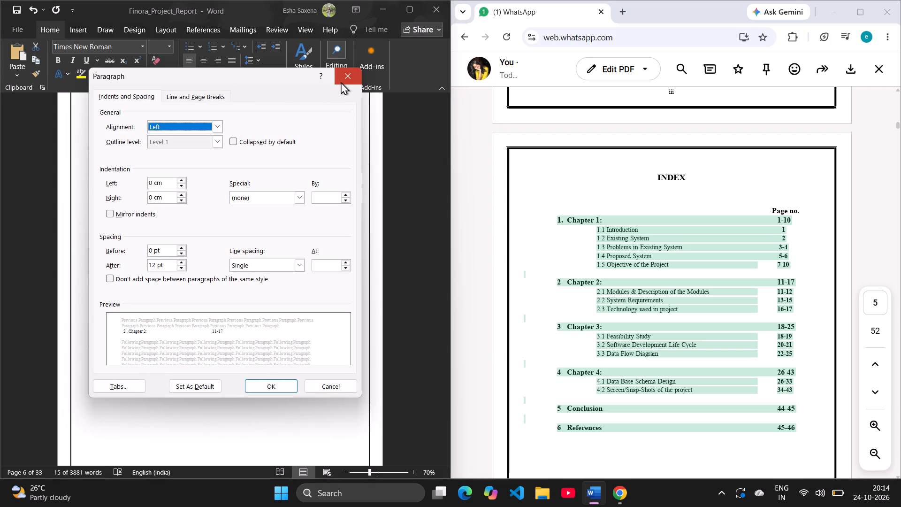
Check the paragraph settings of the index lines from the Chapter 3 heading through 3.3 Data Flow Diagram.
left_click(103, 261)
left_click_drag(103, 261, 136, 277)
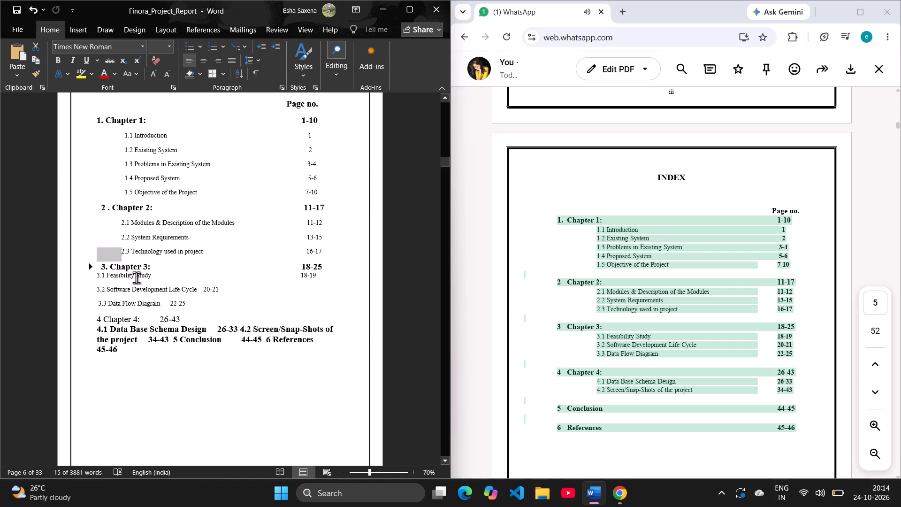
left_click_drag(136, 277, 184, 302)
left_click(195, 302)
left_click_drag(195, 302, 115, 286)
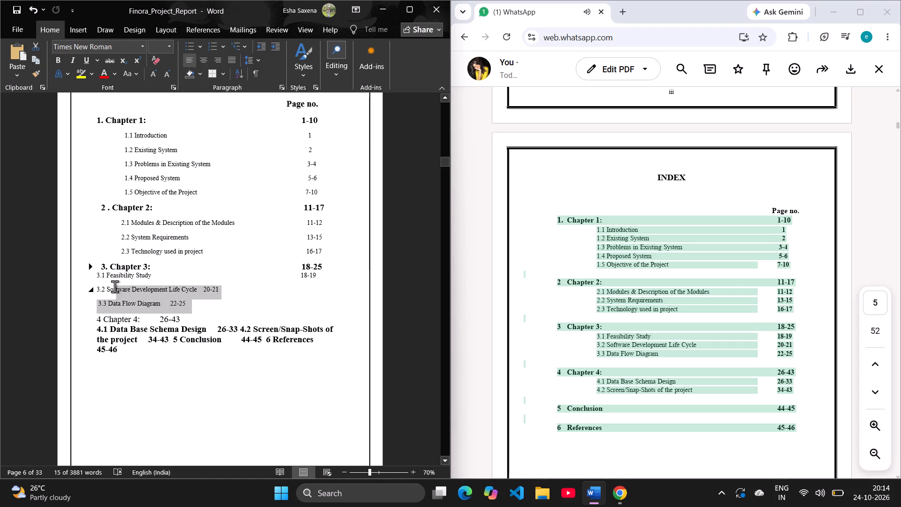
left_click_drag(115, 286, 97, 268)
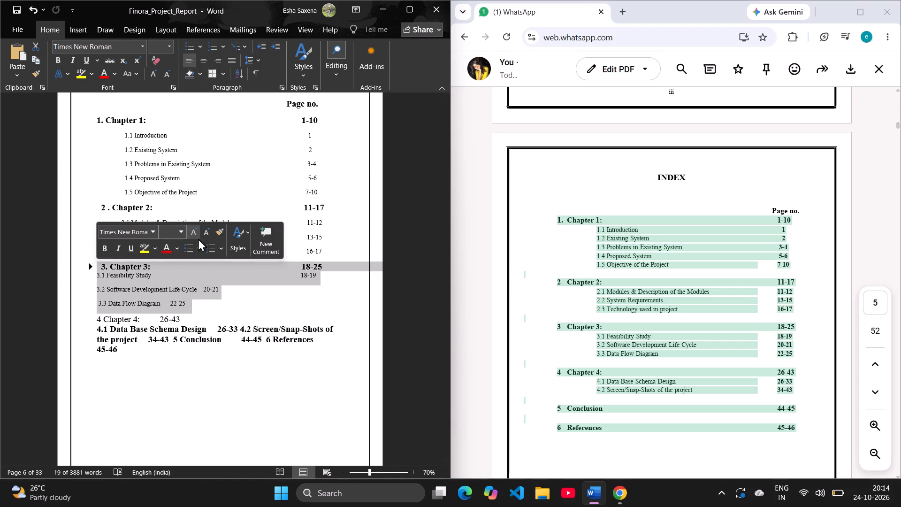
left_click(279, 88)
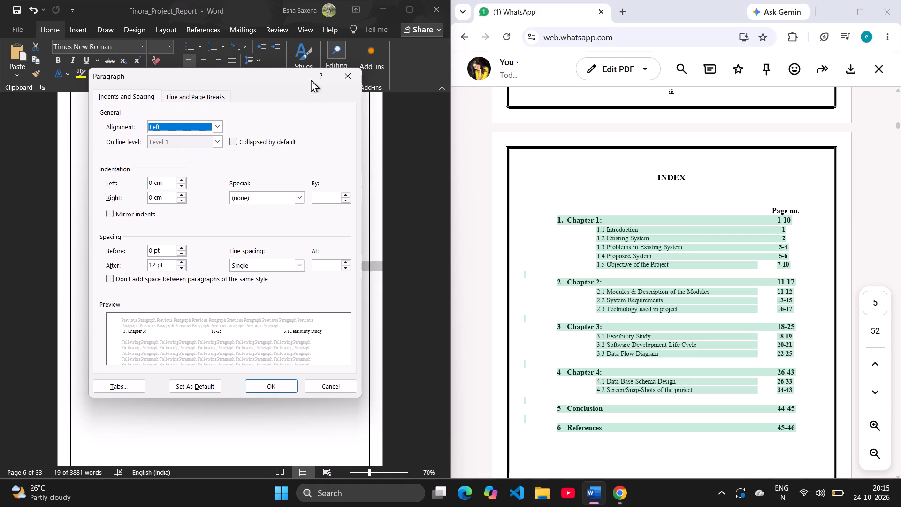
left_click(252, 383)
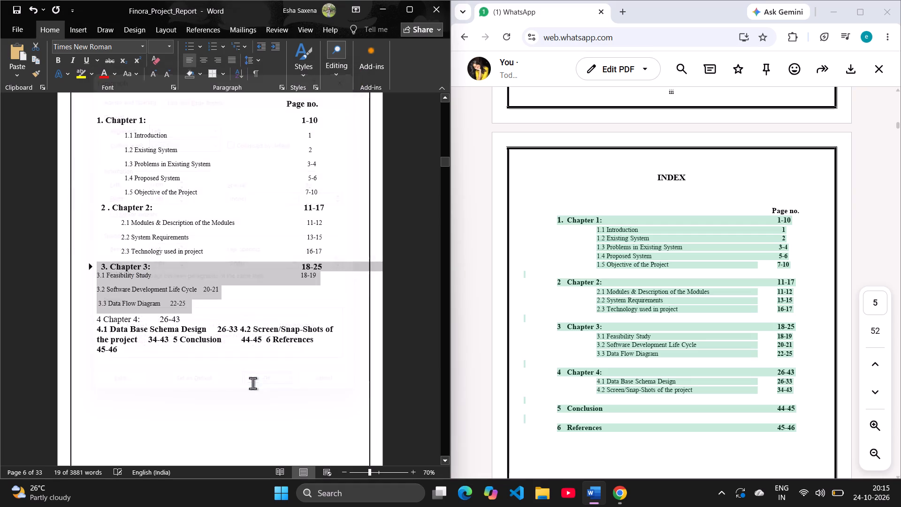
Insert a line break after the Chapter 3 page range 18-25 and delete the excess spaces before 3.1 Feasibility Study.
left_click(333, 265)
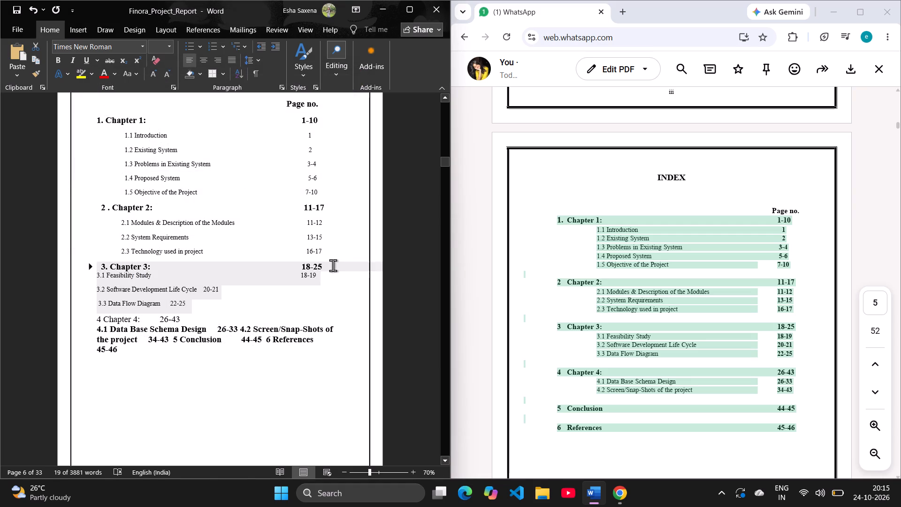
key("Return")
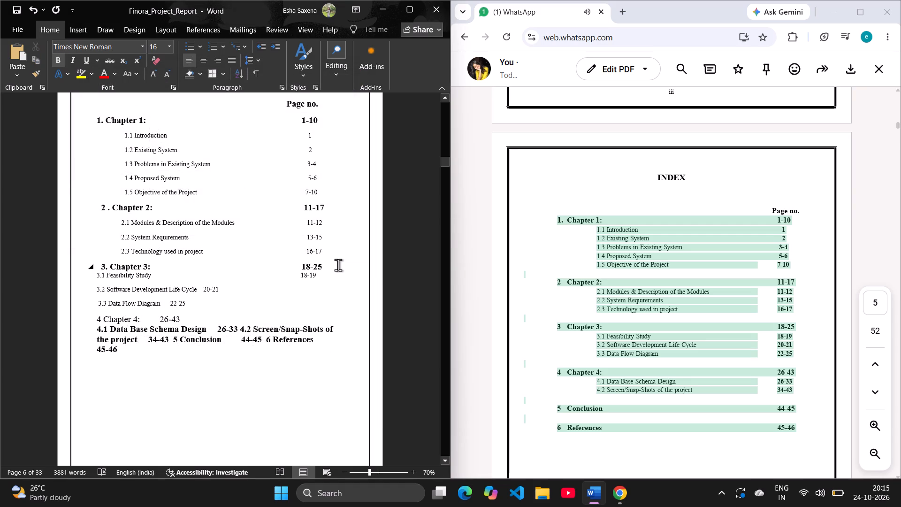
key("Return")
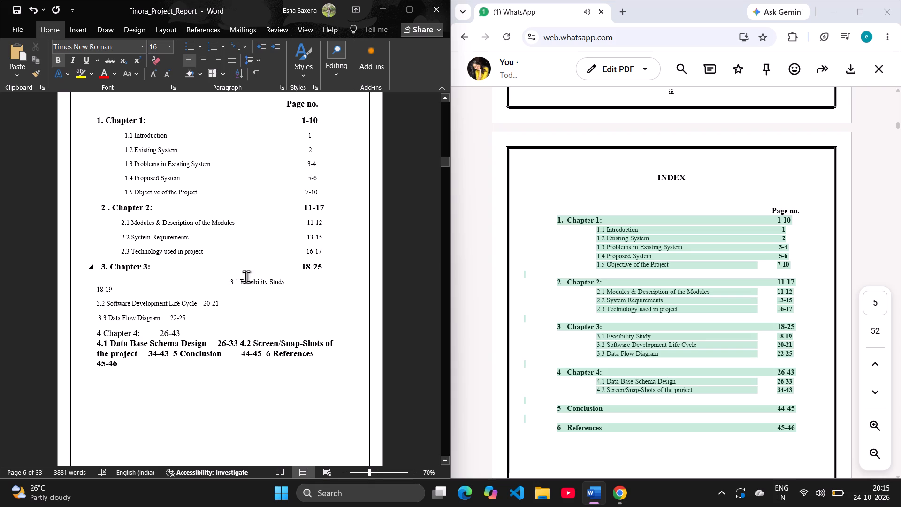
left_click(185, 288)
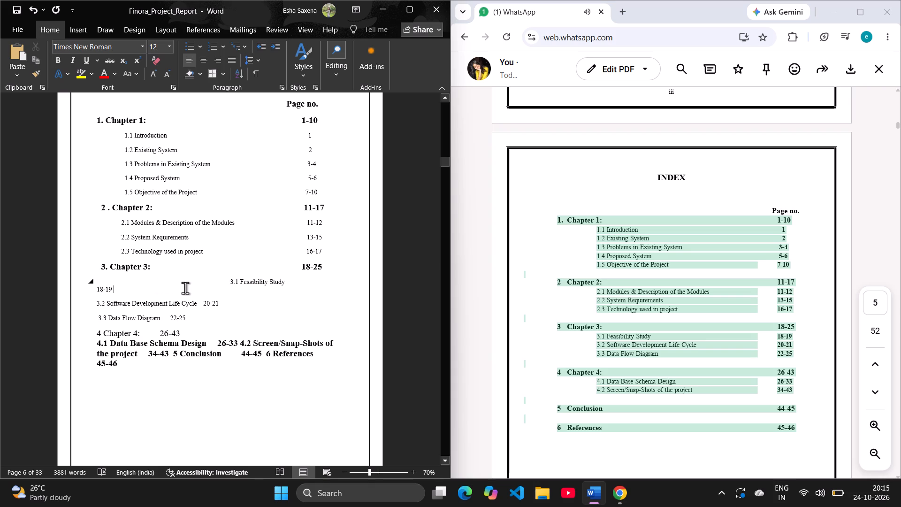
left_click(185, 278)
key("BackSpace")
key("BackSpace")
key("BackSpace")
key("BackSpace")
key("BackSpace")
key("BackSpace")
key("BackSpace")
key("BackSpace")
key("BackSpace")
key("BackSpace")
key("BackSpace")
key("BackSpace")
key("BackSpace")
key("BackSpace")
key("BackSpace")
key("BackSpace")
key("BackSpace")
key("BackSpace")
key("BackSpace")
key("BackSpace")
key("BackSpace")
key("BackSpace")
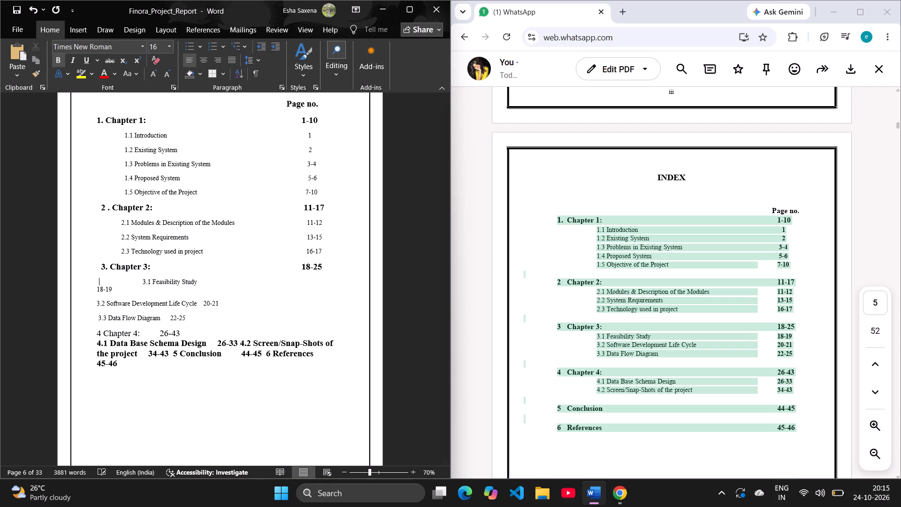
key("BackSpace")
key("BackSpace")
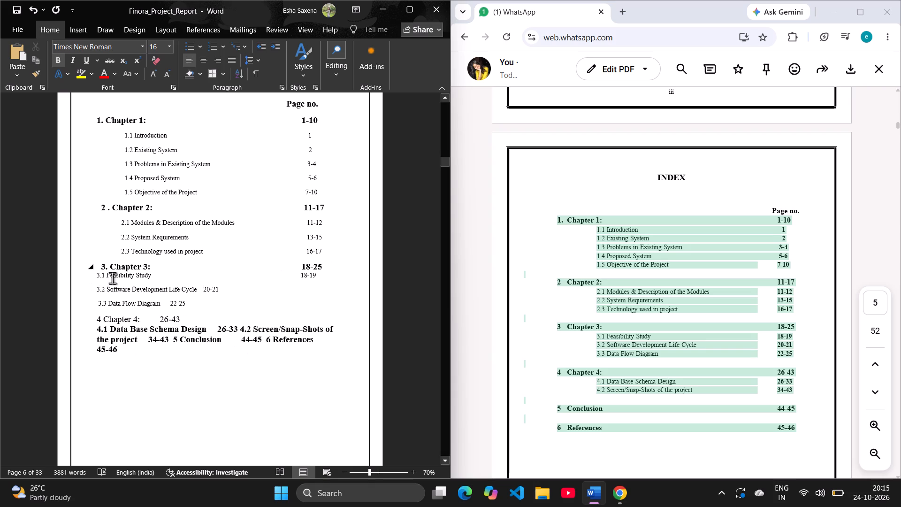
Put the 3.1 Feasibility Study entry in its own paragraph below the Chapter 3 heading.
left_click(95, 274)
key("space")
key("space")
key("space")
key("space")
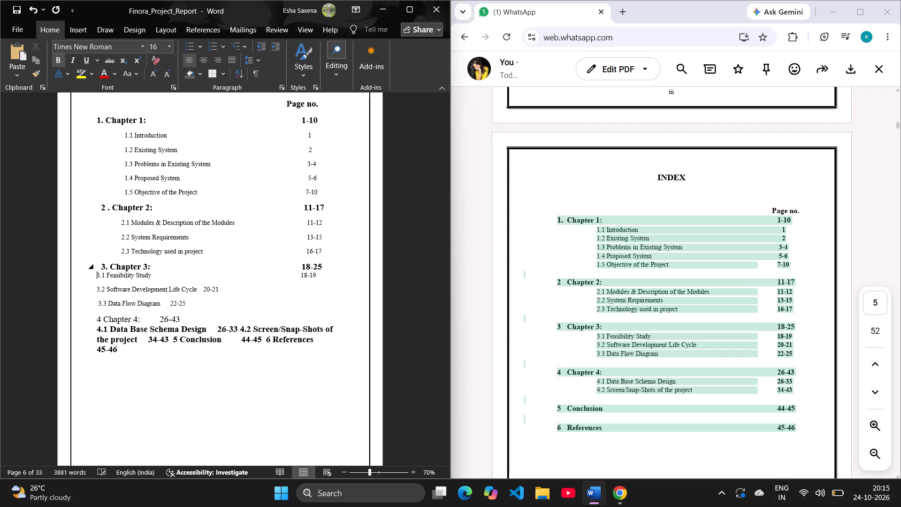
left_click(331, 263)
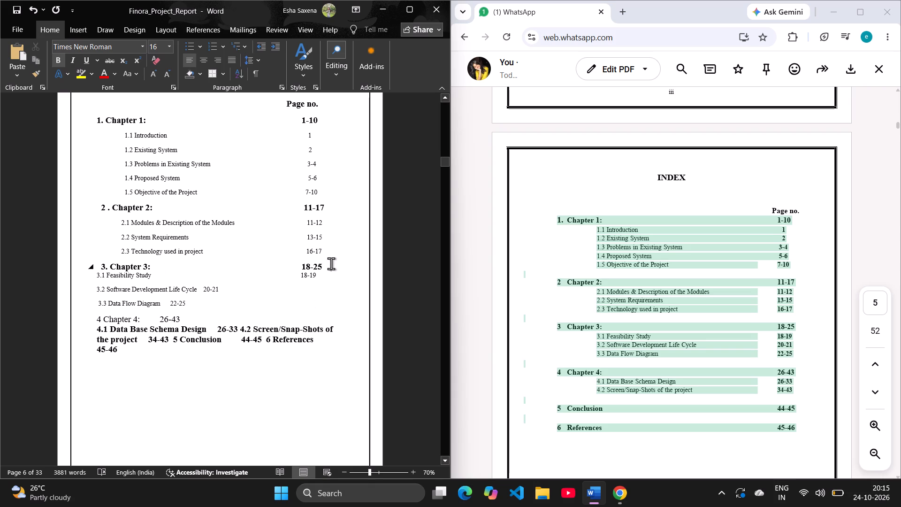
key("Return")
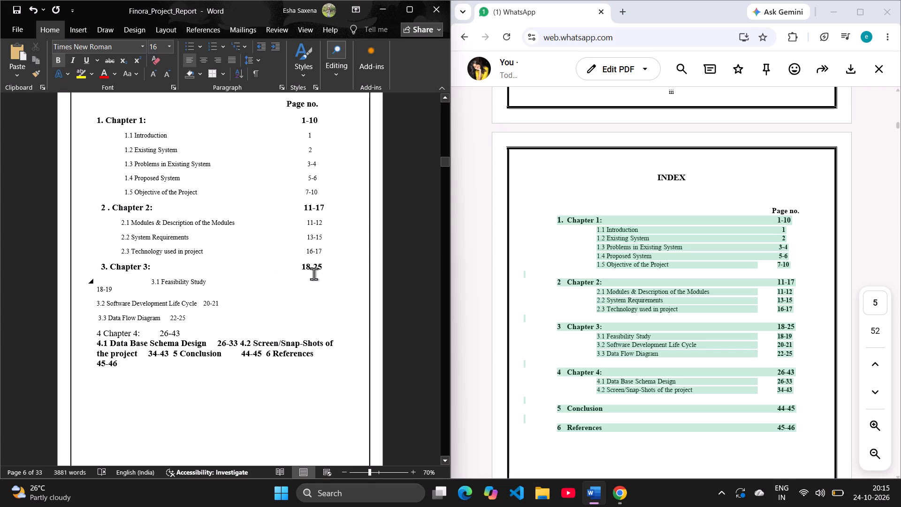
Remove surplus spaces before 3.1 Feasibility Study so it aligns with the sub-entries above and 18-19 fits on its line.
left_click(316, 280)
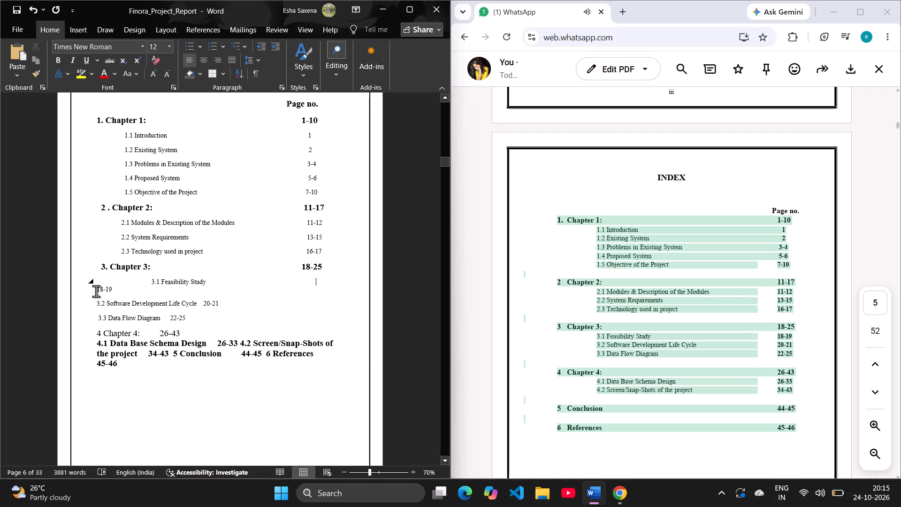
left_click(96, 291)
key("BackSpace")
key("BackSpace")
key("BackSpace")
left_click(302, 276)
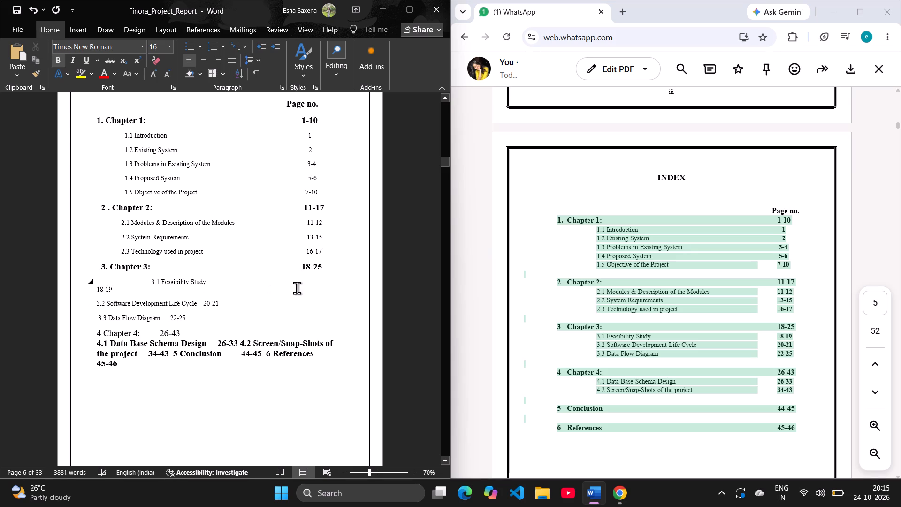
left_click(150, 280)
key("BackSpace")
key("BackSpace")
key("BackSpace")
key("BackSpace")
key("BackSpace")
key("BackSpace")
key("BackSpace")
key("BackSpace")
key("BackSpace")
key("BackSpace")
key("BackSpace")
key("BackSpace")
key("BackSpace")
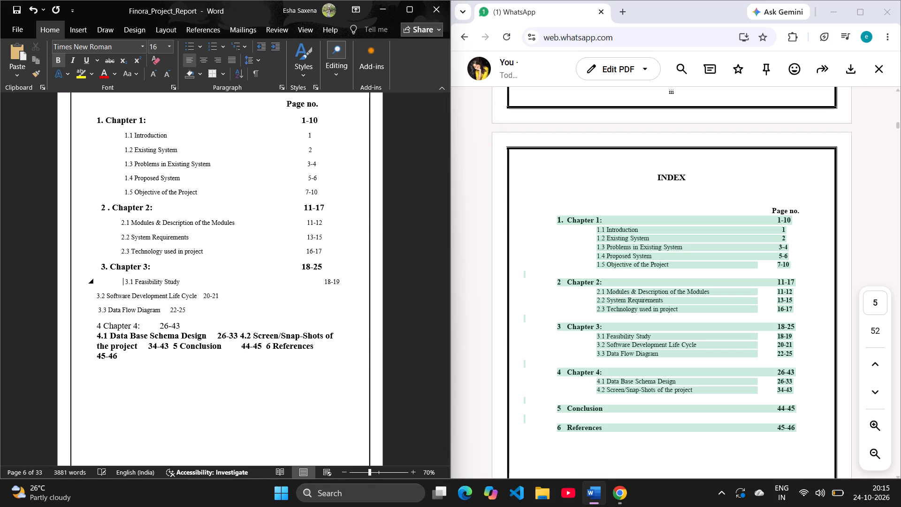
Indent the 3.2 Software Development Life Cycle entry with spaces to line up with 3.1 Feasibility Study.
left_click(97, 294)
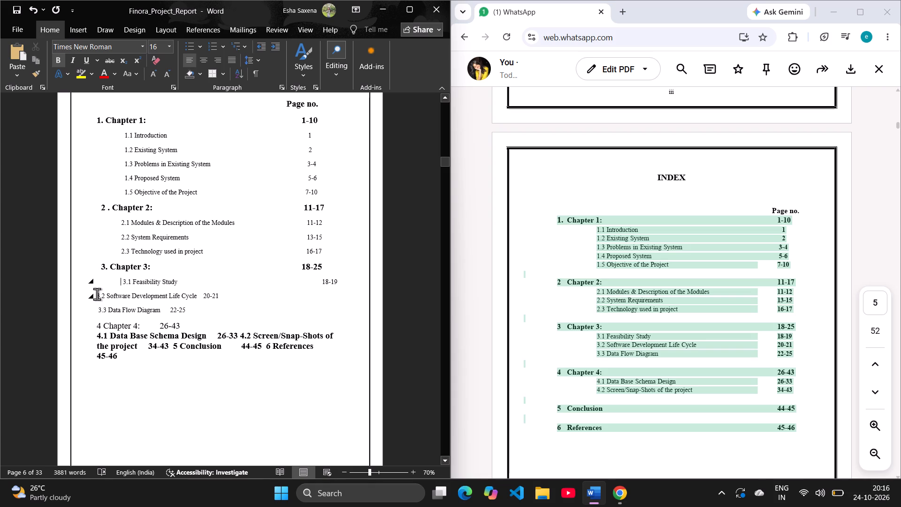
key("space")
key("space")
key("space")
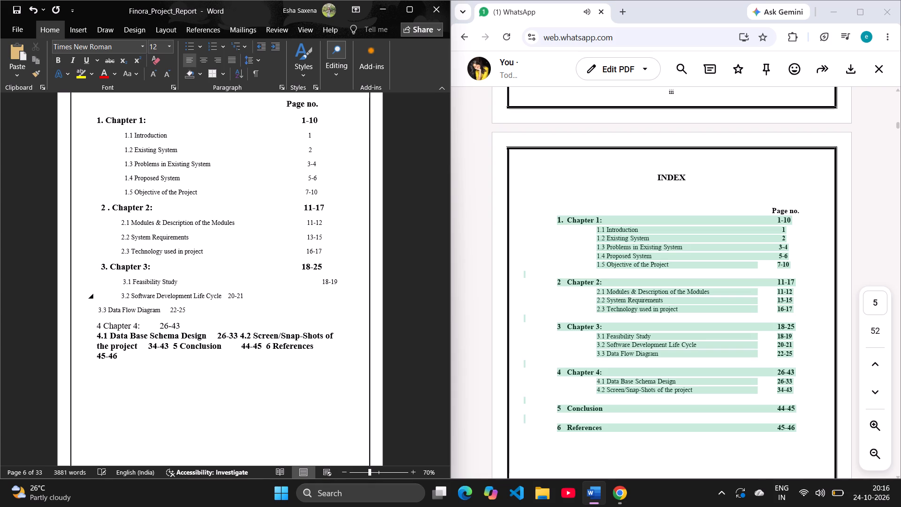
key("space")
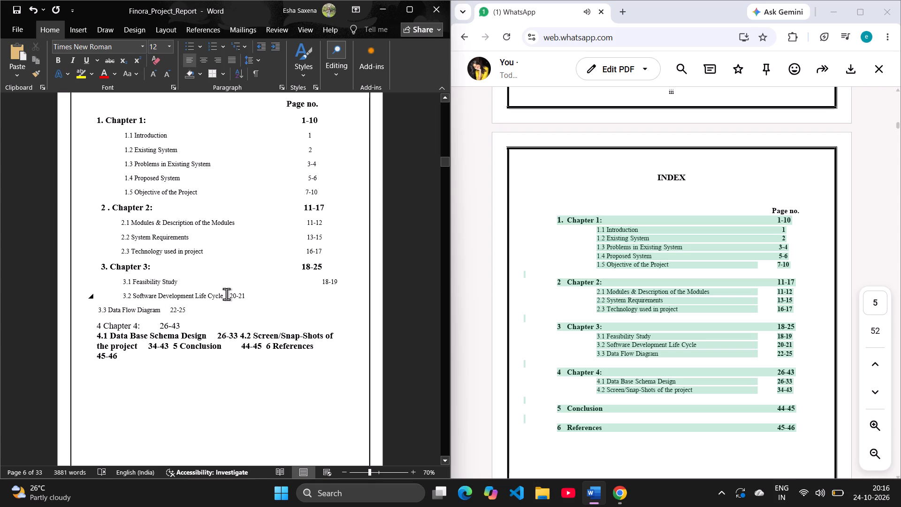
Space the page range 20-21 of entry 3.2 across to the page-number column.
left_click(226, 294)
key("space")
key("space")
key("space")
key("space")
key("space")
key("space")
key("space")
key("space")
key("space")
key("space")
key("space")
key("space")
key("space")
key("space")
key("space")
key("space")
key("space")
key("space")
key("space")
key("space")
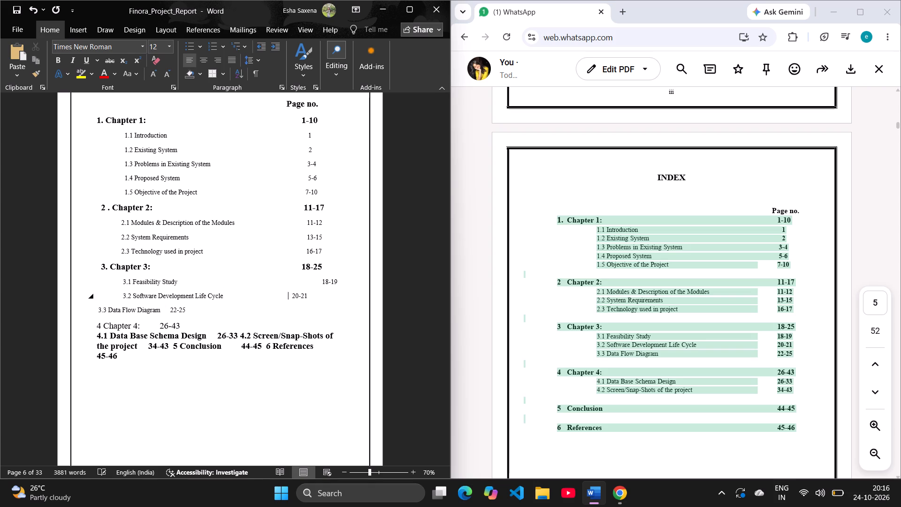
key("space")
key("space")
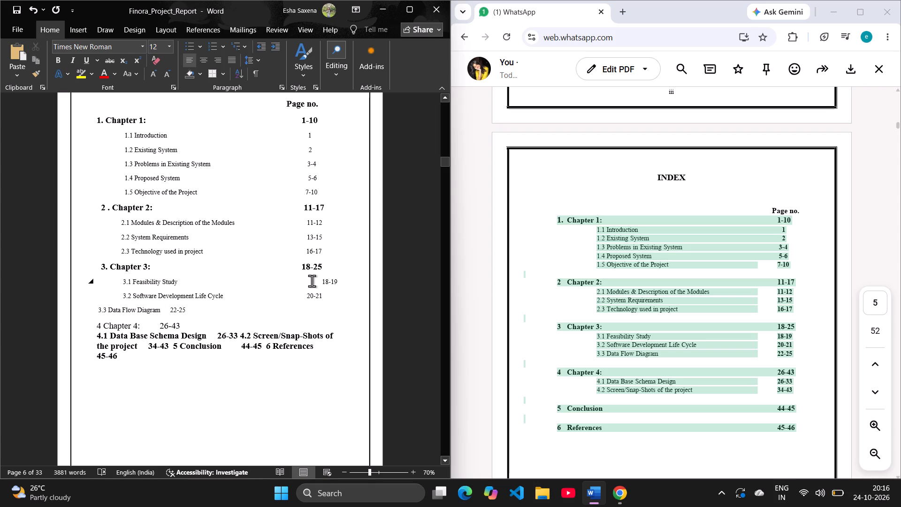
Remove spaces before the page range 18-19 of entry 3.1 to align it with the page-number column.
left_click(312, 281)
key("BackSpace")
key("BackSpace")
key("BackSpace")
key("BackSpace")
key("BackSpace")
key("BackSpace")
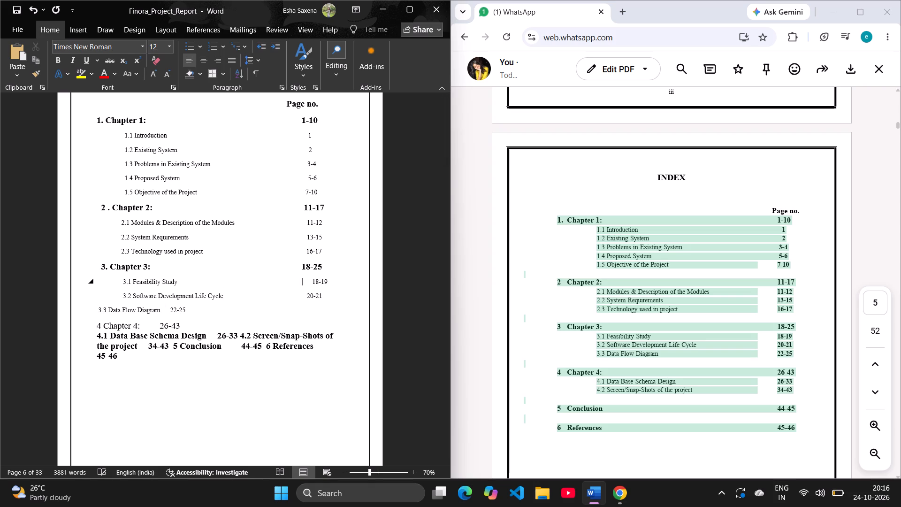
key("BackSpace")
key("BackSpace")
key("BackSpace")
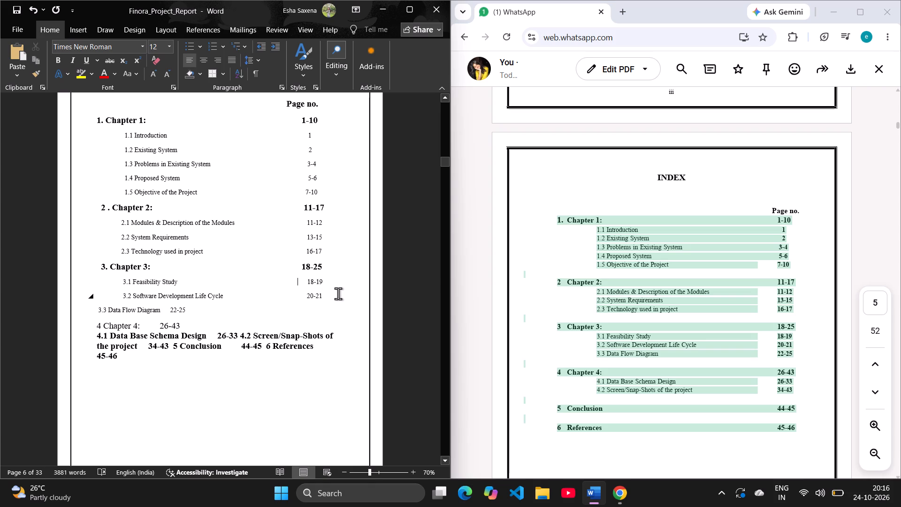
Indent the 3.3 Data Flow Diagram entry with spaces to line up with 3.2 Software Development Life Cycle.
left_click(97, 311)
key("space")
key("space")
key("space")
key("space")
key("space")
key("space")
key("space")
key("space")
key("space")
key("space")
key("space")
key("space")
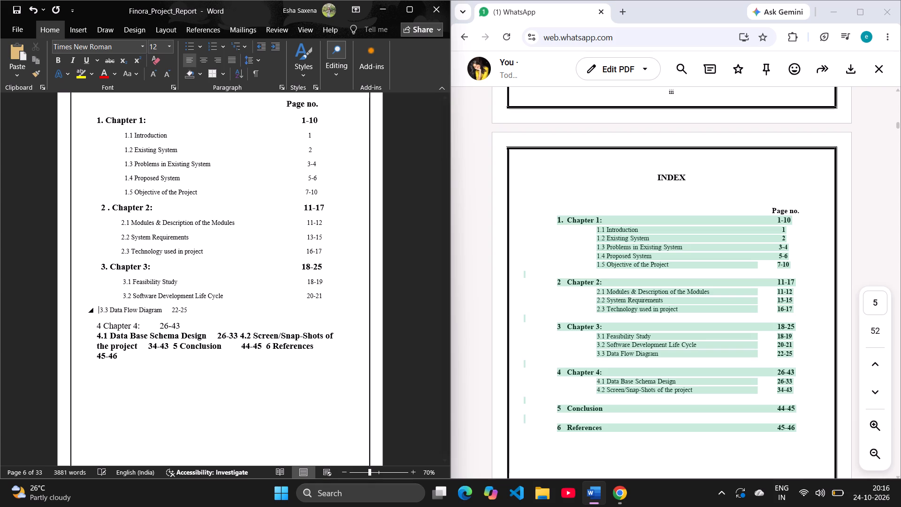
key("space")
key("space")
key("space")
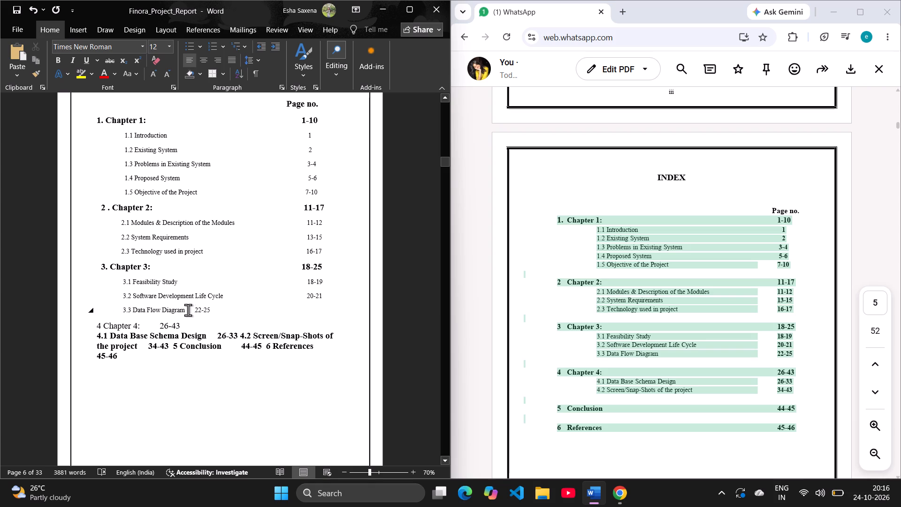
Space the page range 22-25 of entry 3.3 across to the page-number column and trim one space from the entry's indent.
left_click(194, 309)
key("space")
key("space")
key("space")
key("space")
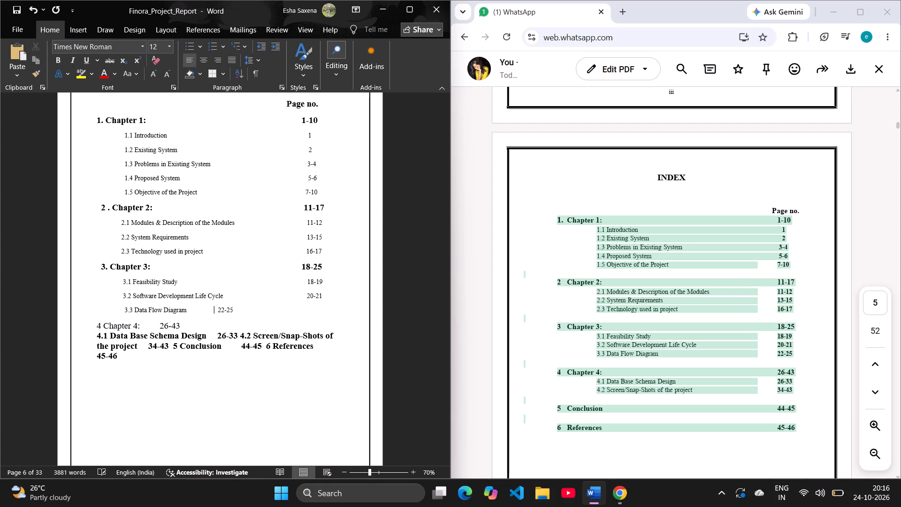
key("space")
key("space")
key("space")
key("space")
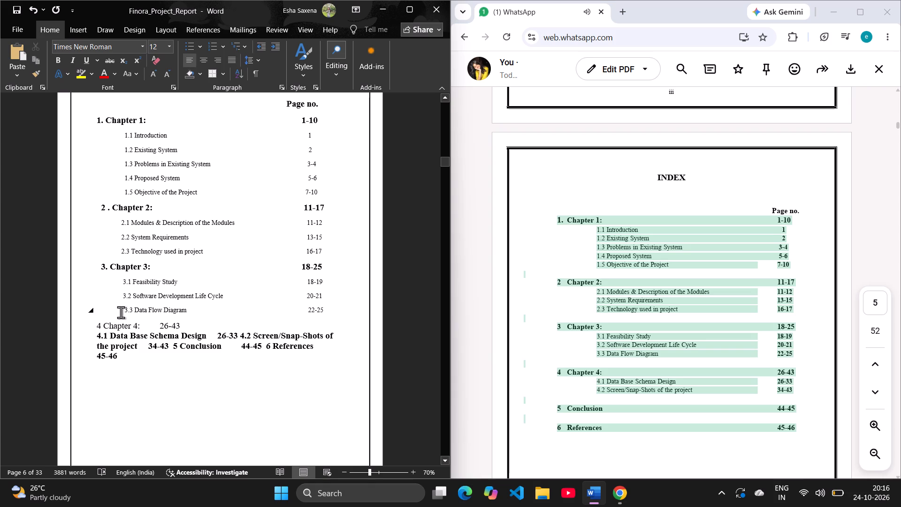
left_click(122, 311)
key("BackSpace")
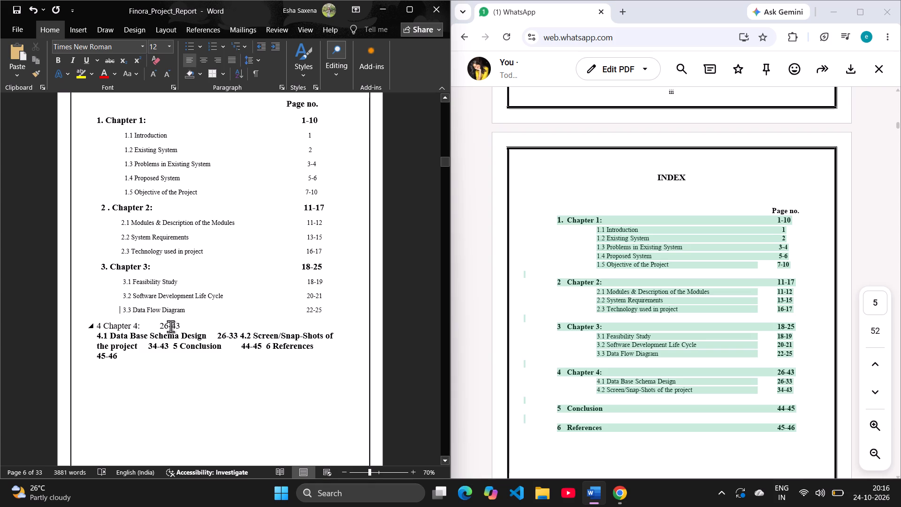
Add a space before Chapter 4's page range 26-43 and remove one space from the indent of 3.3 Data Flow Diagram.
left_click(156, 325)
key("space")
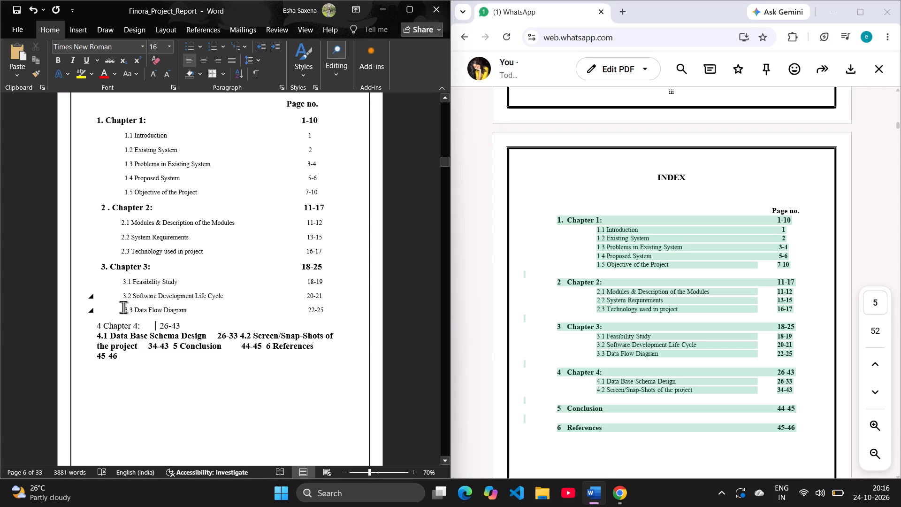
left_click(123, 307)
key("BackSpace")
Space the page range 26-43 of Chapter 4 across to the page-number column.
left_click(161, 326)
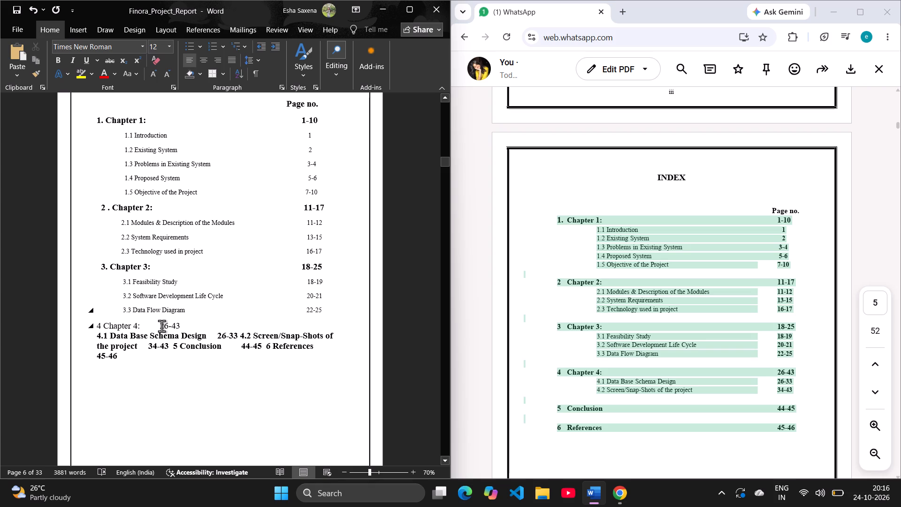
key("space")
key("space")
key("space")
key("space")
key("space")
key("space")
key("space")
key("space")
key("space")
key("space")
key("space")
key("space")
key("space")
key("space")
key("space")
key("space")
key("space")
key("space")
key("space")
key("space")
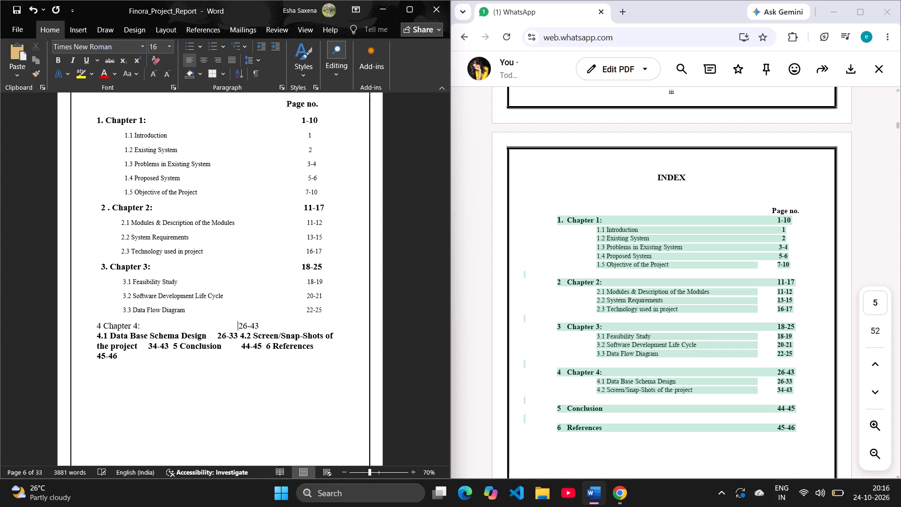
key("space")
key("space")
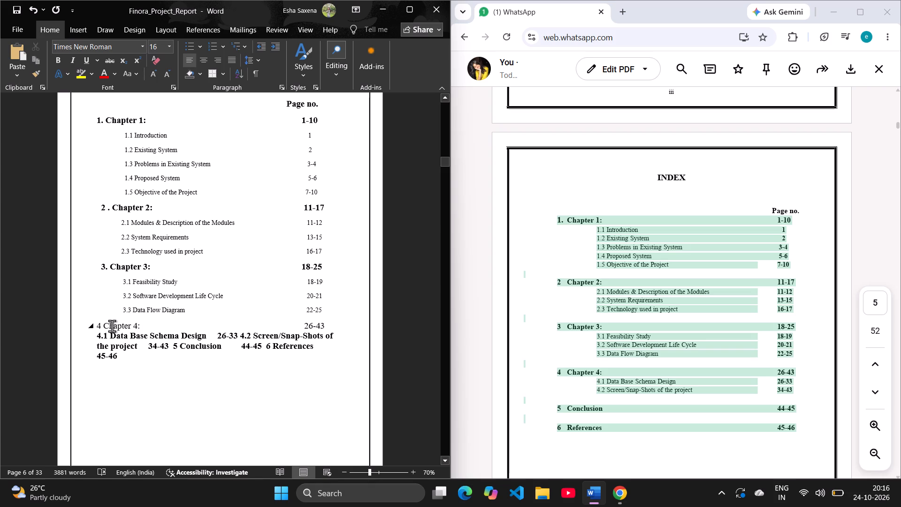
Insert a period between the number 4 and the word Chapter in the Chapter 4 heading.
left_click(103, 324)
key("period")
triple_click(117, 323)
left_click(129, 304)
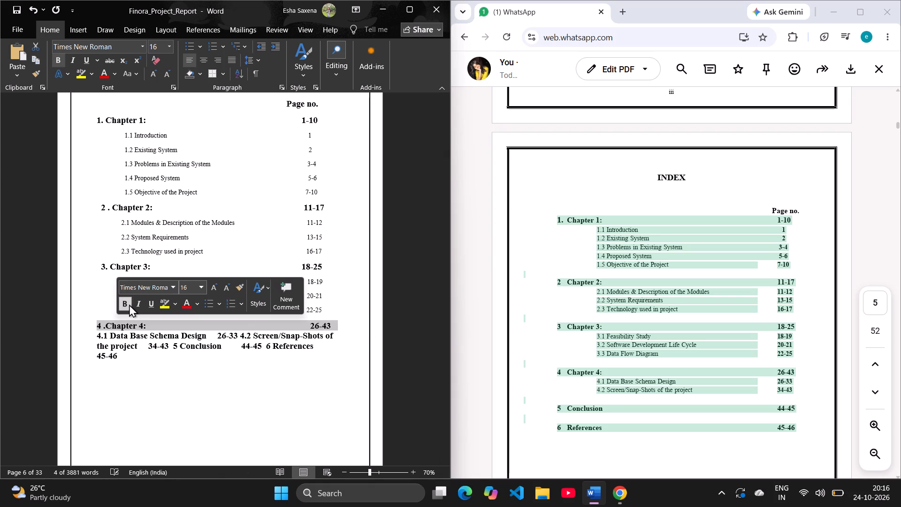